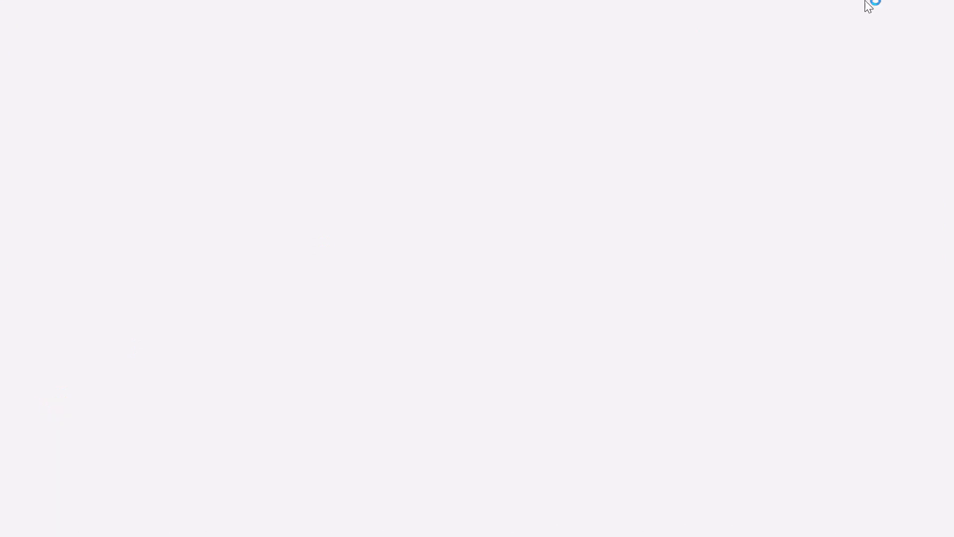
click(859, 24)
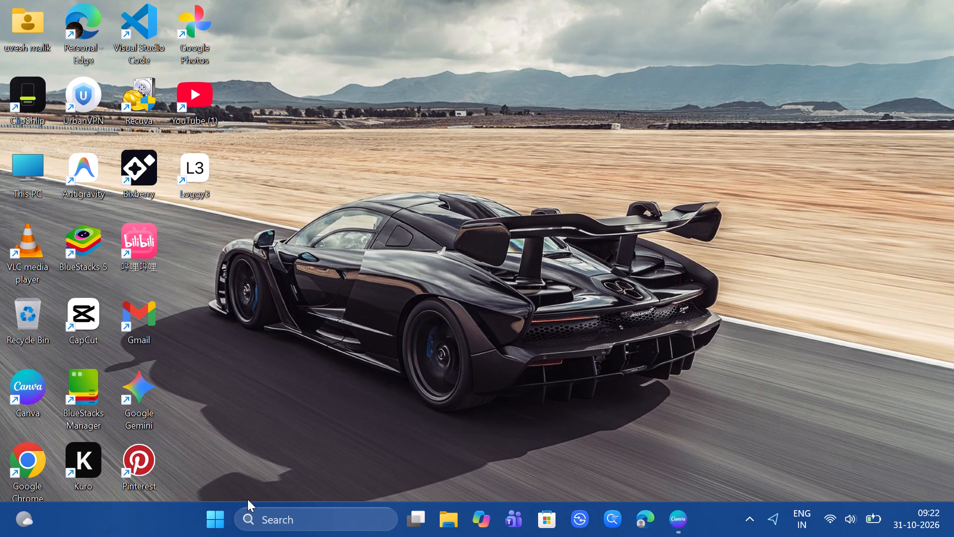
click(214, 521)
scroll(326, 392, down, 1)
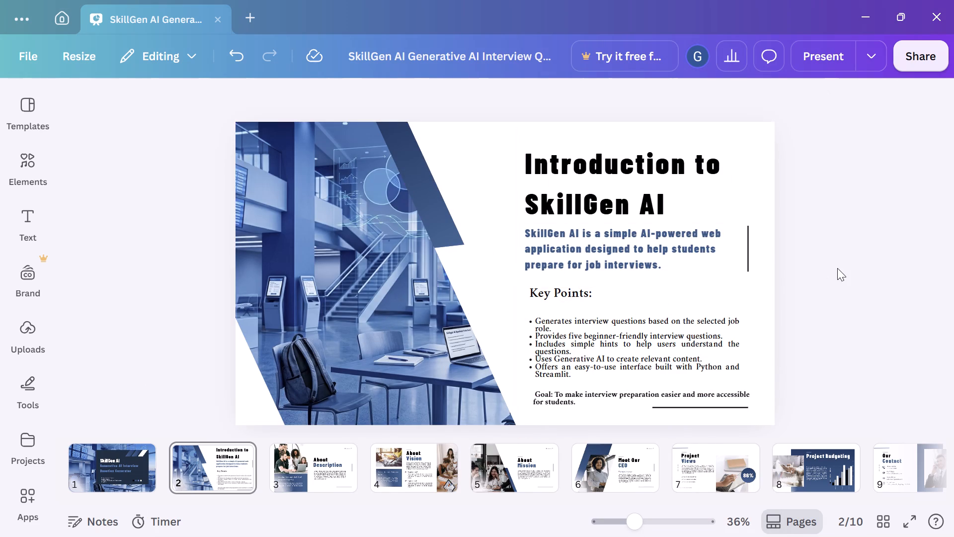
click(317, 469)
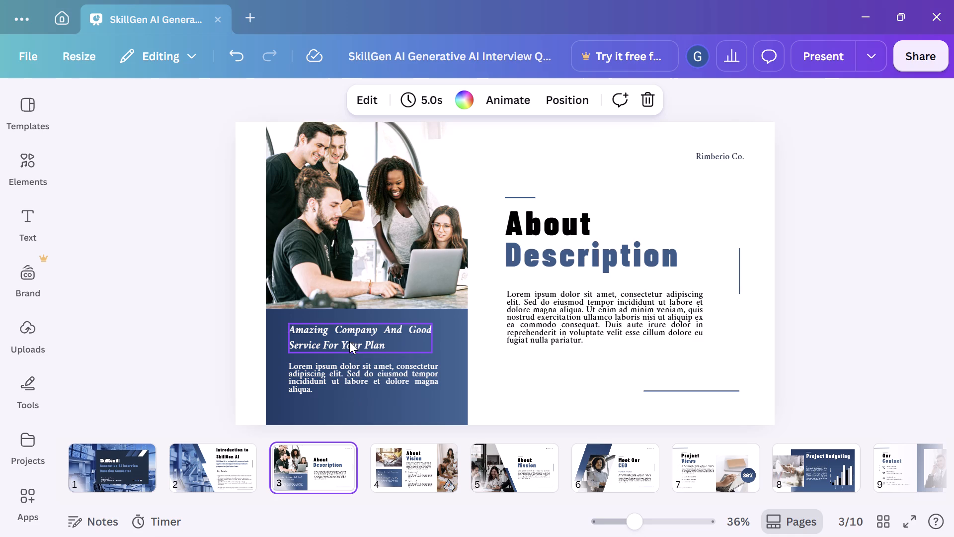
Browse the stock photos for an image to replace the team photo on the About Description slide.
click(362, 234)
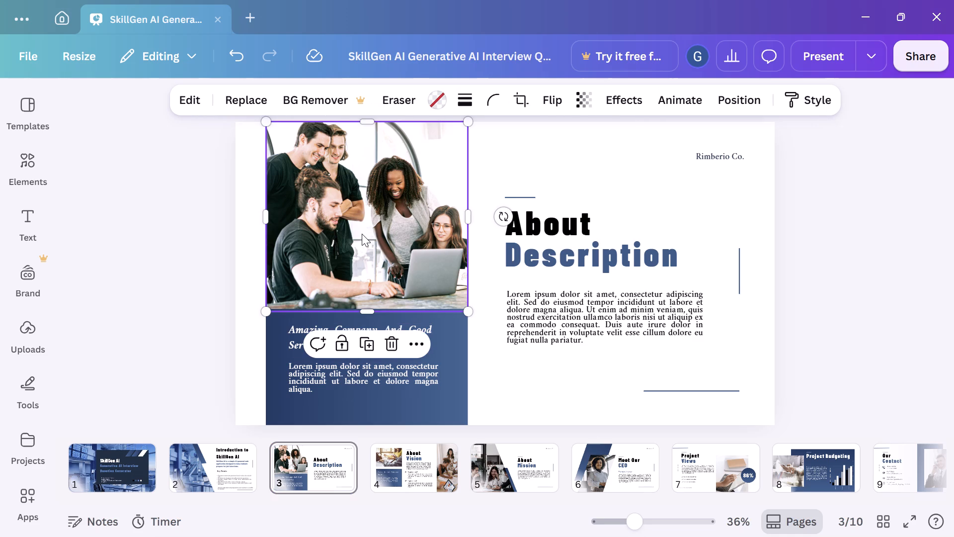
click(247, 94)
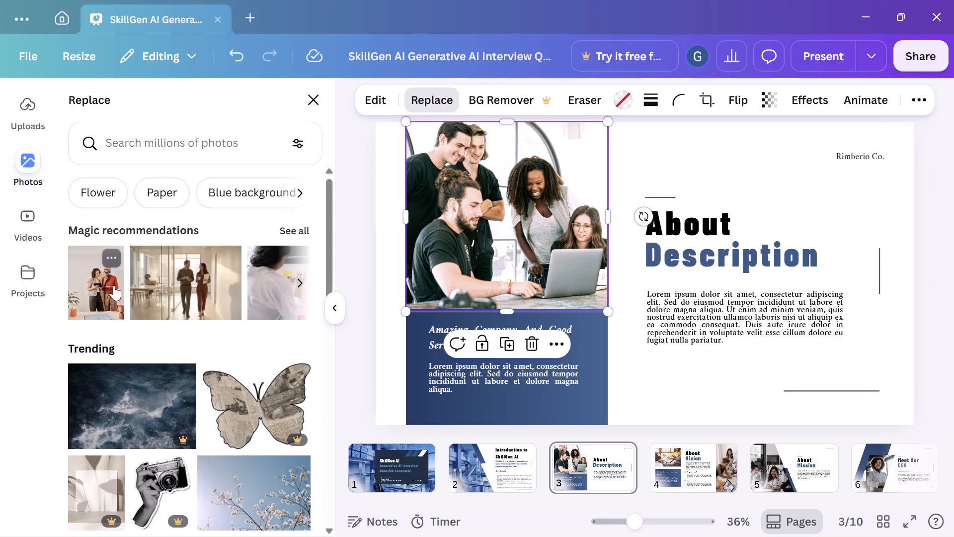
scroll(136, 423, down, 1)
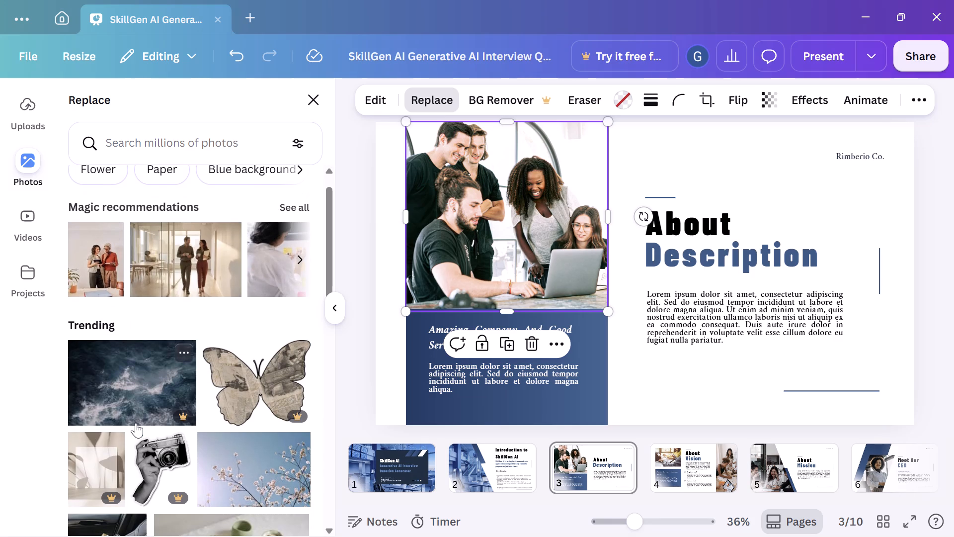
scroll(136, 423, down, 3)
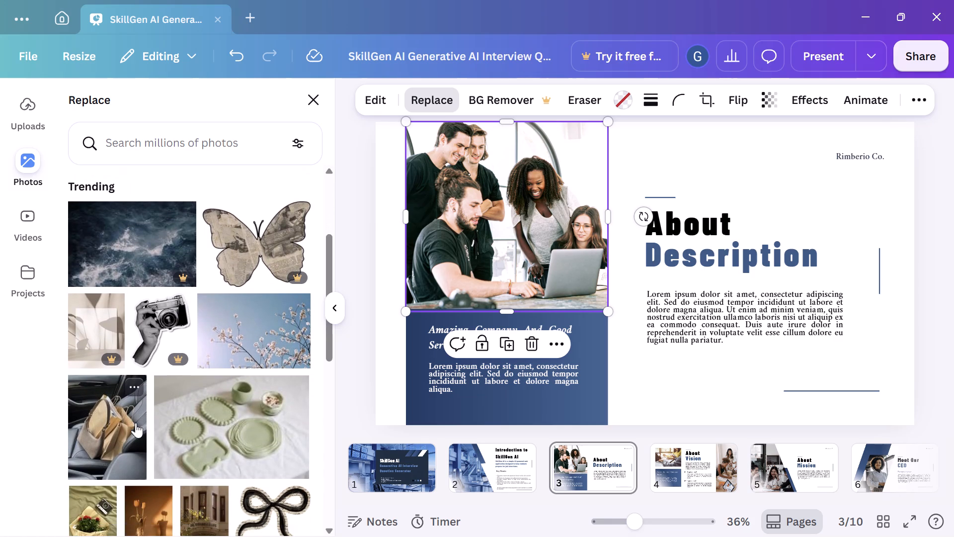
scroll(136, 423, down, 3)
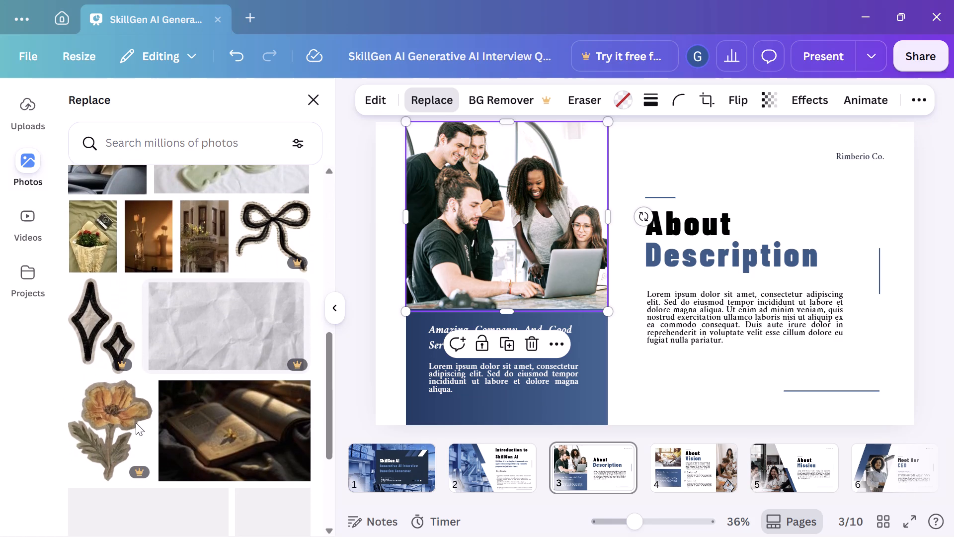
scroll(136, 423, down, 1)
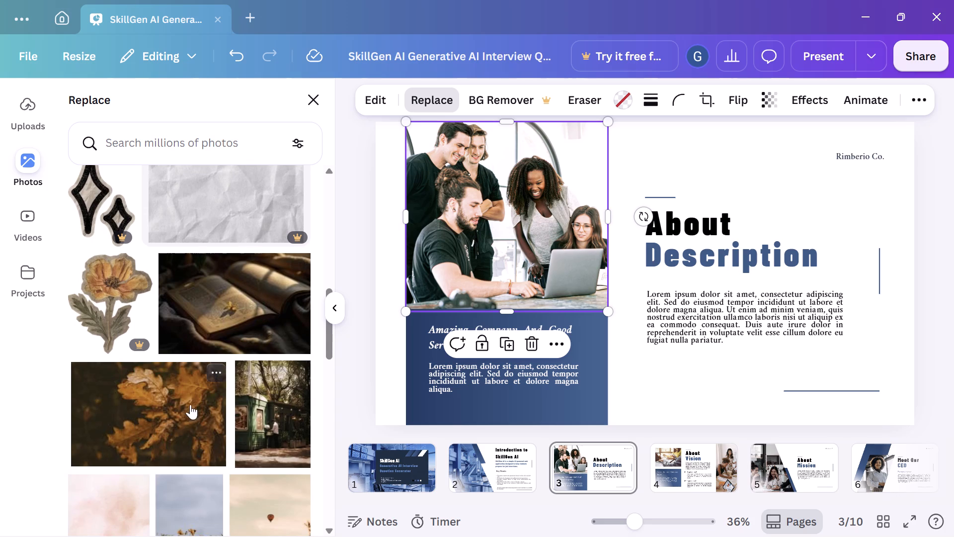
scroll(182, 445, down, 3)
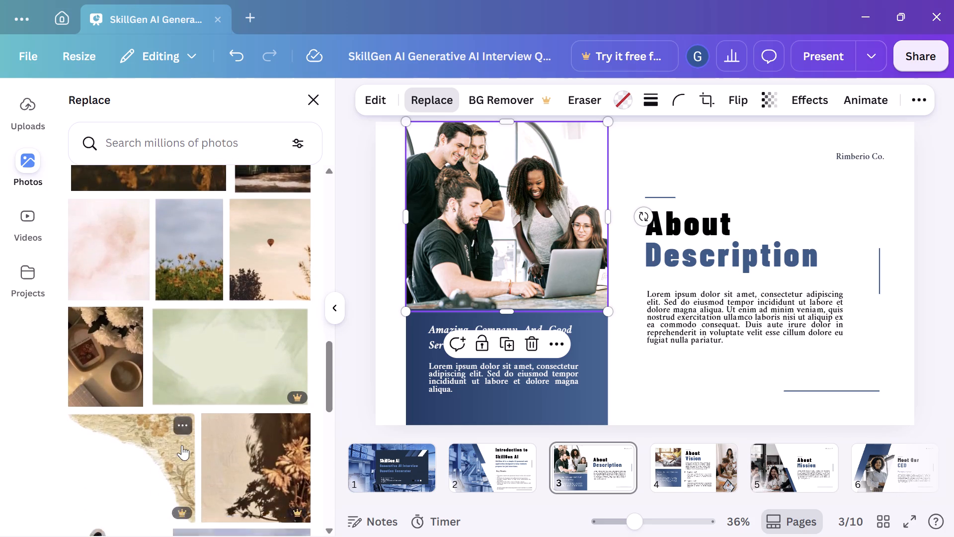
scroll(182, 445, down, 2)
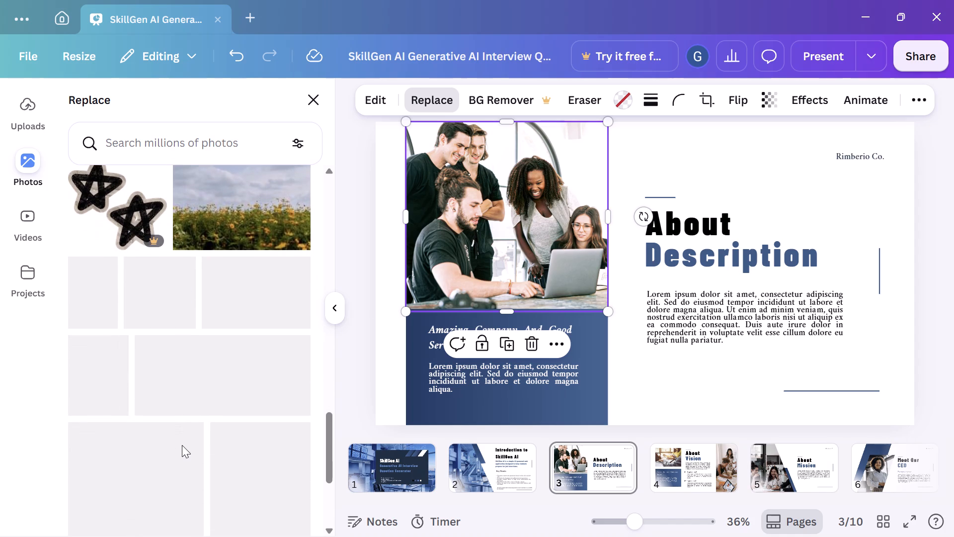
scroll(201, 464, down, 1)
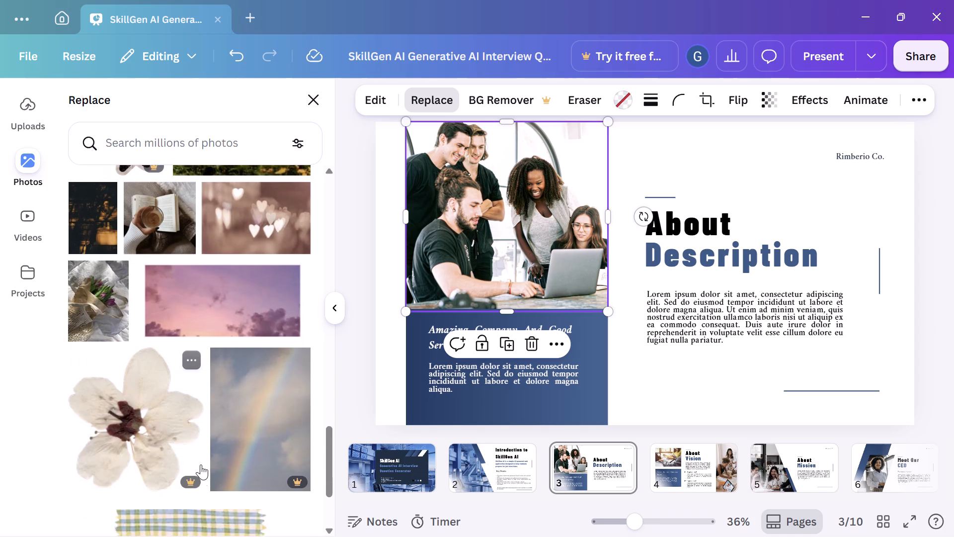
scroll(201, 464, down, 2)
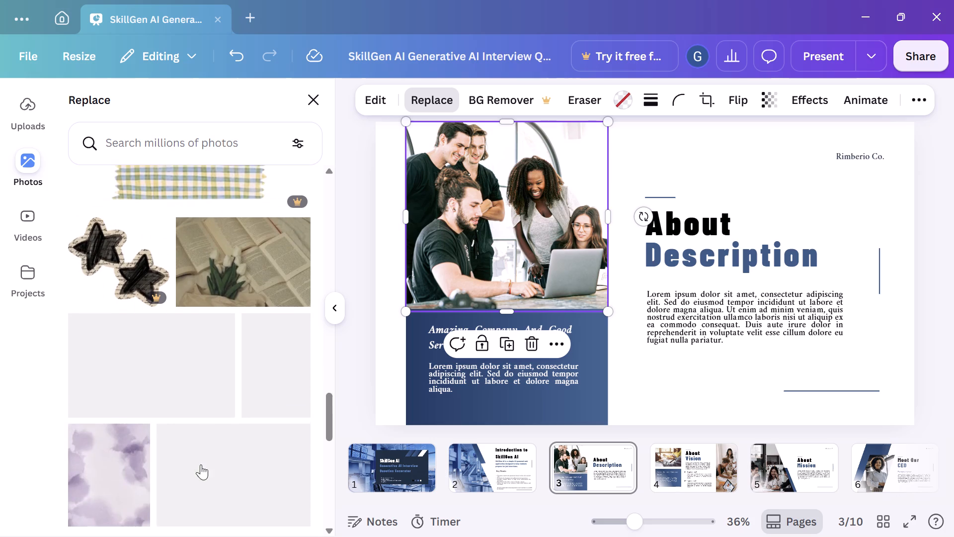
scroll(201, 464, down, 3)
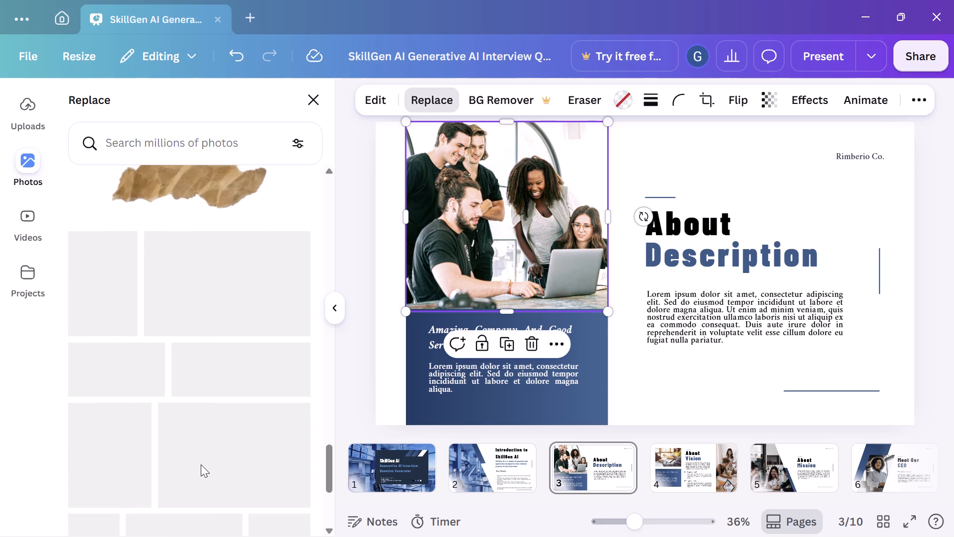
scroll(201, 464, up, 1)
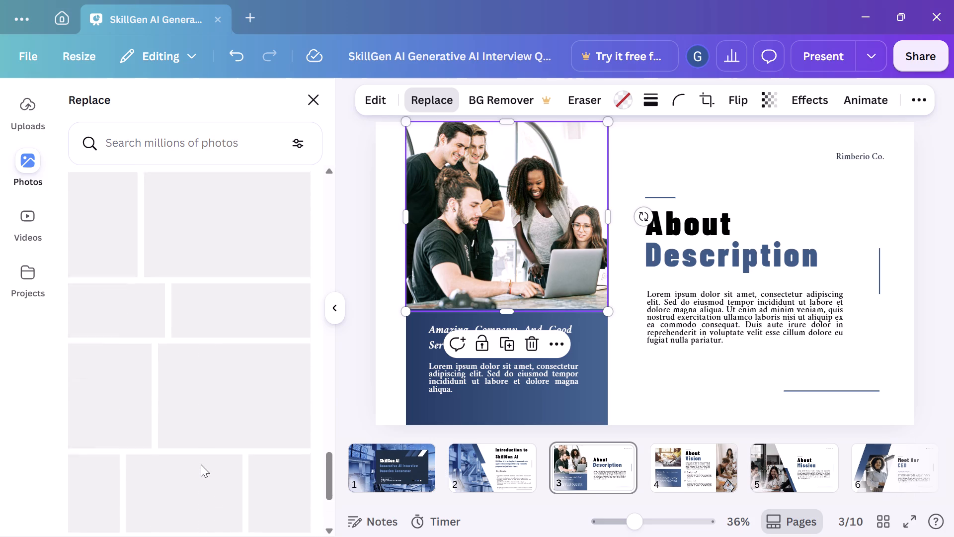
scroll(201, 464, up, 5)
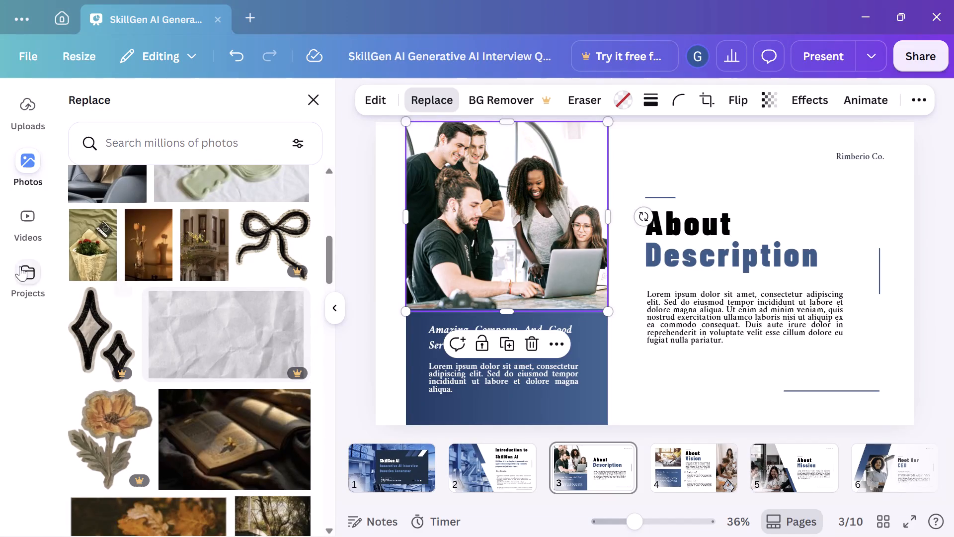
Replace the team photo on the About Description slide with the uploaded blue office lobby image.
click(37, 104)
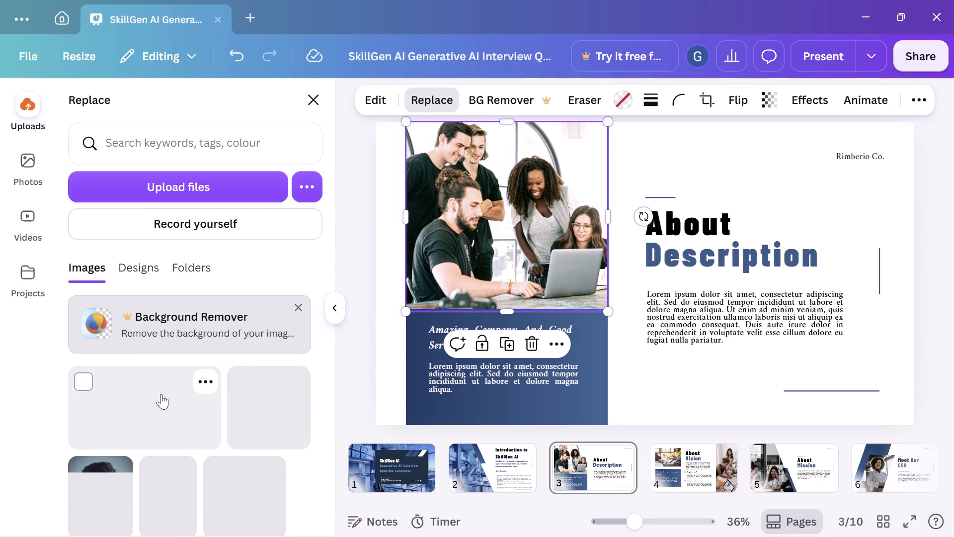
click(82, 388)
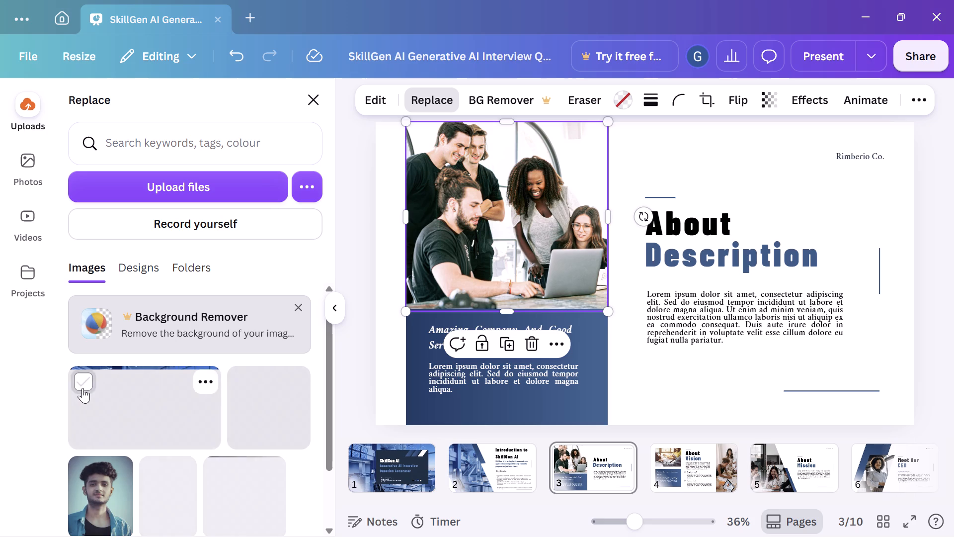
click(129, 407)
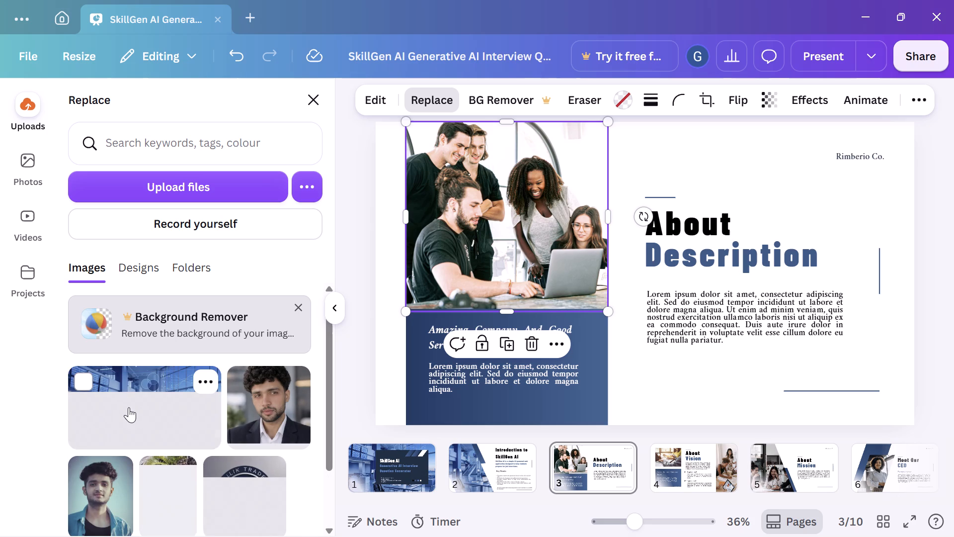
click(195, 389)
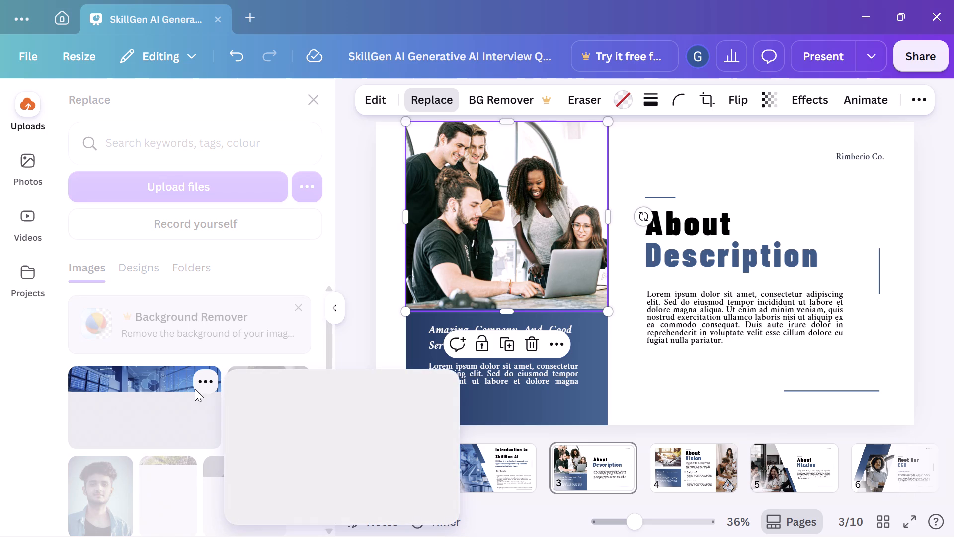
click(168, 389)
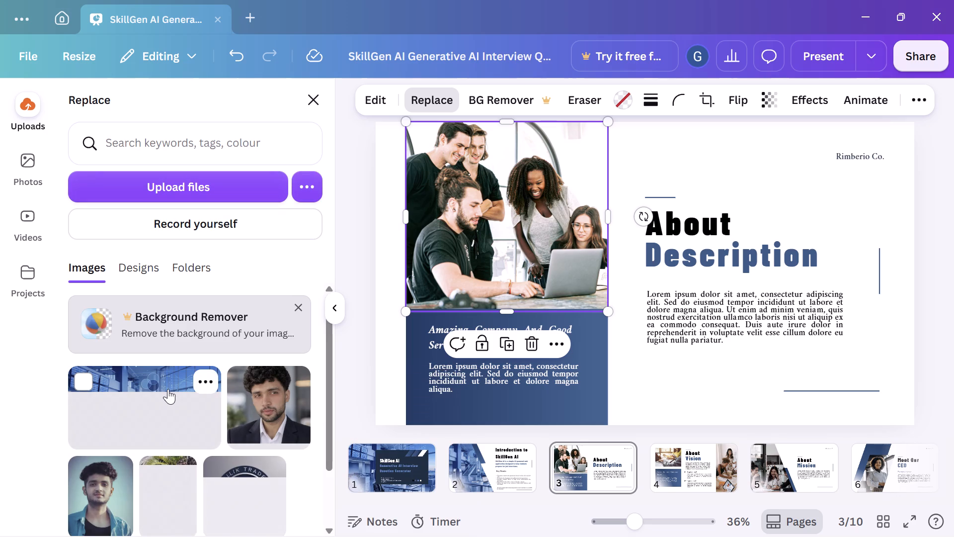
triple_click(168, 389)
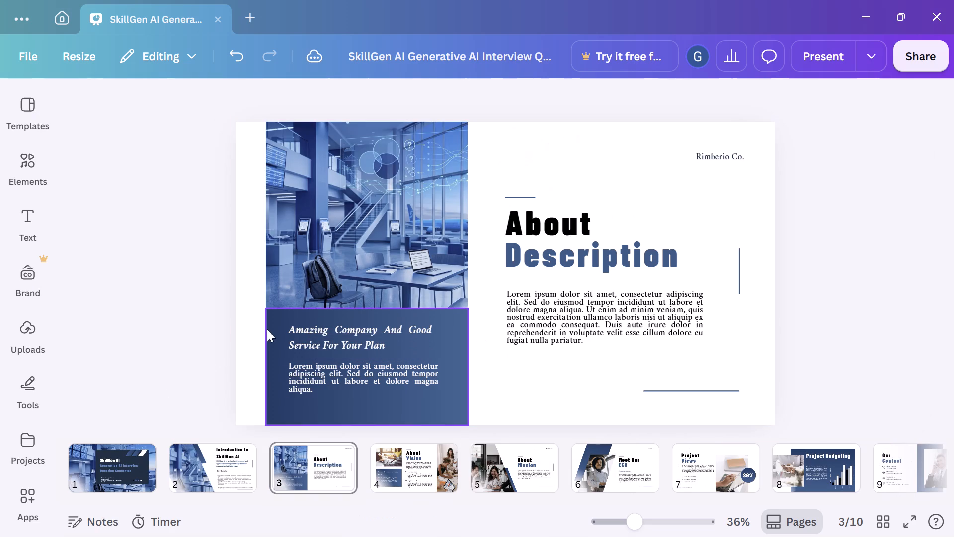
click(322, 261)
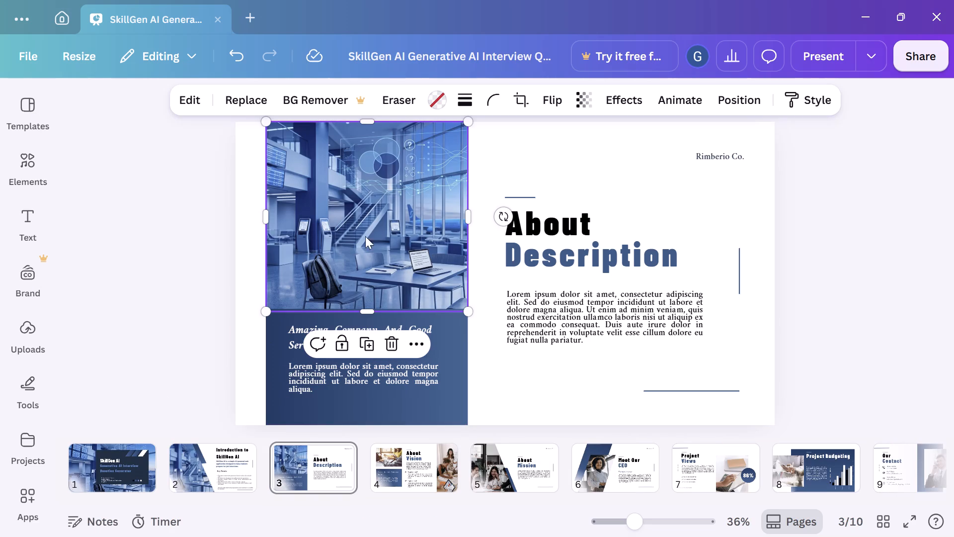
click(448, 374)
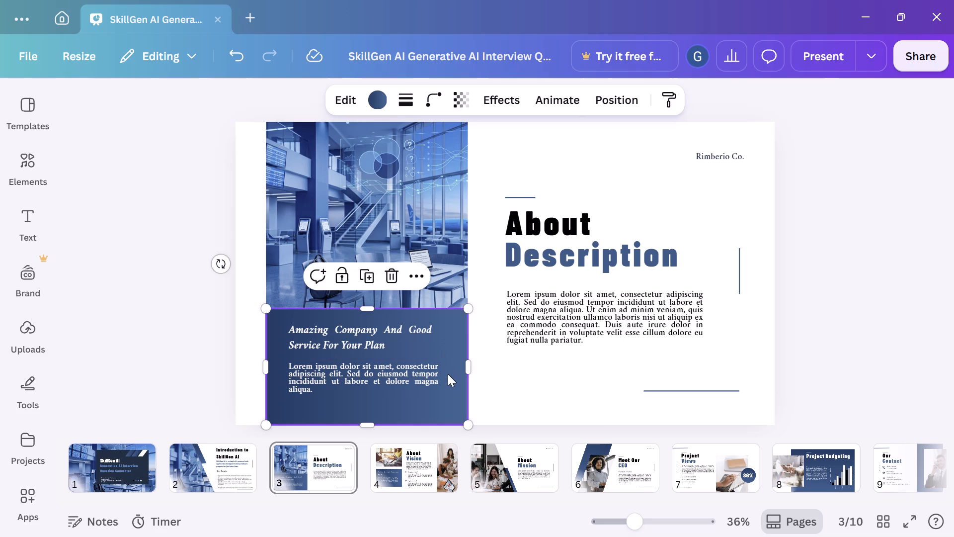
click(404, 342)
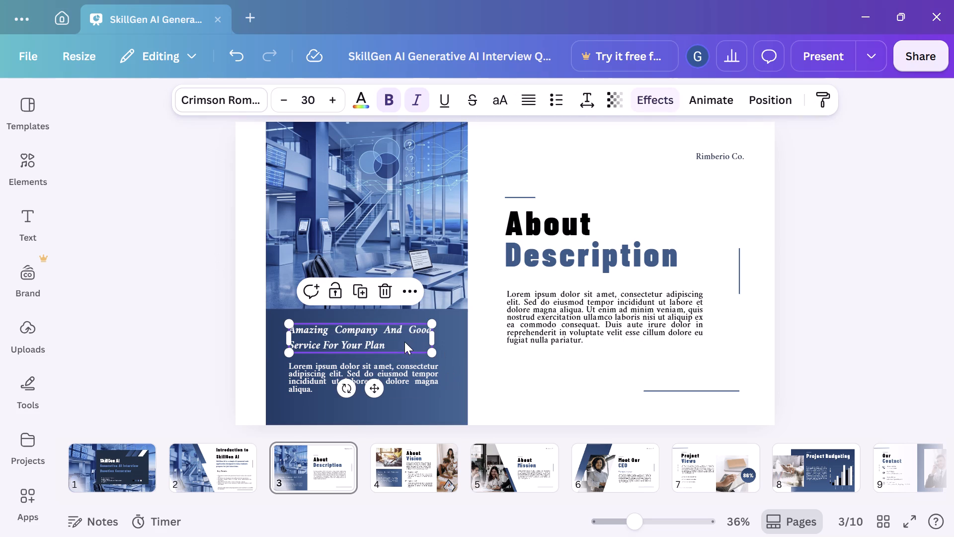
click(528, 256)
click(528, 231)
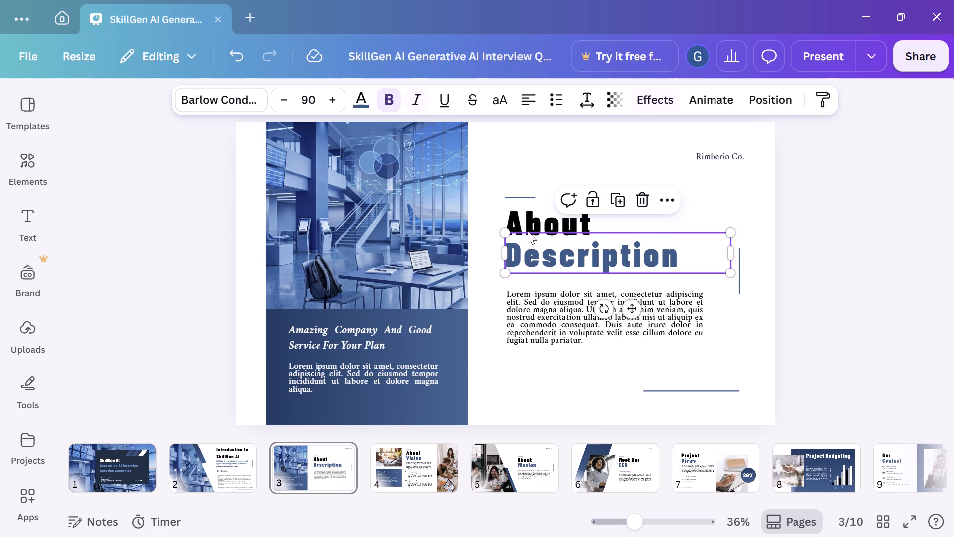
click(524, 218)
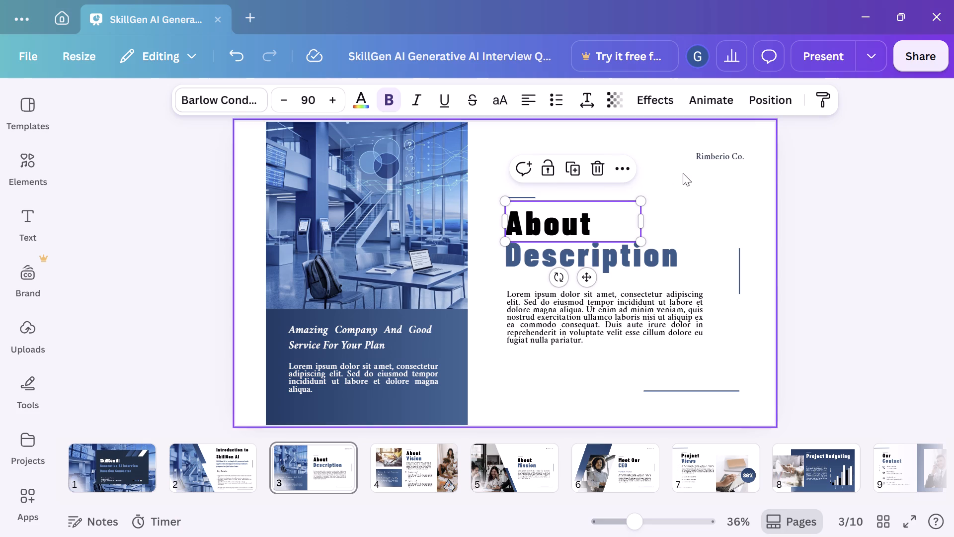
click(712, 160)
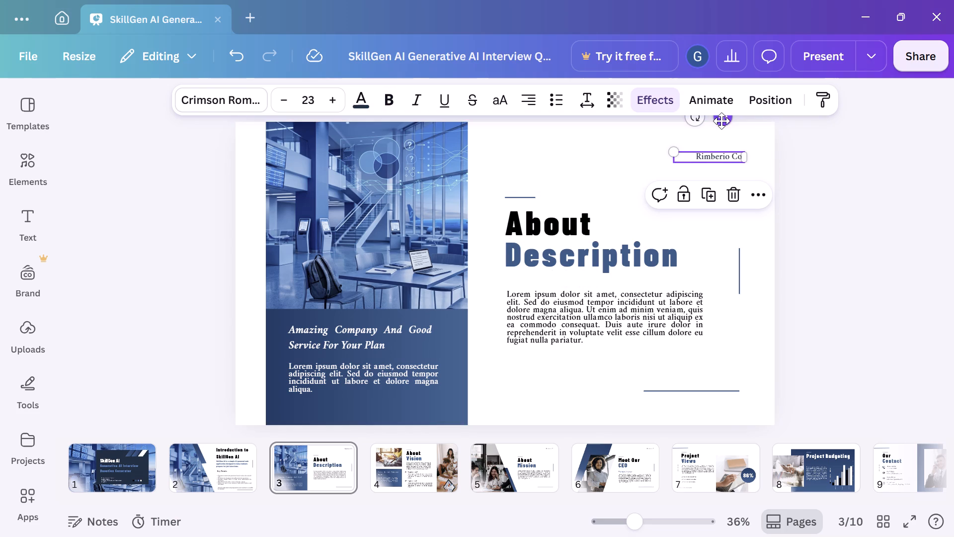
click(596, 220)
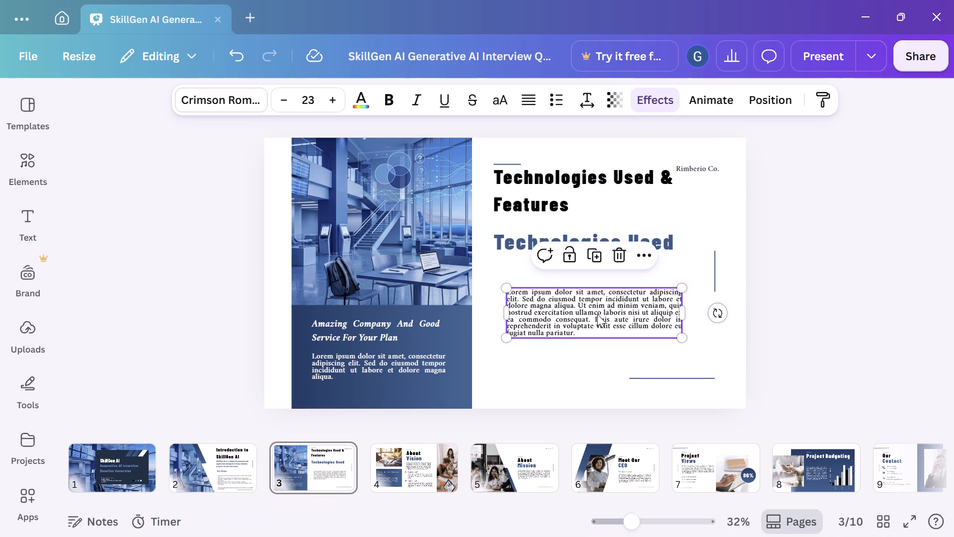
key(ctrl+a)
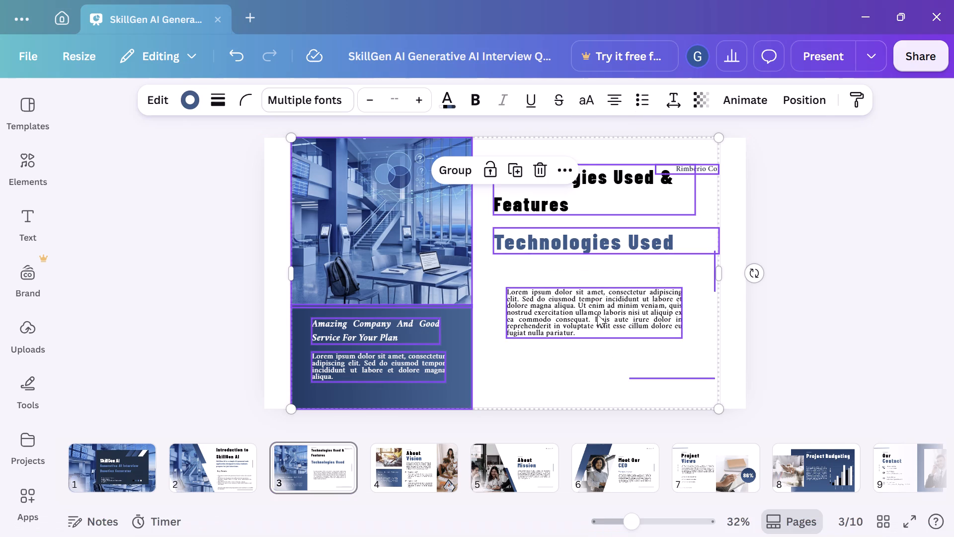
click(597, 314)
double_click(619, 318)
double_click(582, 315)
click(822, 320)
double_click(674, 304)
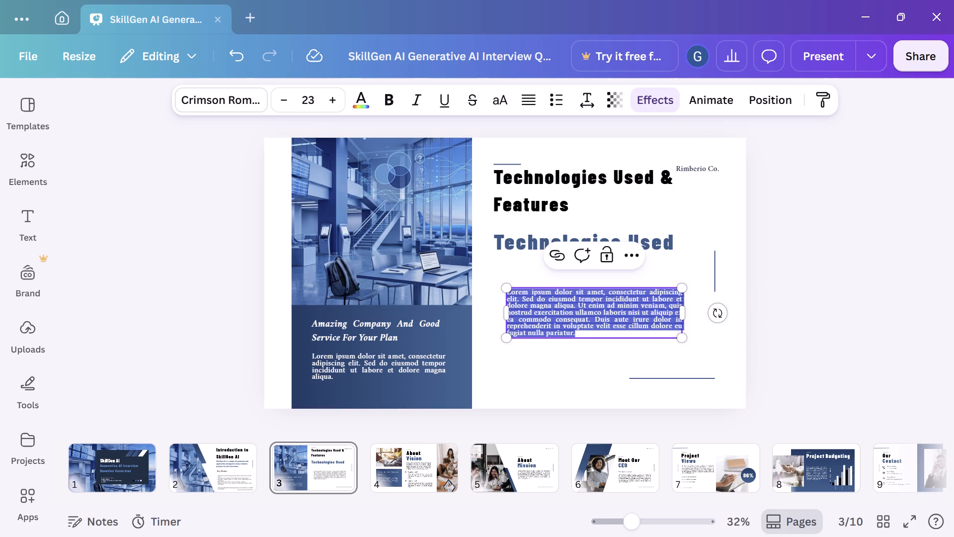
key(ctrl+v)
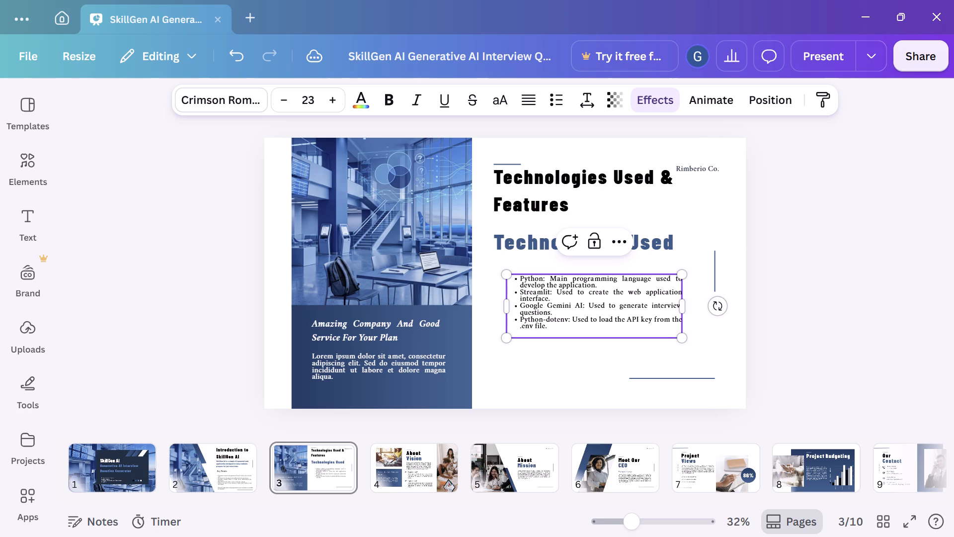
Move the technologies bullet list up directly beneath the Technologies Used heading, aligning its left edge with the heading.
drag(613, 312, 610, 301)
click(599, 362)
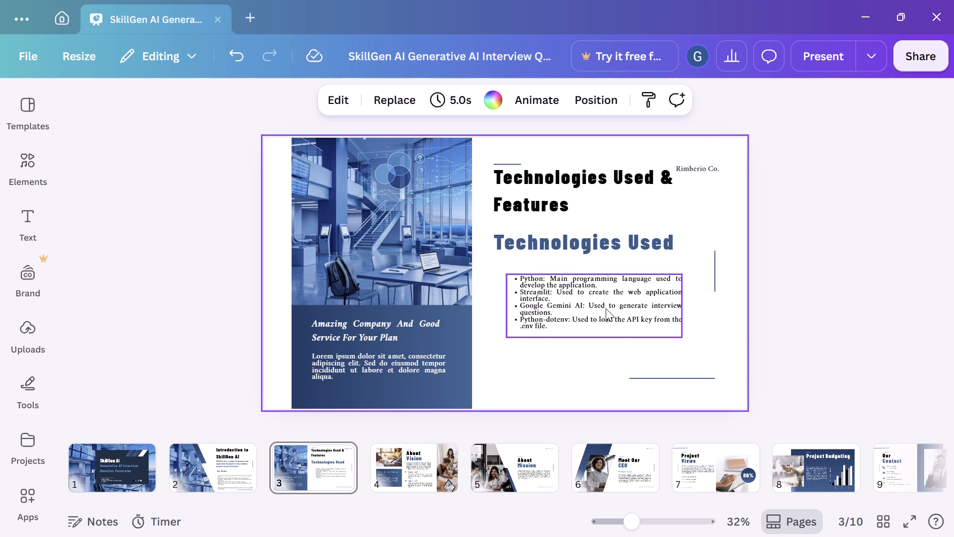
drag(606, 308, 598, 296)
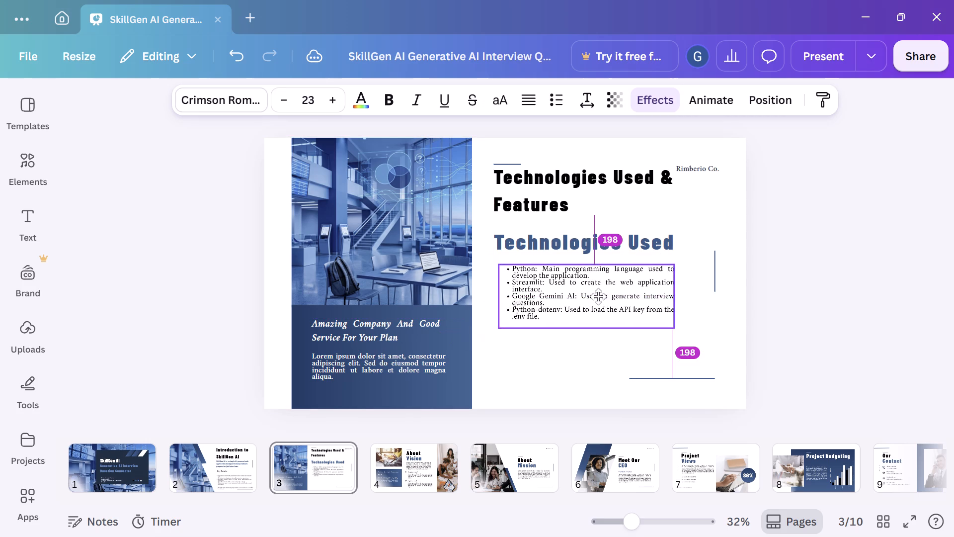
drag(598, 296, 597, 295)
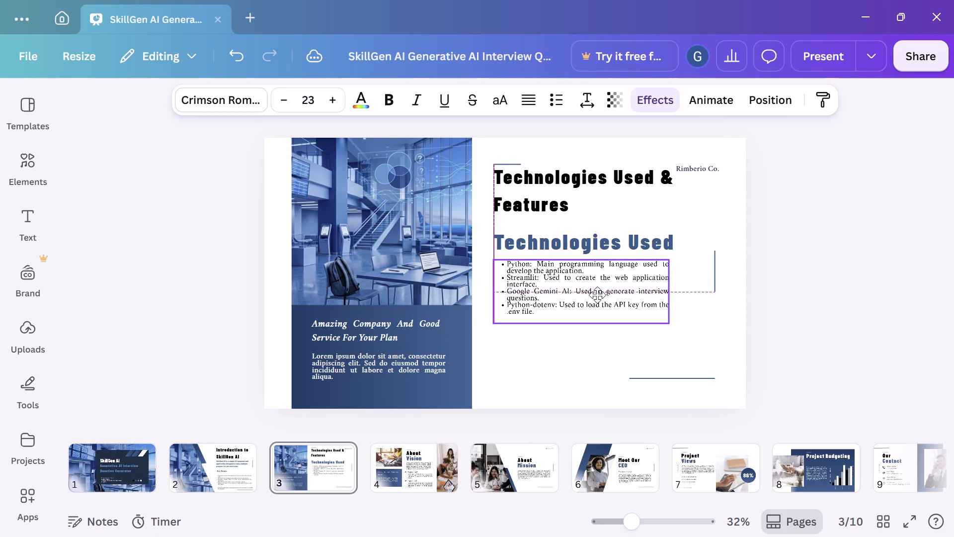
drag(597, 295, 596, 294)
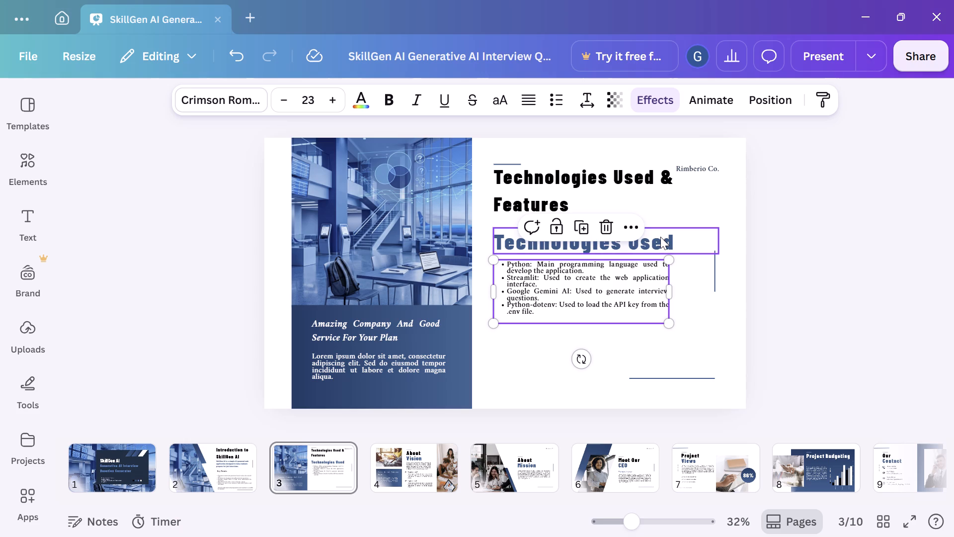
Move the Technologies Used heading up close beneath the slide title, and shift the bullet list up to follow it.
drag(660, 237, 659, 227)
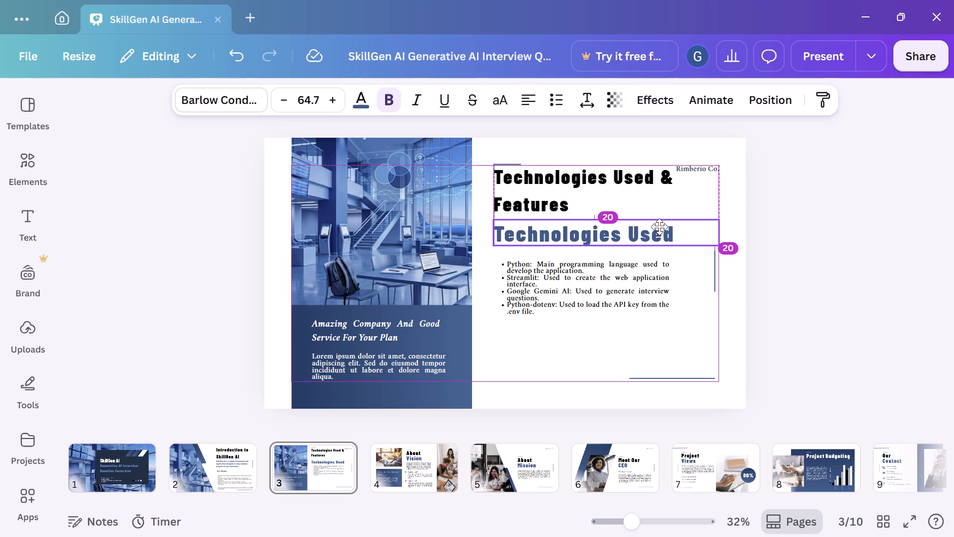
drag(659, 227, 660, 227)
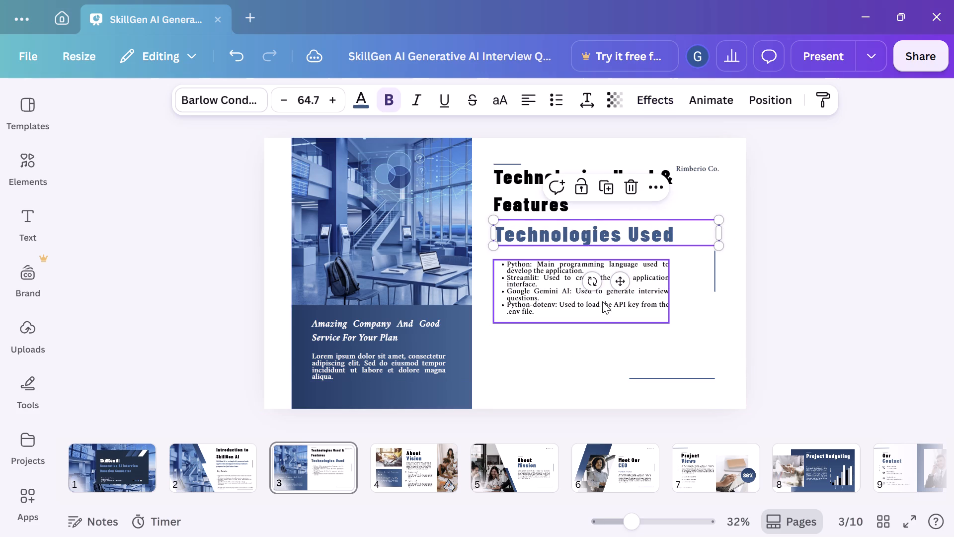
click(616, 287)
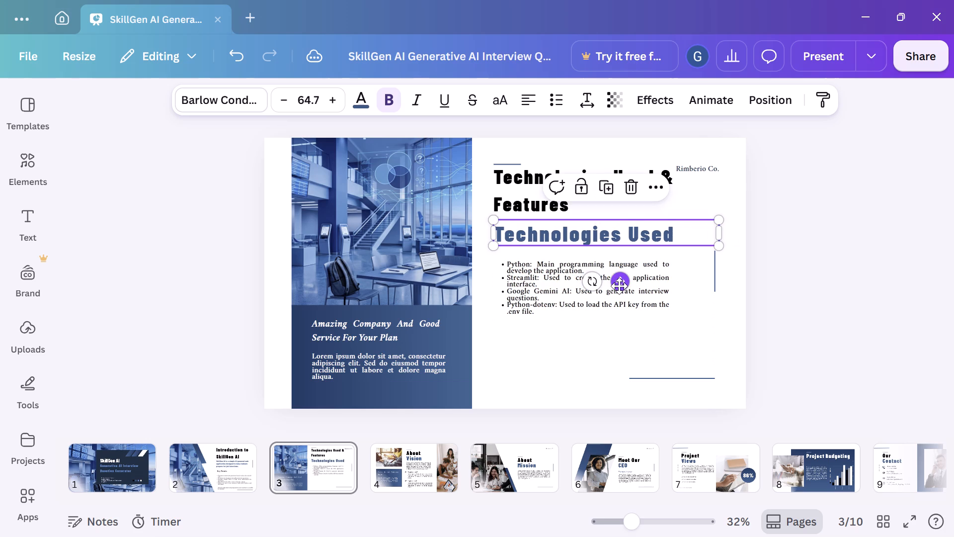
click(655, 306)
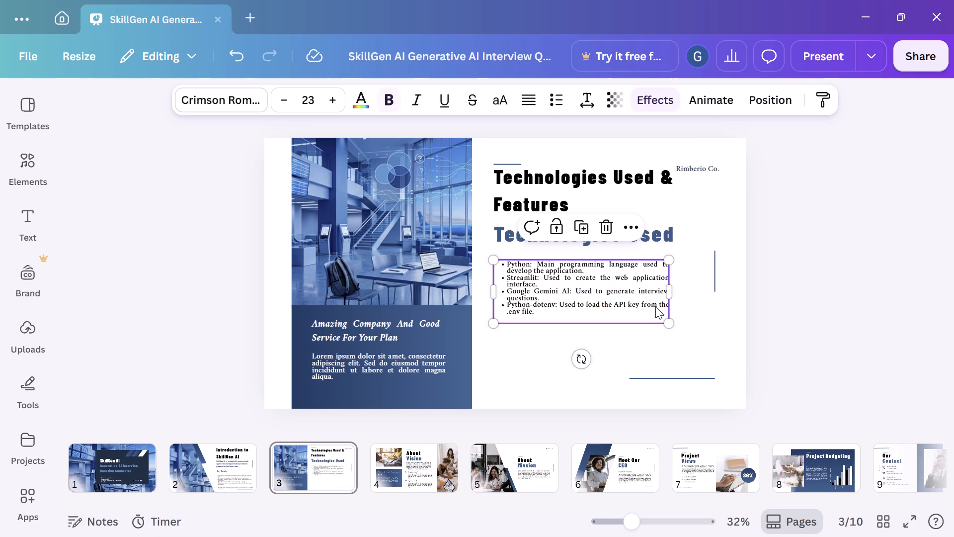
click(554, 302)
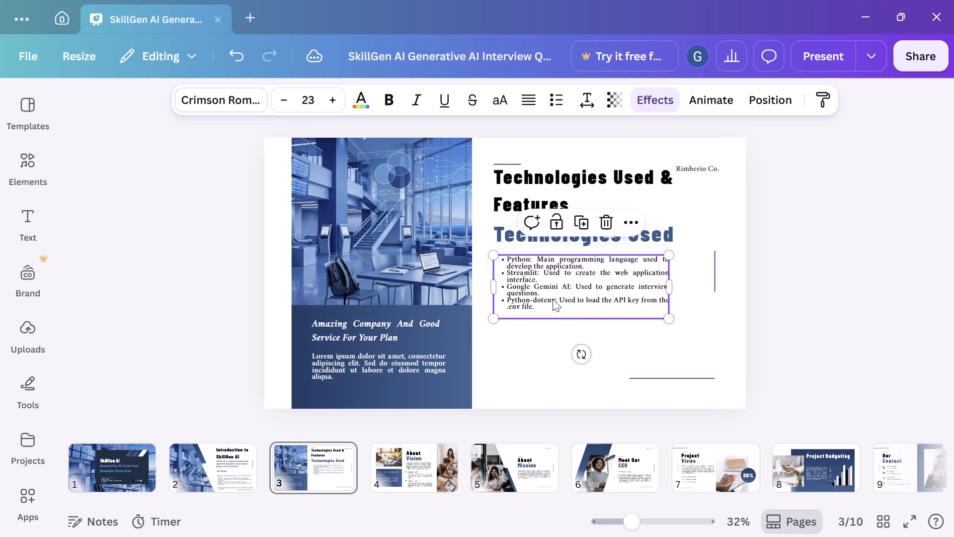
click(530, 371)
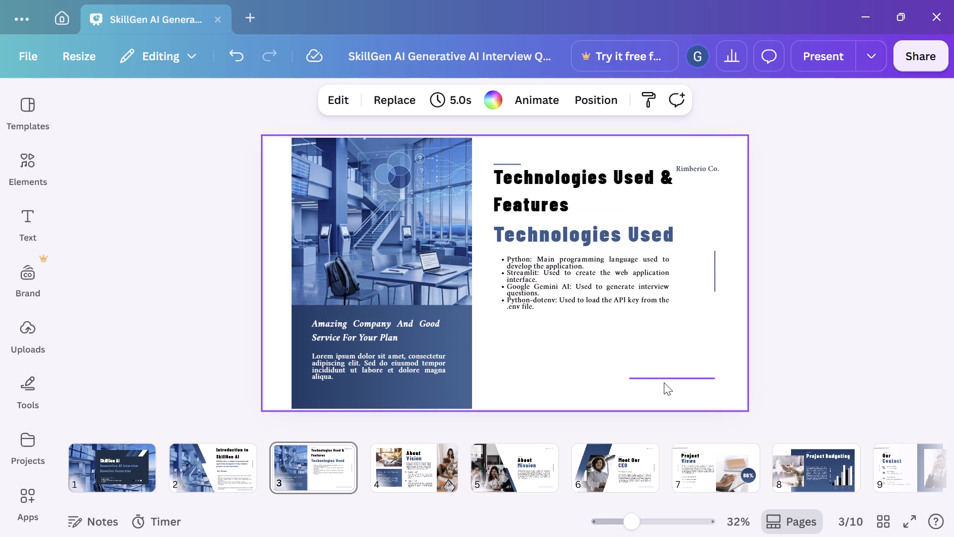
Move the horizontal decorative line on page 3 down close to the slide's bottom edge.
drag(668, 381, 668, 385)
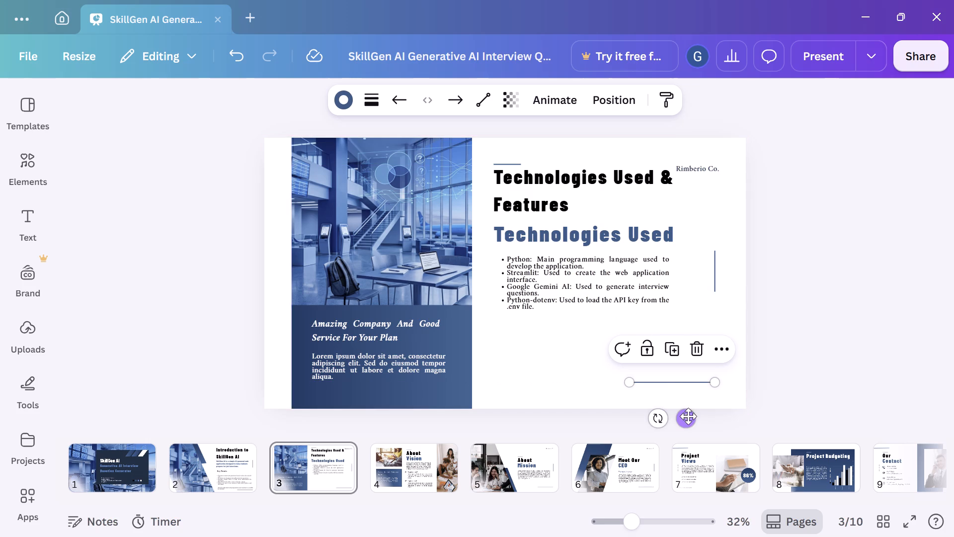
click(681, 381)
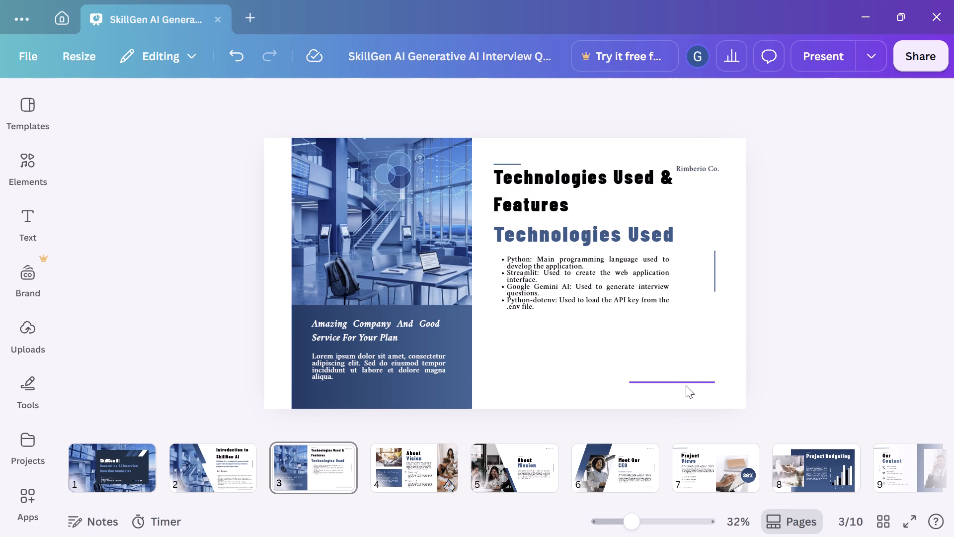
drag(686, 385, 686, 400)
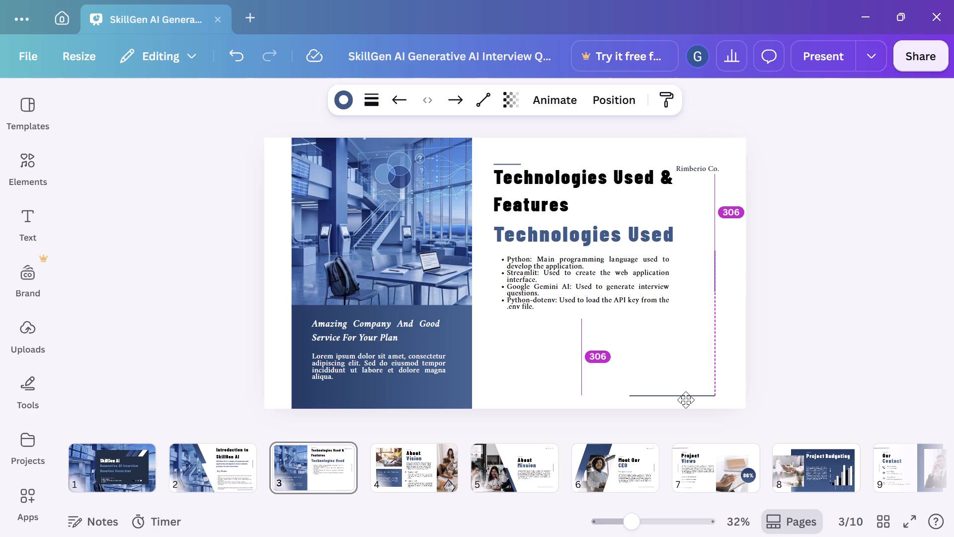
drag(686, 400, 686, 402)
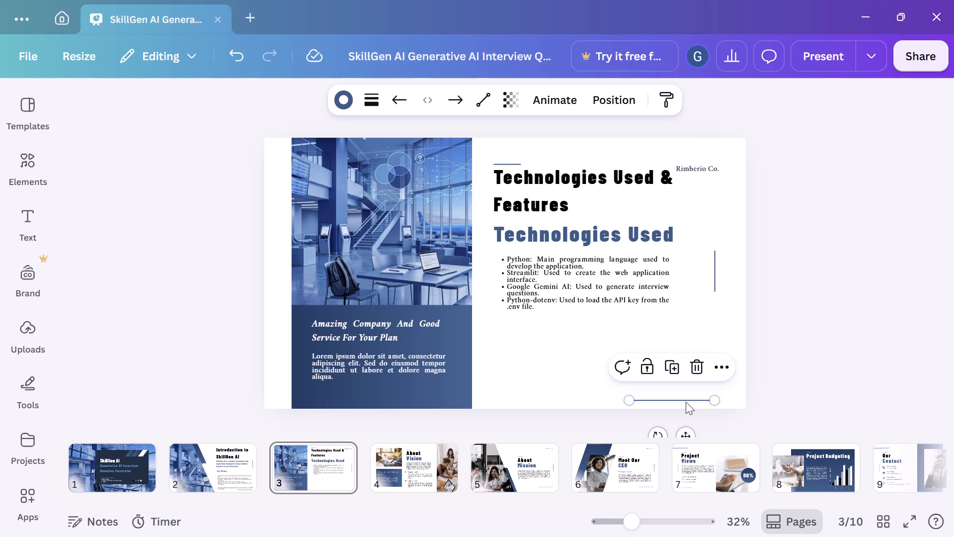
Delete the "Rimberio Co." text from page 3.
click(700, 175)
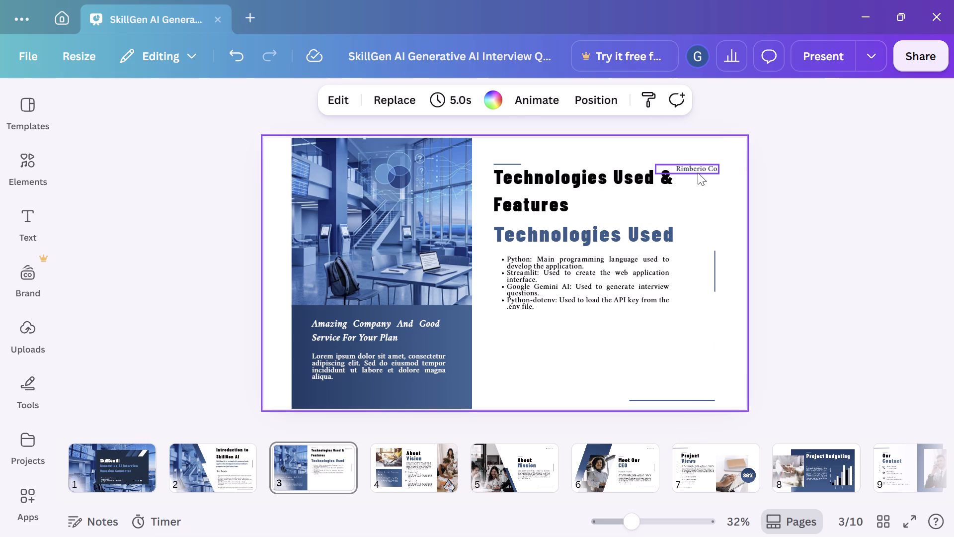
click(698, 171)
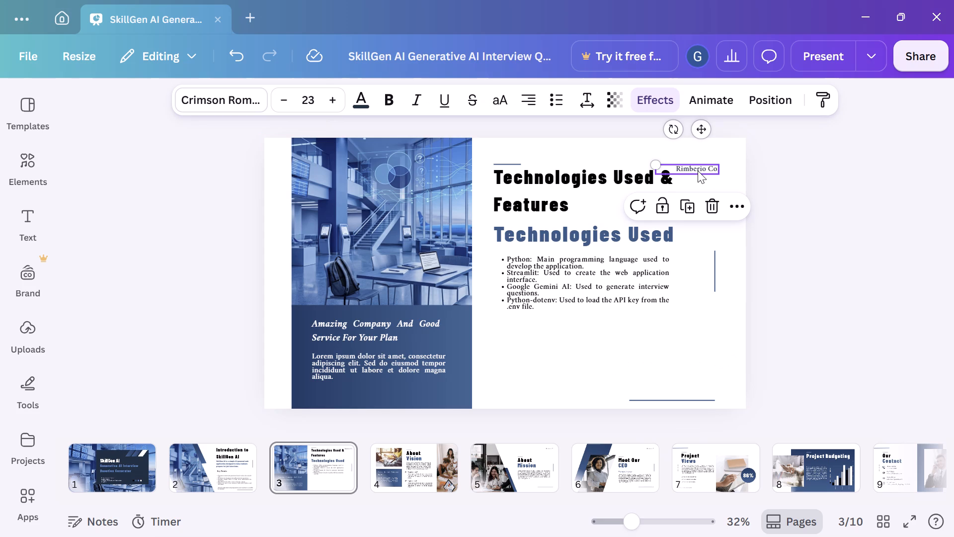
click(708, 197)
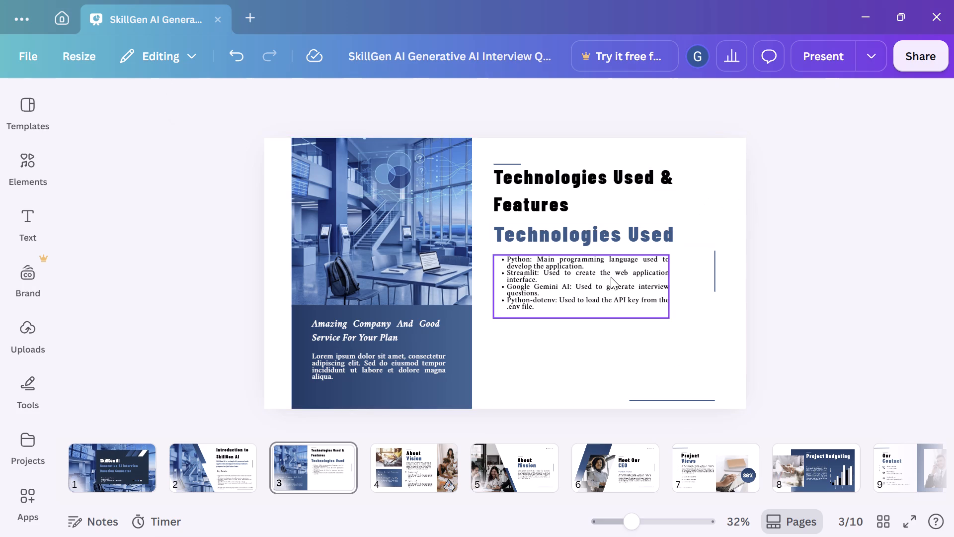
Duplicate the technologies bullet list and place the copy below the original, with their left edges aligned.
click(610, 280)
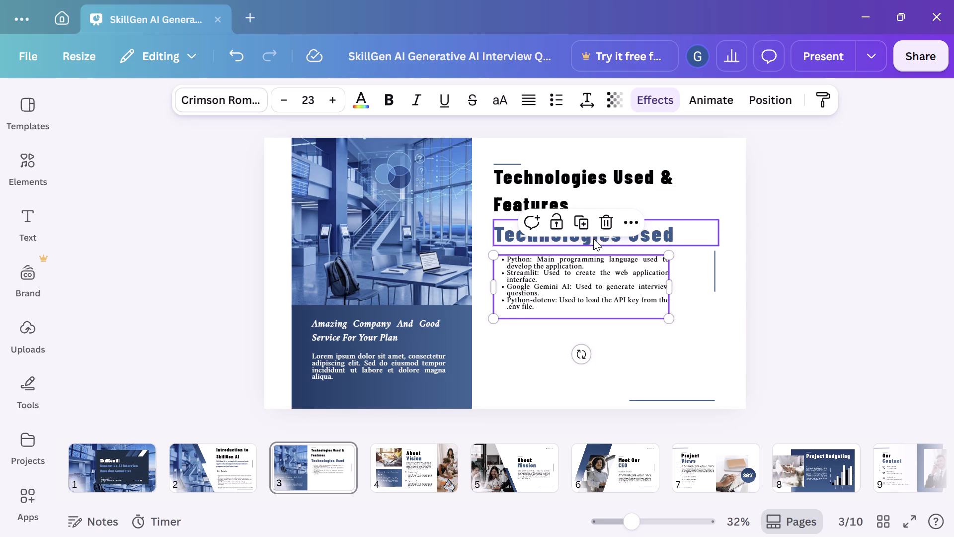
click(584, 224)
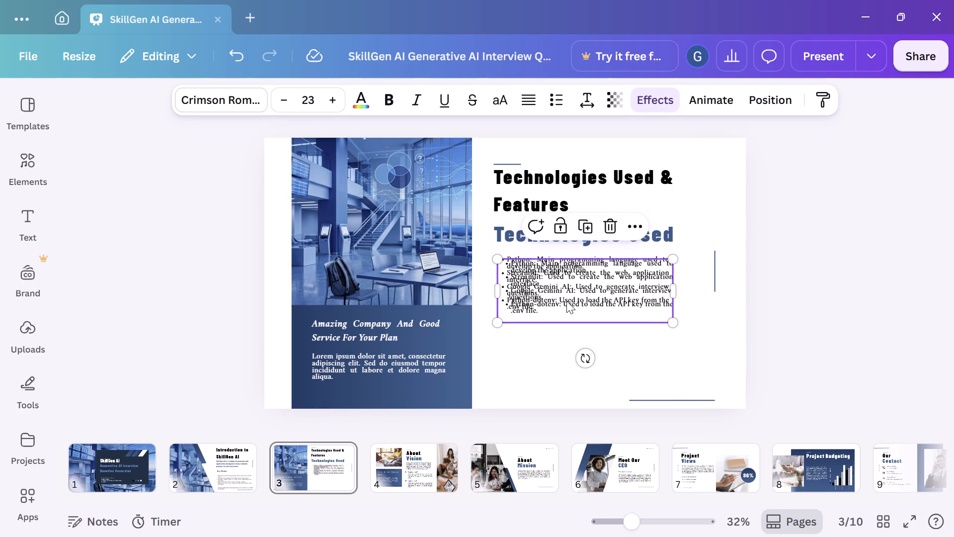
drag(566, 301, 564, 346)
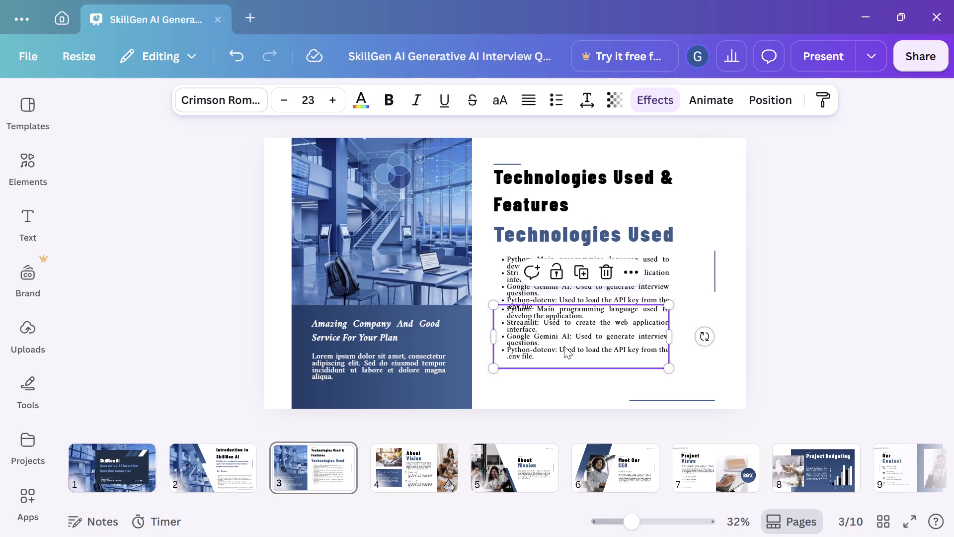
click(683, 518)
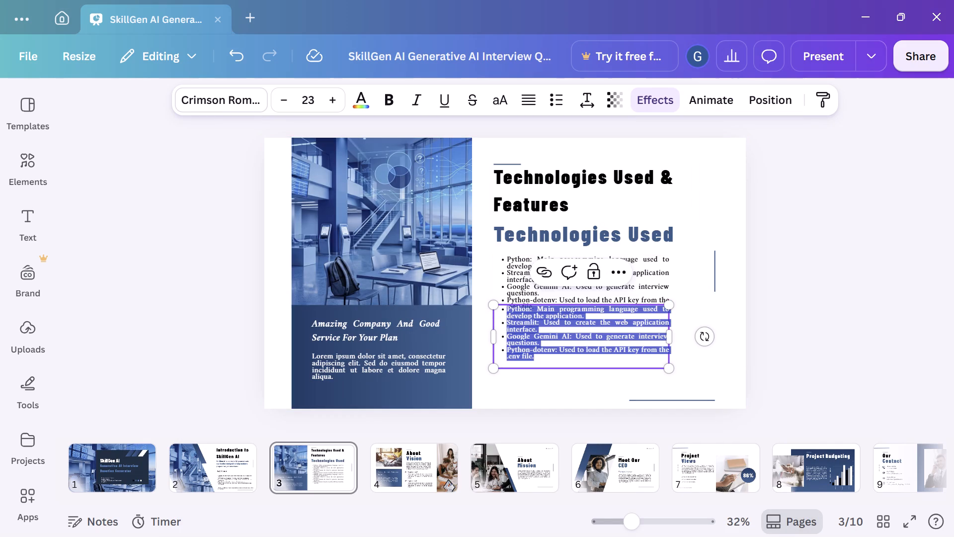
key(ctrl+v)
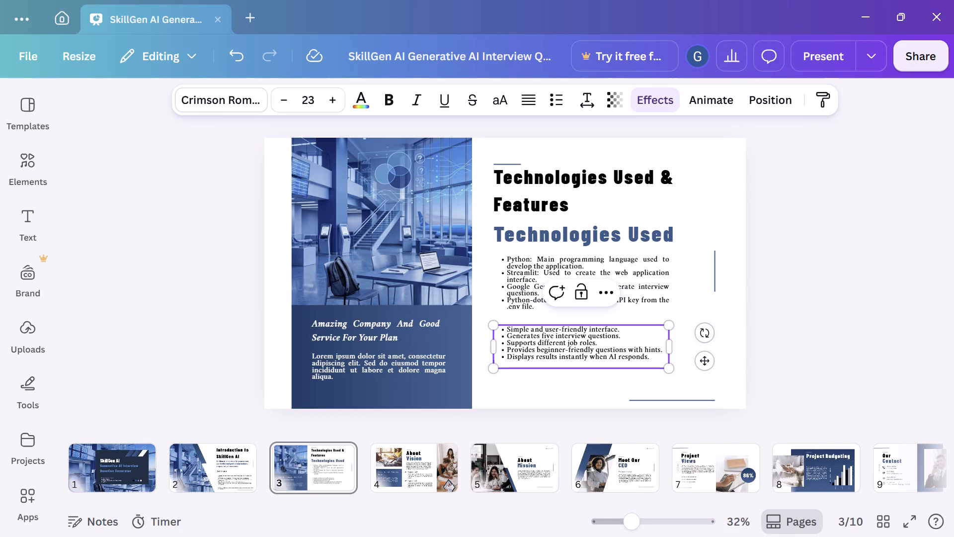
Scale up the Key Features list proportionally, slightly wider than the technologies list, bringing its text size to 24.4.
drag(667, 371, 669, 377)
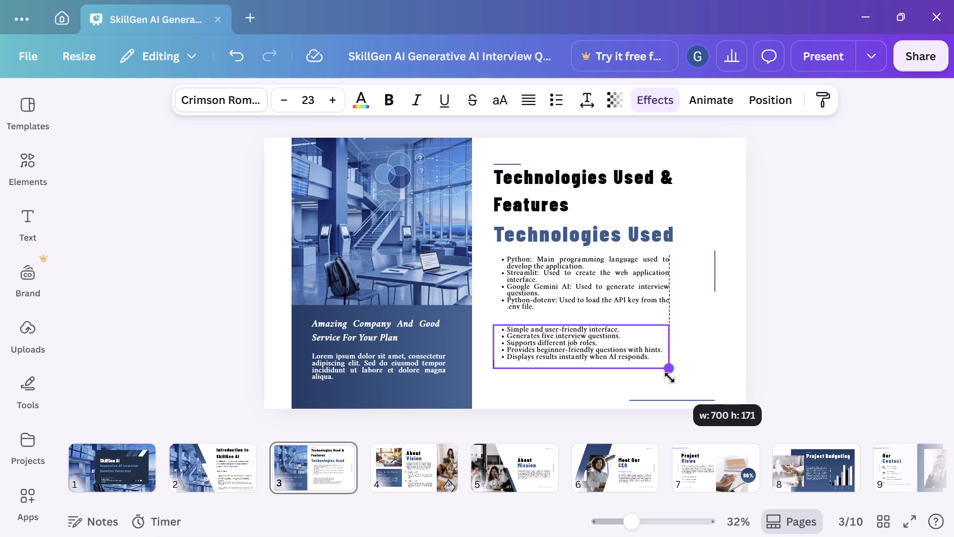
drag(669, 377, 663, 377)
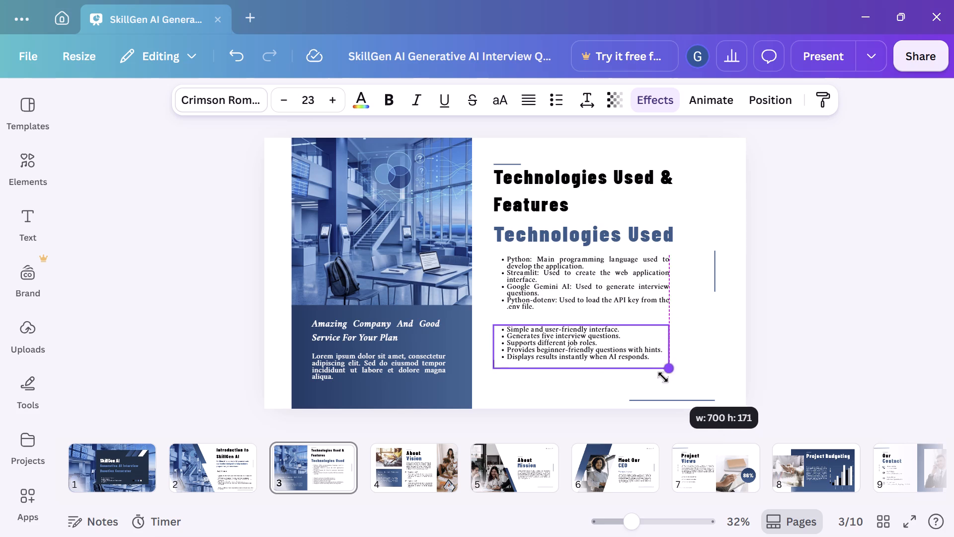
drag(663, 377, 658, 372)
click(583, 352)
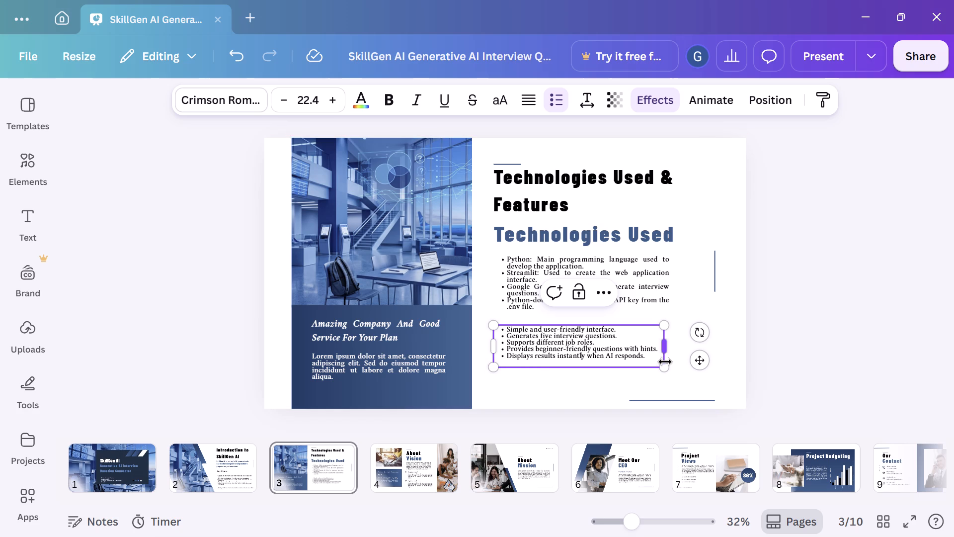
drag(664, 363, 668, 370)
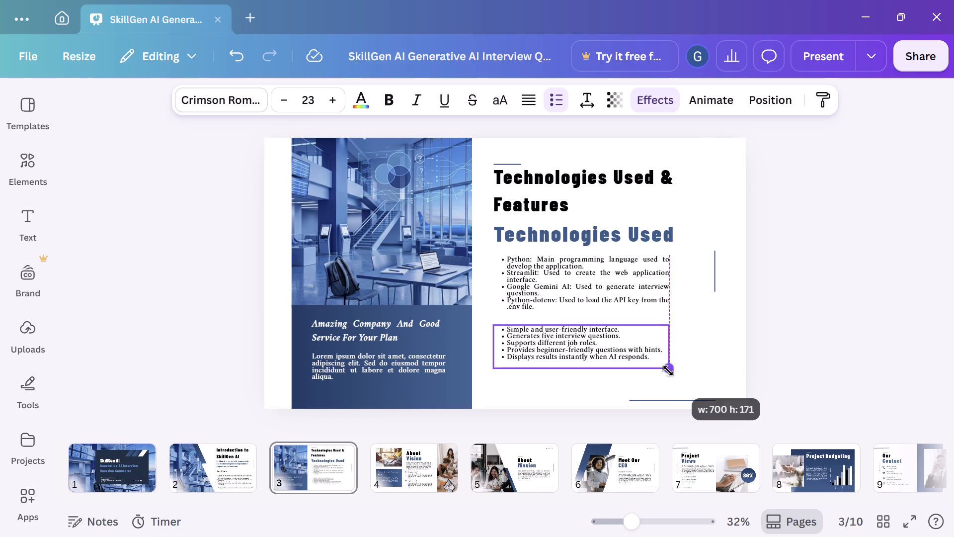
drag(668, 370, 675, 389)
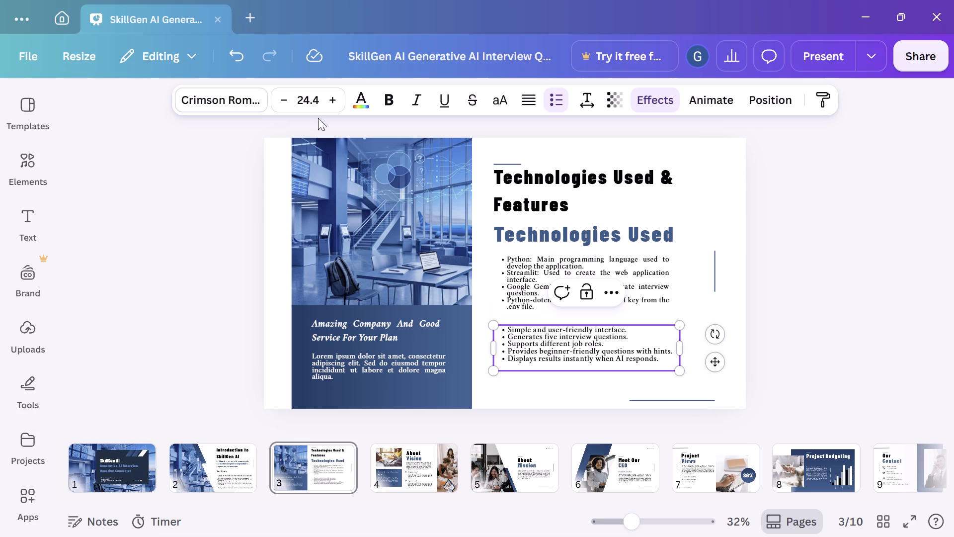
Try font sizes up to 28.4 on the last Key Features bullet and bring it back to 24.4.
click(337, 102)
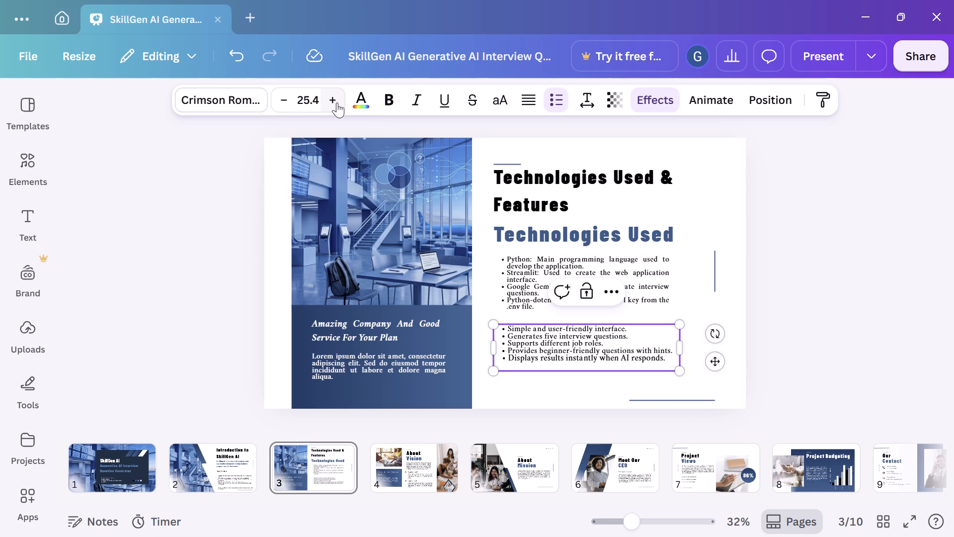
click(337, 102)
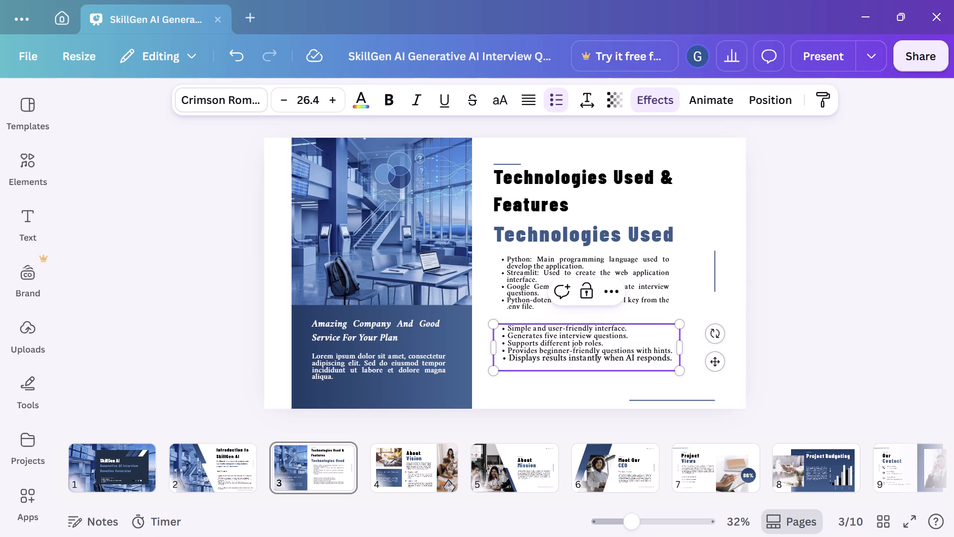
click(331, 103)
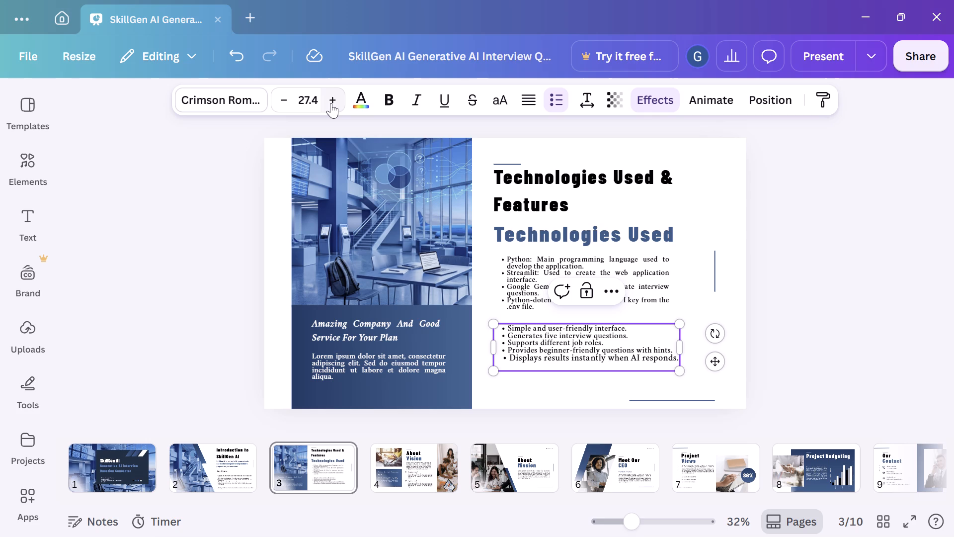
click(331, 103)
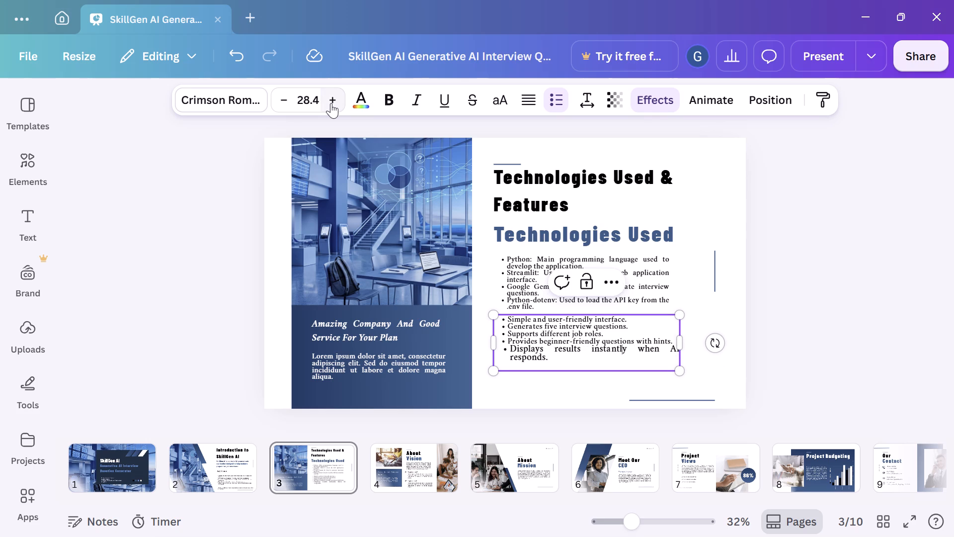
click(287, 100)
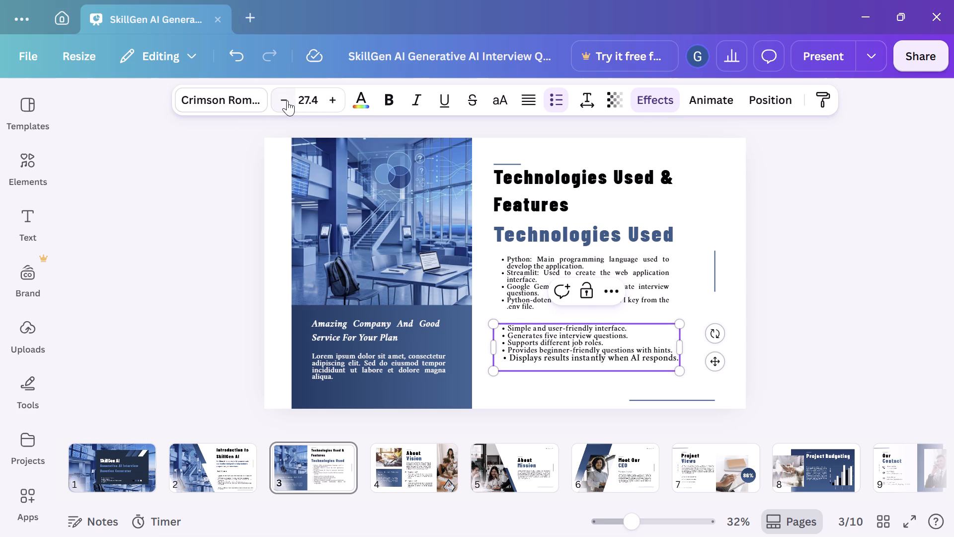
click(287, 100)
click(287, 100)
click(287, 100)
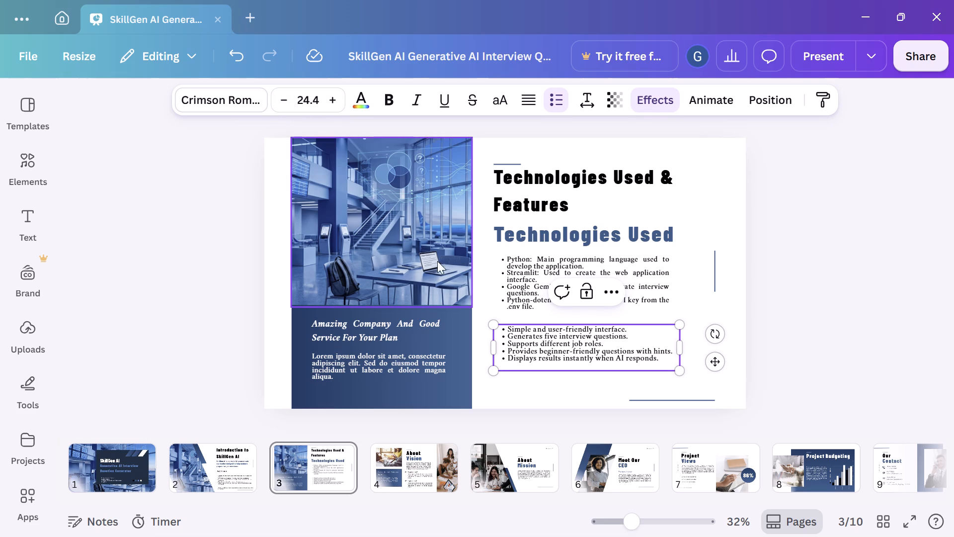
Set the font size of all the Key Features list text to 25.4.
click(548, 358)
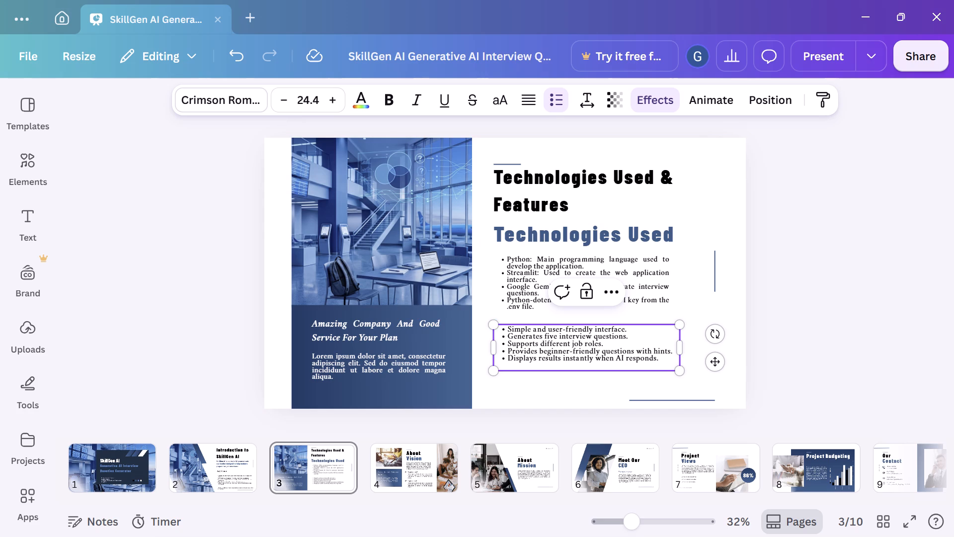
double_click(511, 333)
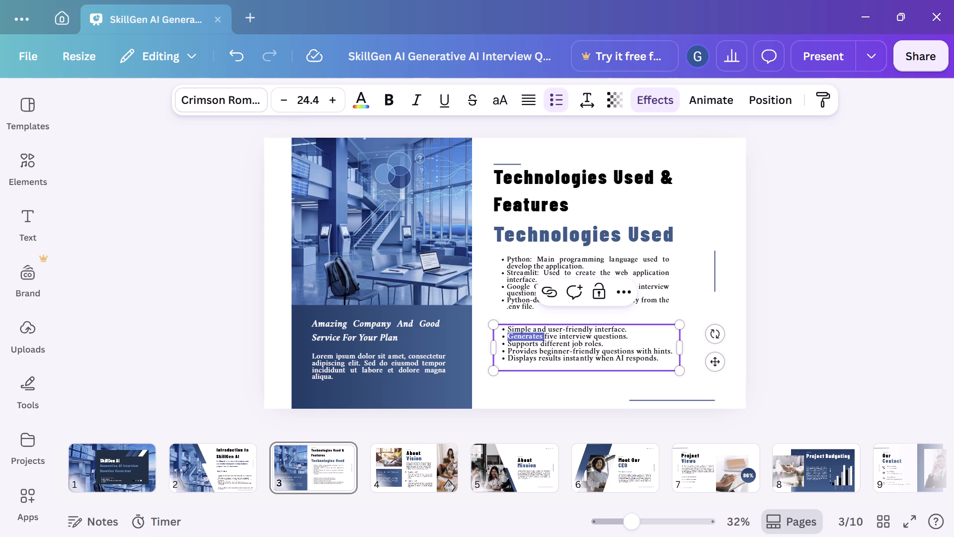
key(ctrl+a)
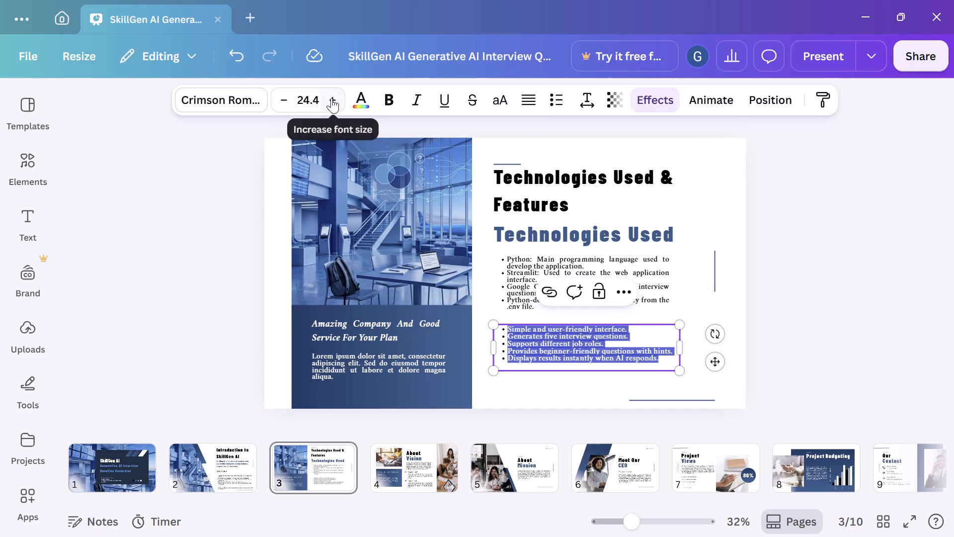
click(331, 98)
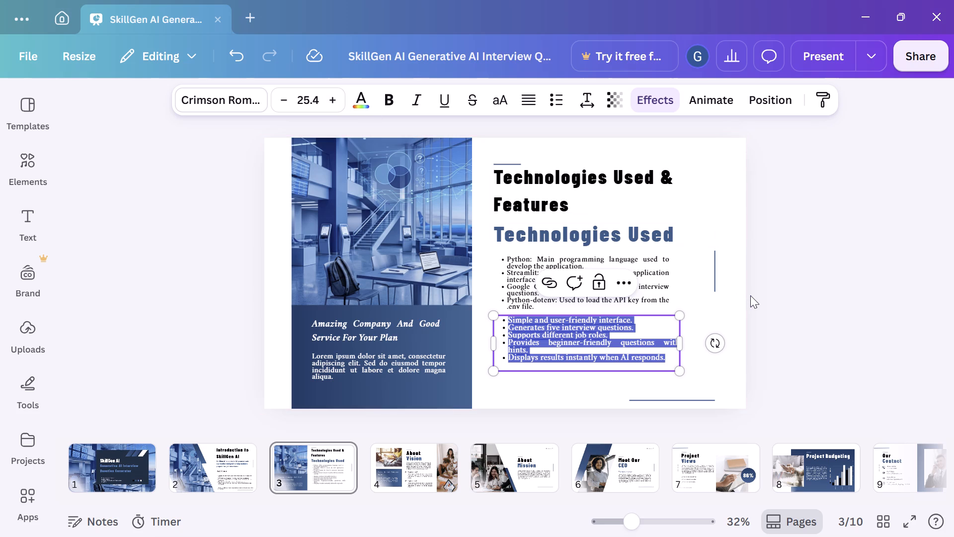
Set the technologies bullet list's font size to 25.
click(643, 271)
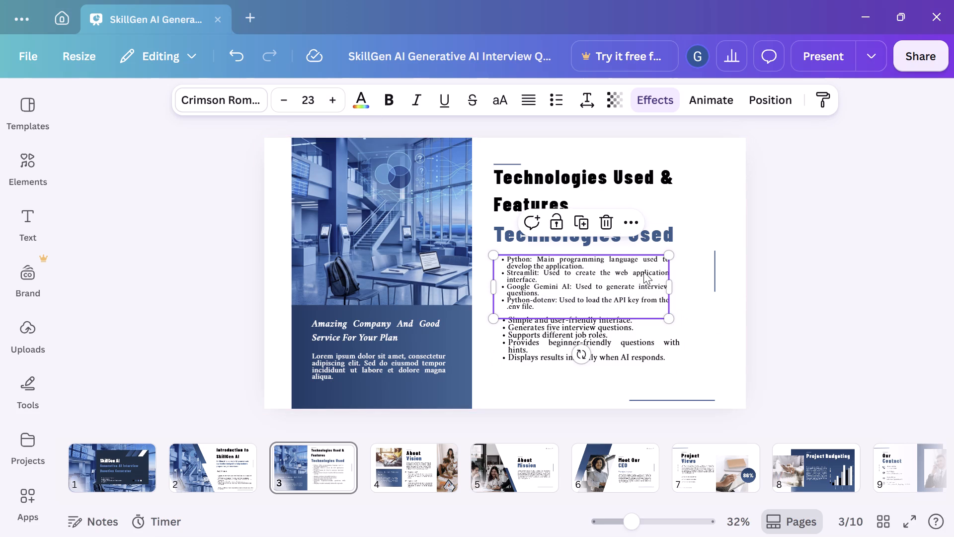
click(331, 100)
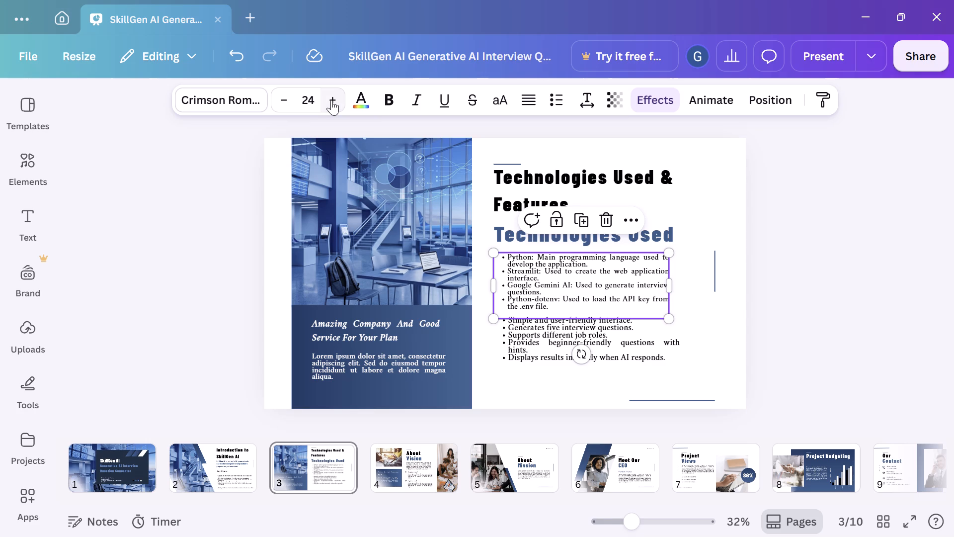
click(331, 100)
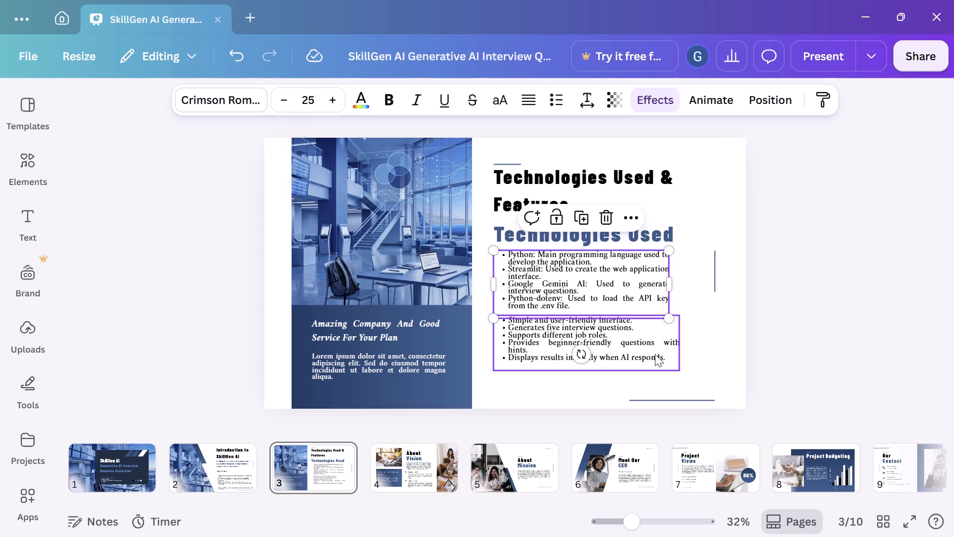
Move the Key Features list straight down, leaving a gap below the technologies list and keeping the left edges aligned.
click(655, 354)
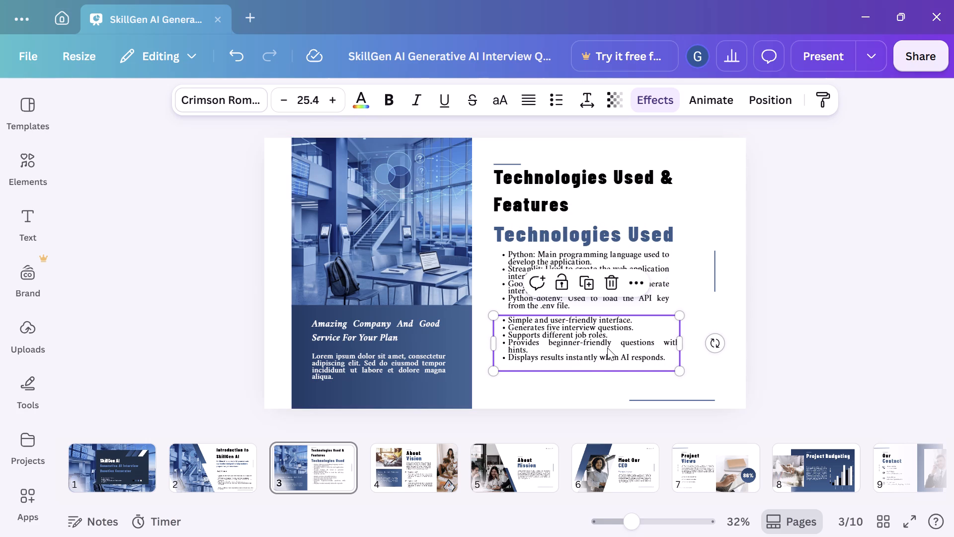
drag(569, 339, 568, 354)
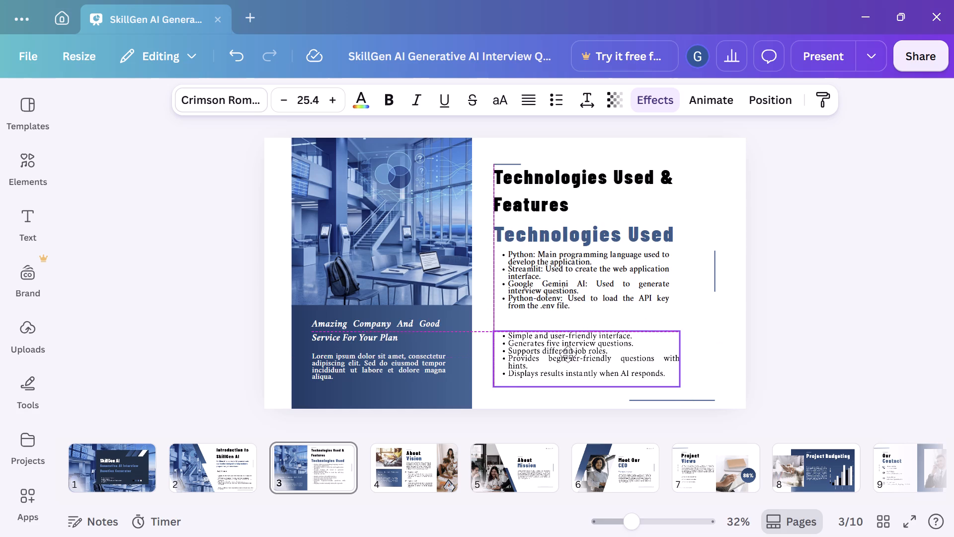
drag(568, 354, 568, 359)
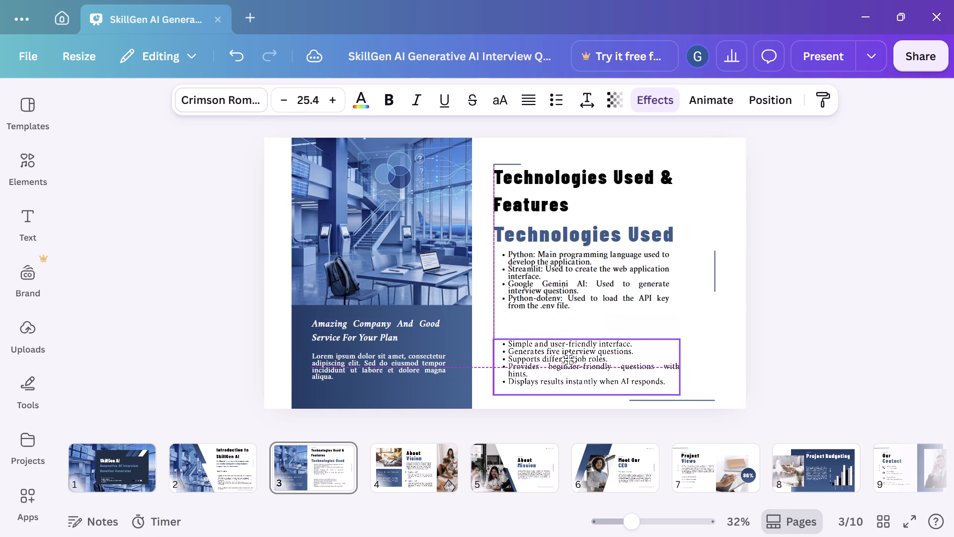
drag(568, 359, 569, 360)
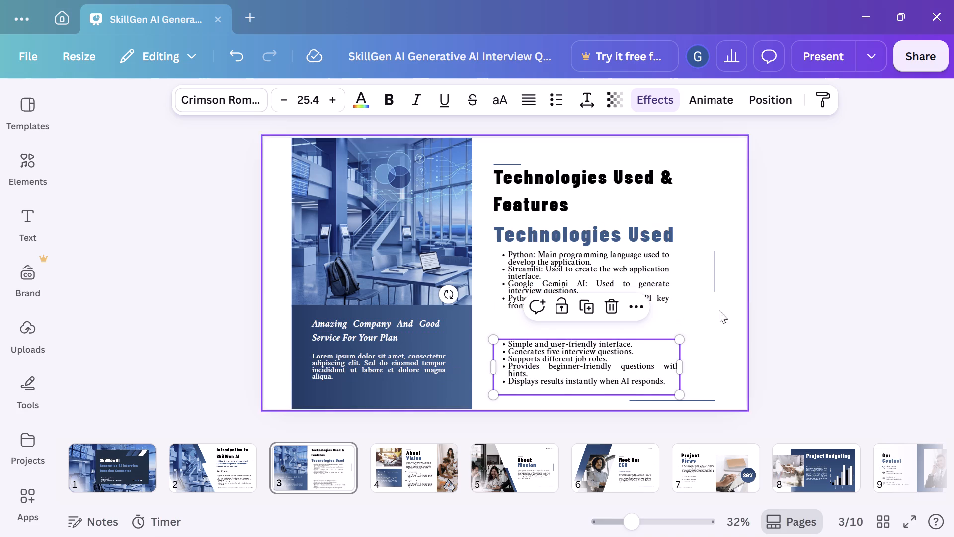
click(824, 290)
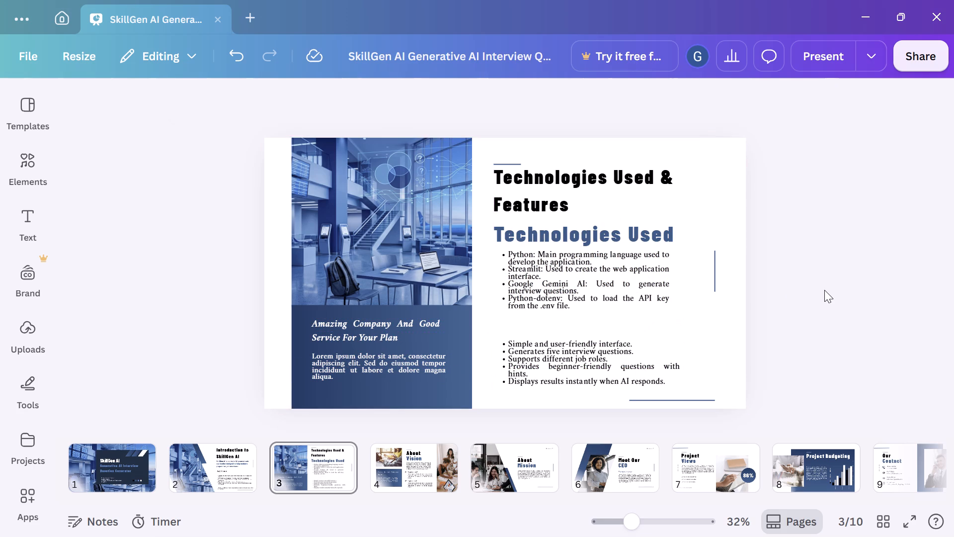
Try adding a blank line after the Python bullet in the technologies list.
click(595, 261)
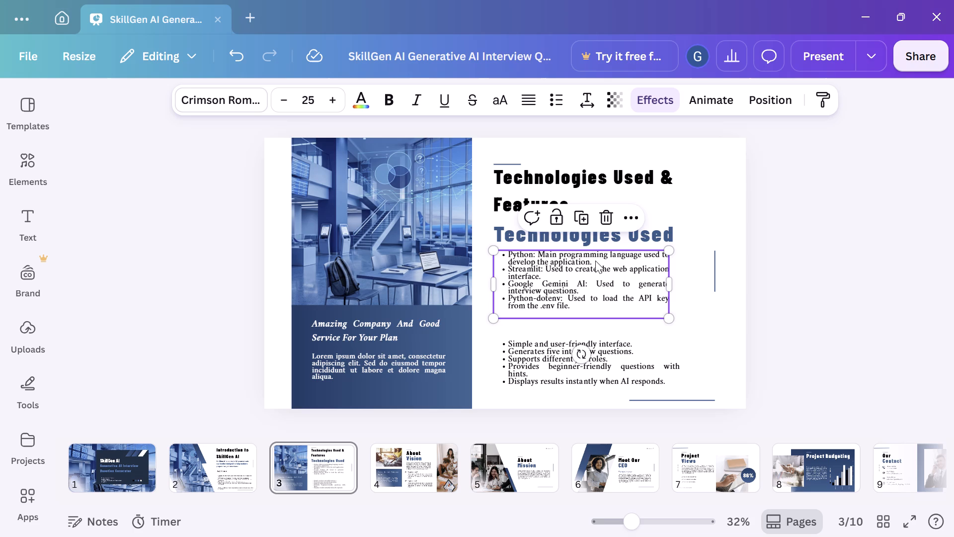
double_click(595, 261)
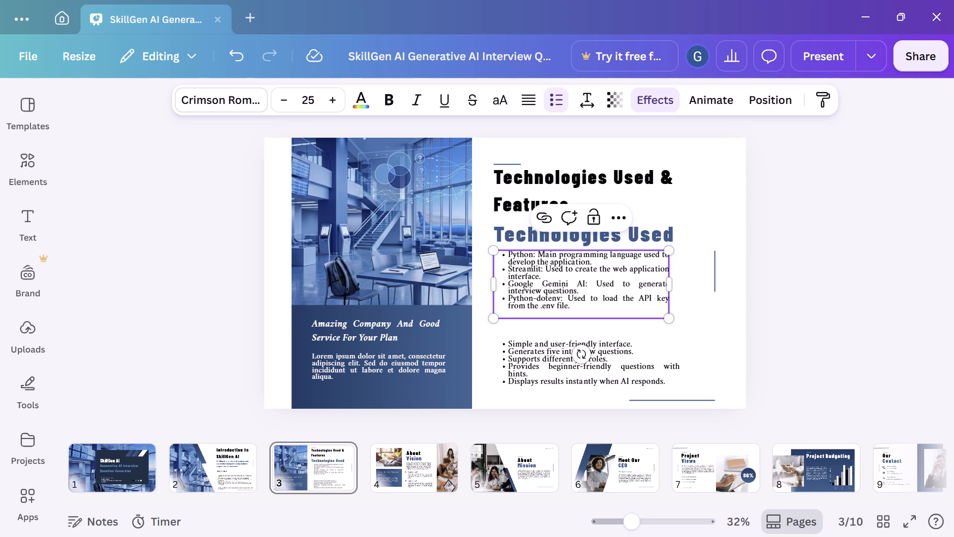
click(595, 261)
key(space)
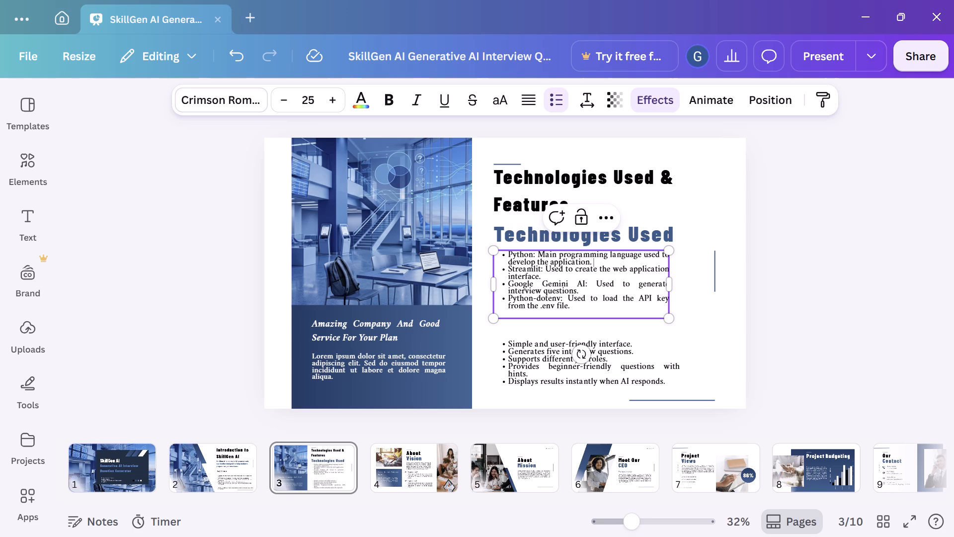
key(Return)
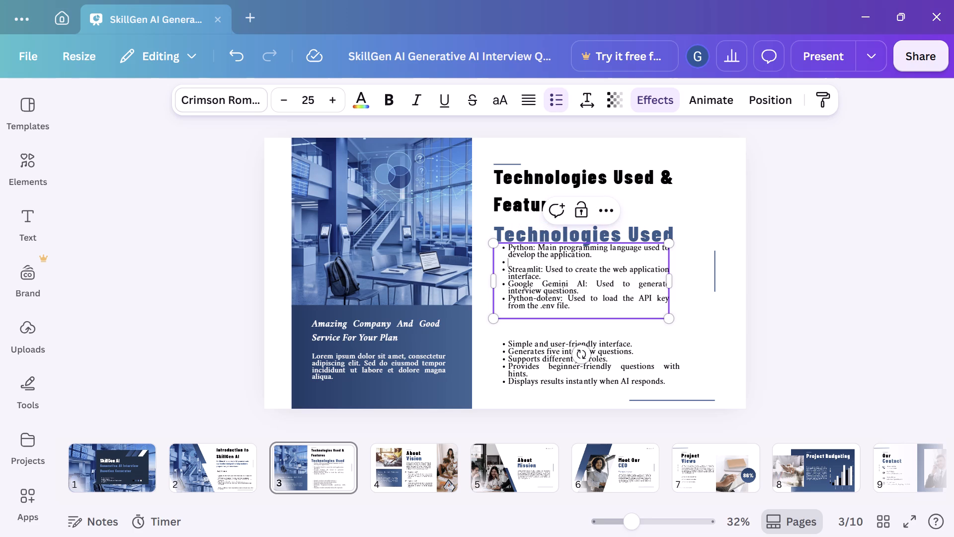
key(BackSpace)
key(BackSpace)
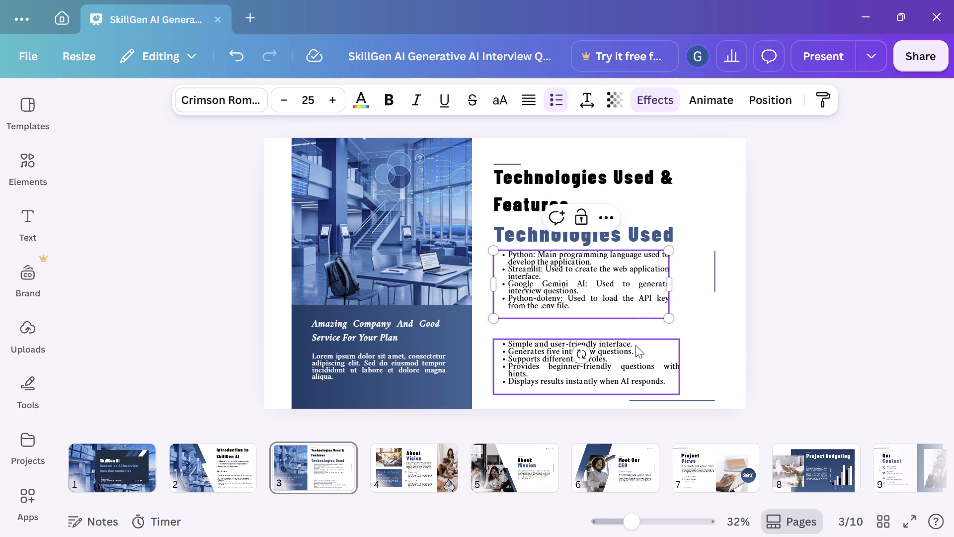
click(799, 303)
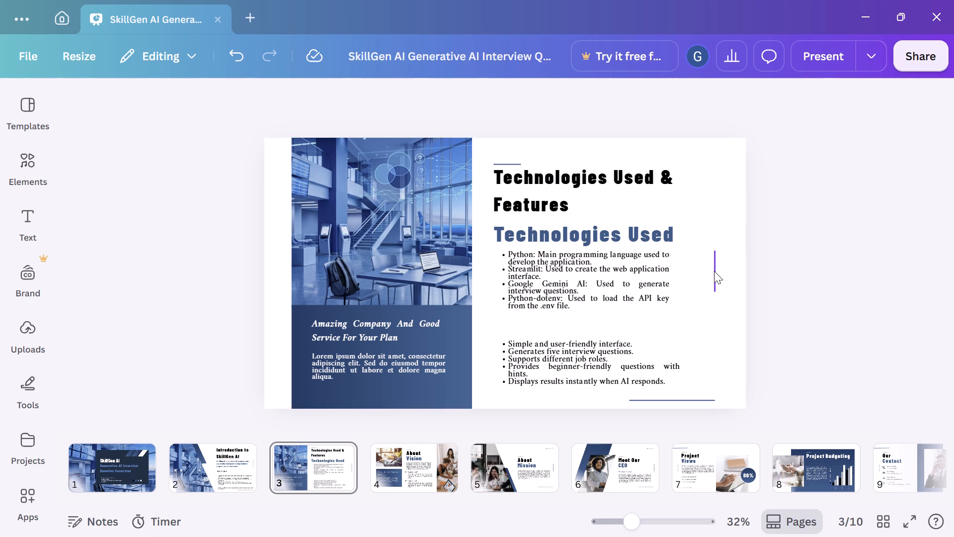
Shift the vertical accent line slightly left and up, and the bottom accent line left so its right end aligns with it.
drag(714, 271, 706, 263)
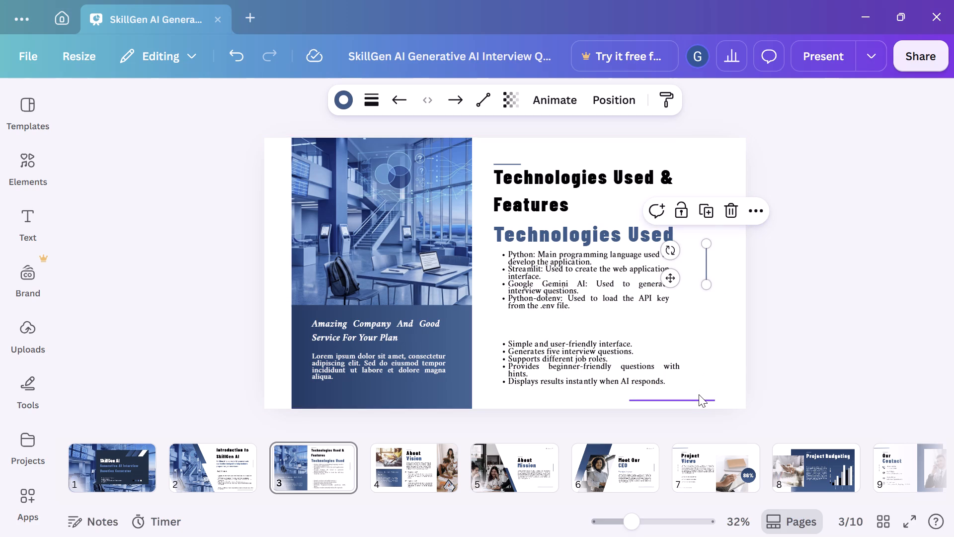
drag(698, 402, 695, 402)
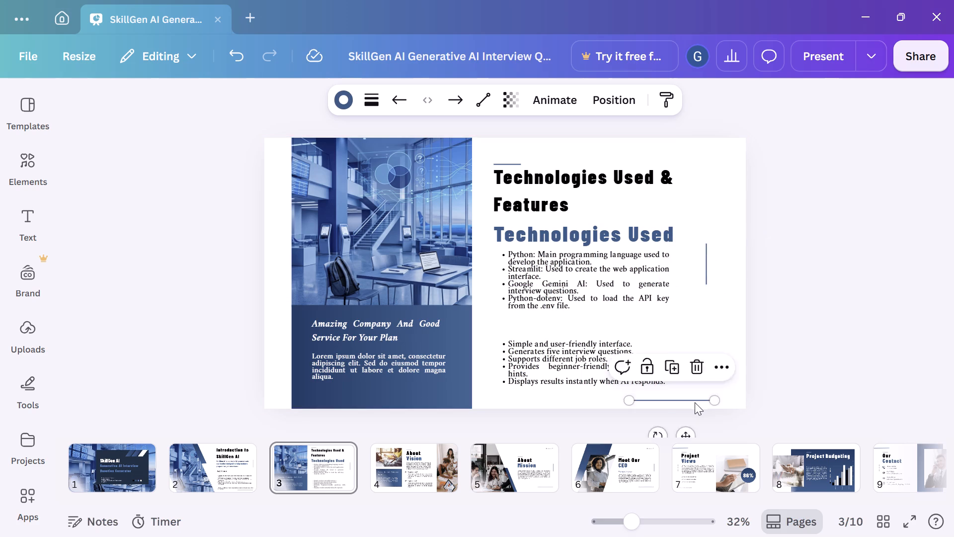
drag(695, 402, 688, 407)
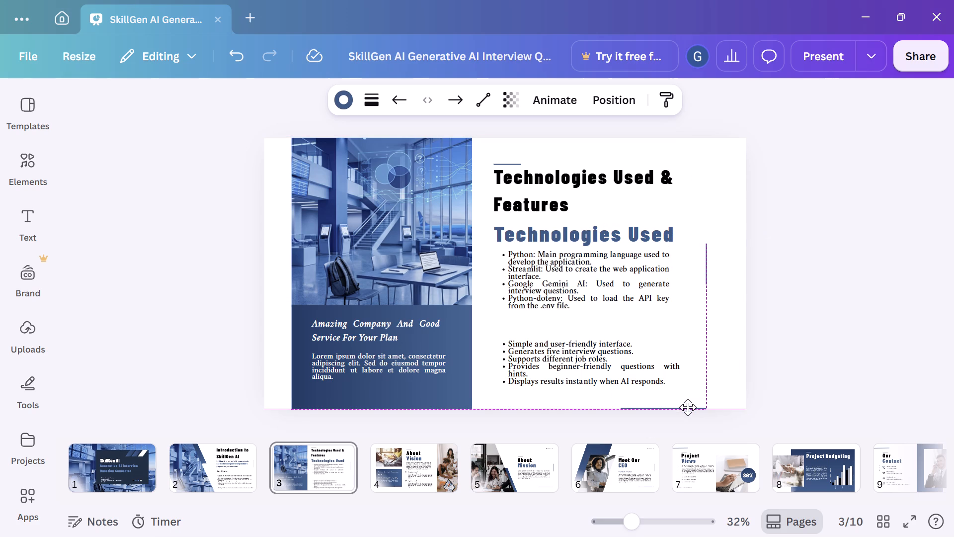
drag(688, 407, 686, 401)
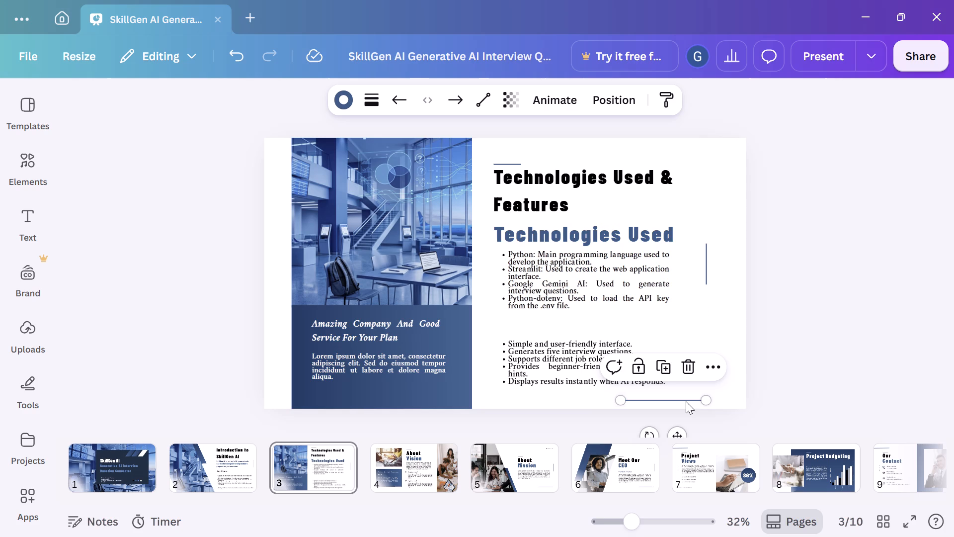
click(733, 270)
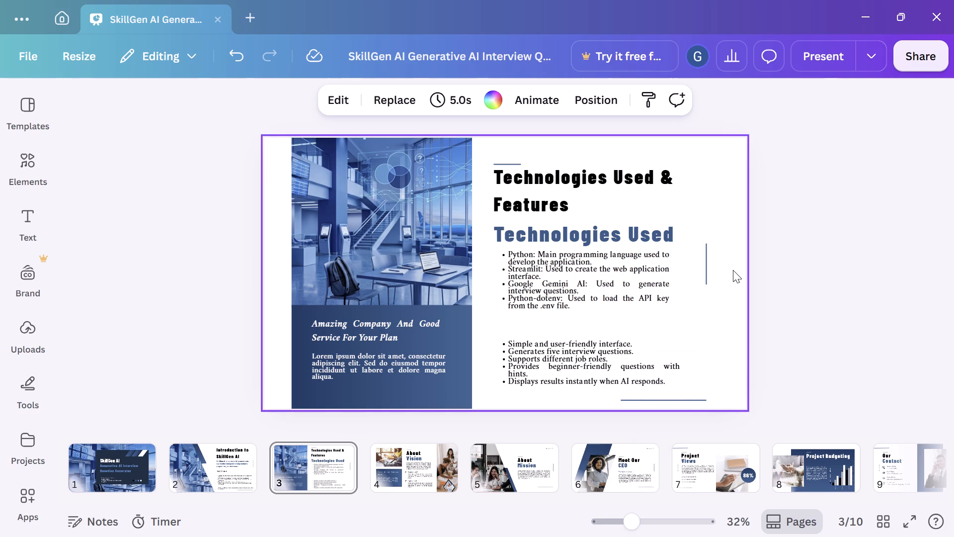
Move the short accent line above the page 3 title slightly upward.
click(696, 187)
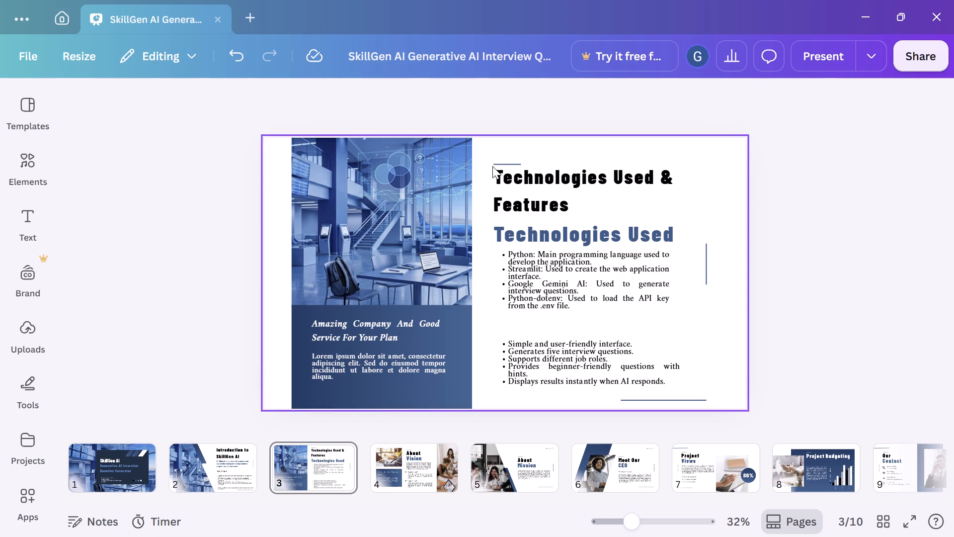
drag(505, 160, 506, 154)
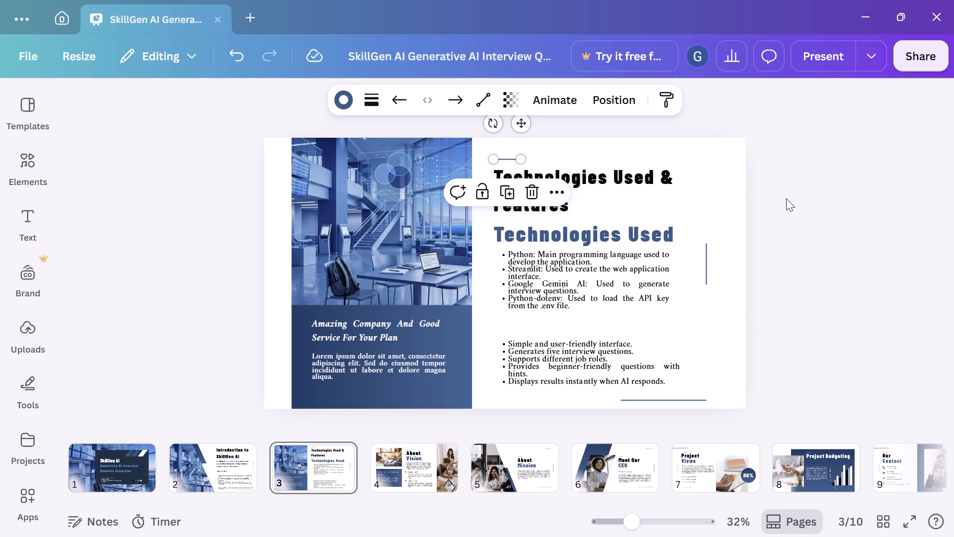
click(823, 208)
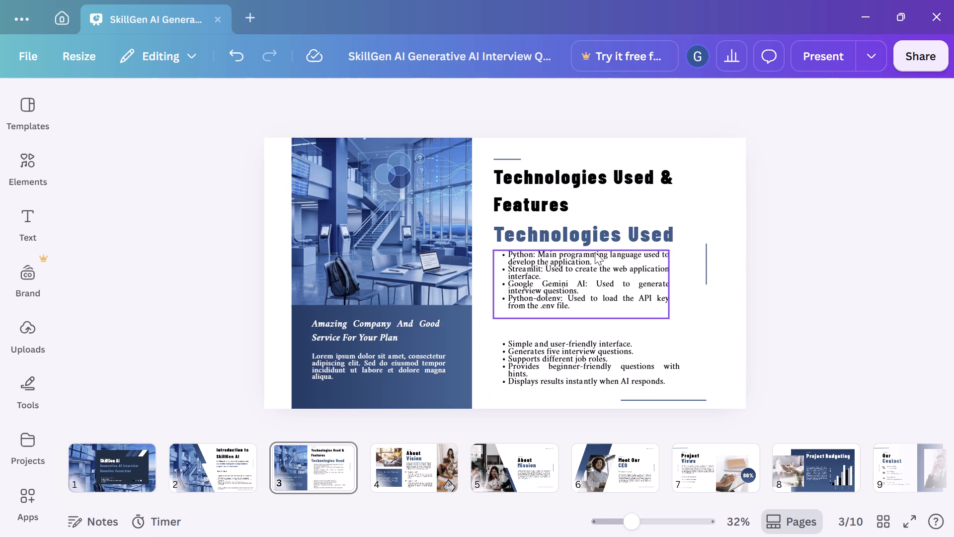
Select the technologies bullet list under the Technologies Used heading.
click(566, 355)
double_click(566, 355)
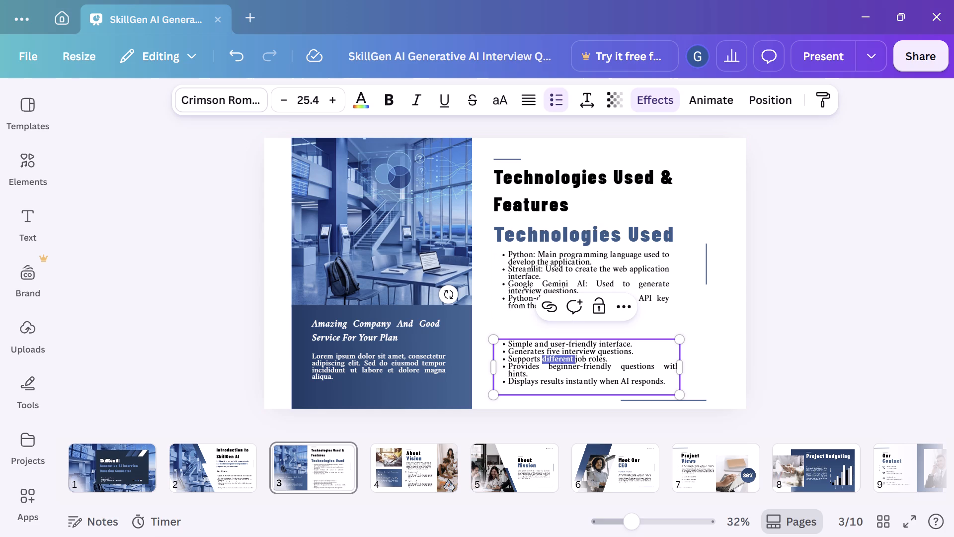
click(509, 263)
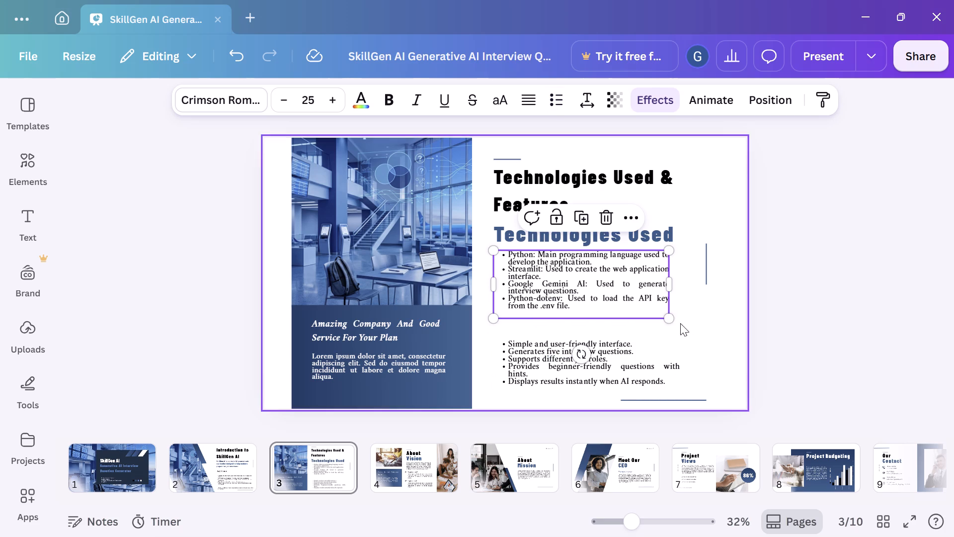
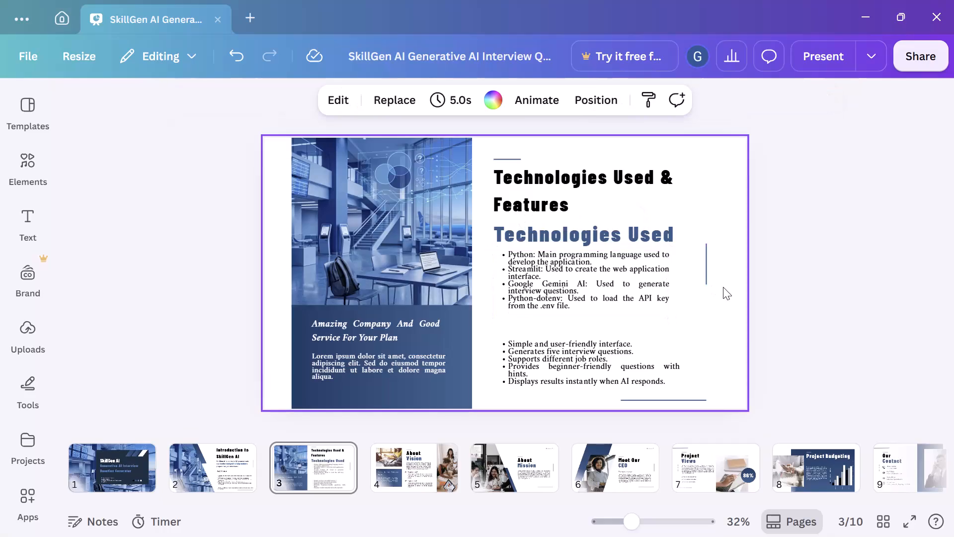
Move the technologies bullet list slightly down, widening the gap below the Technologies Used heading.
click(791, 268)
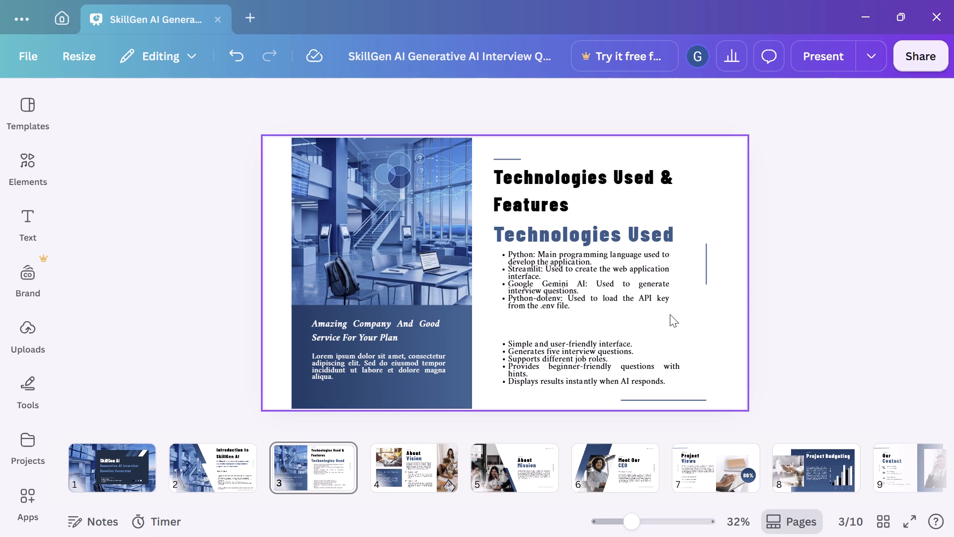
double_click(634, 301)
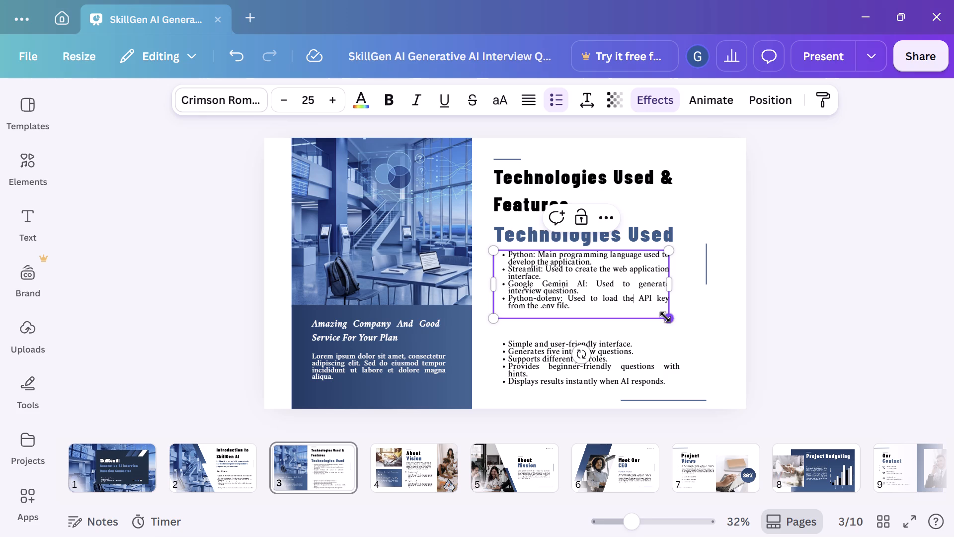
click(709, 337)
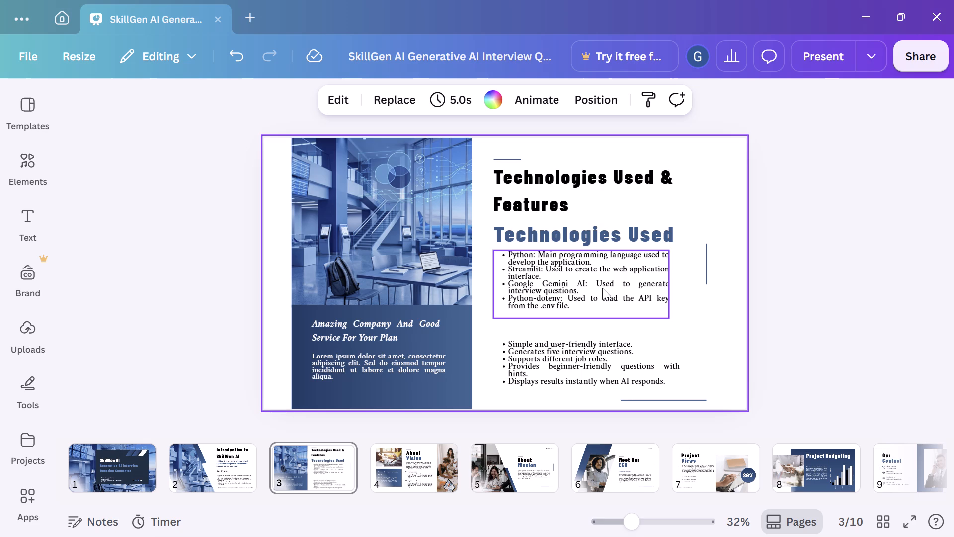
drag(602, 288, 603, 298)
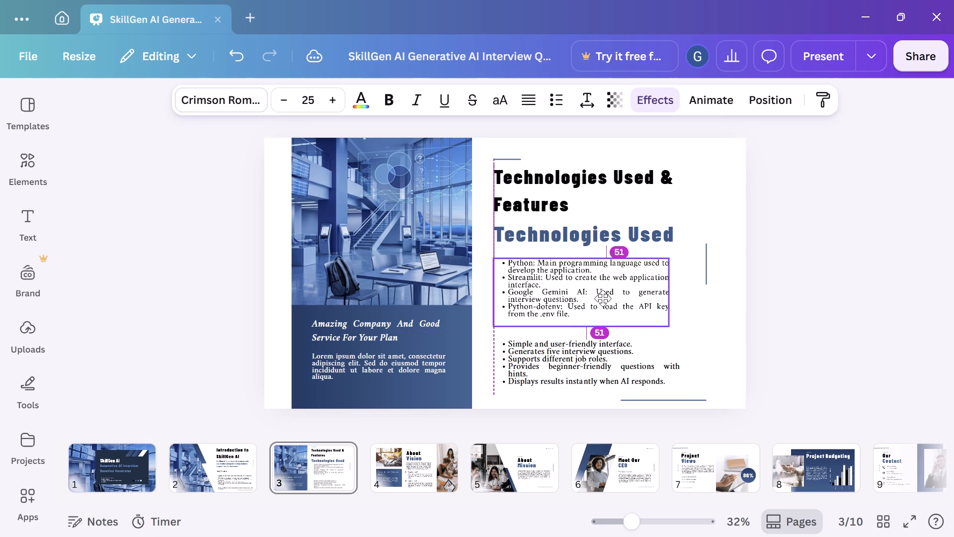
drag(603, 298, 602, 299)
Select the features bullet list below the technologies list on page 3.
click(615, 349)
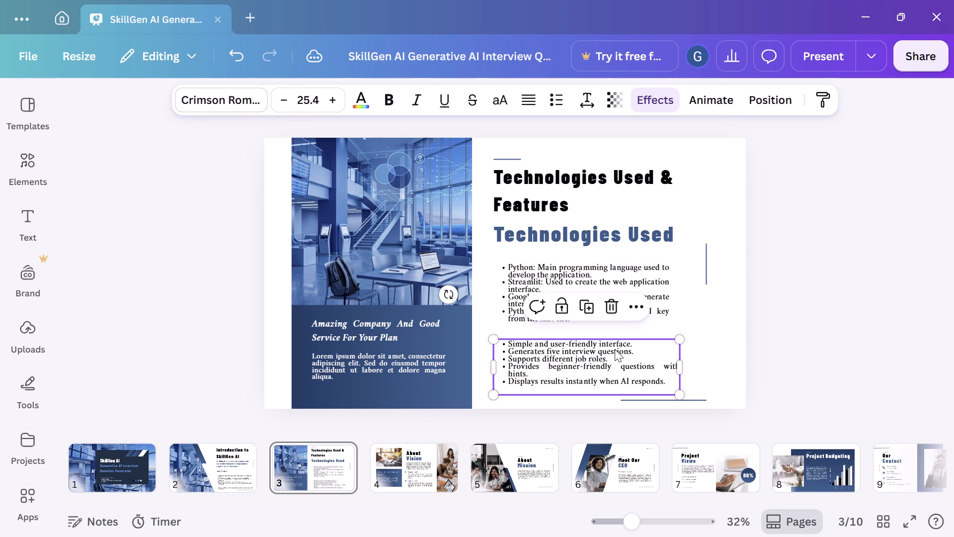
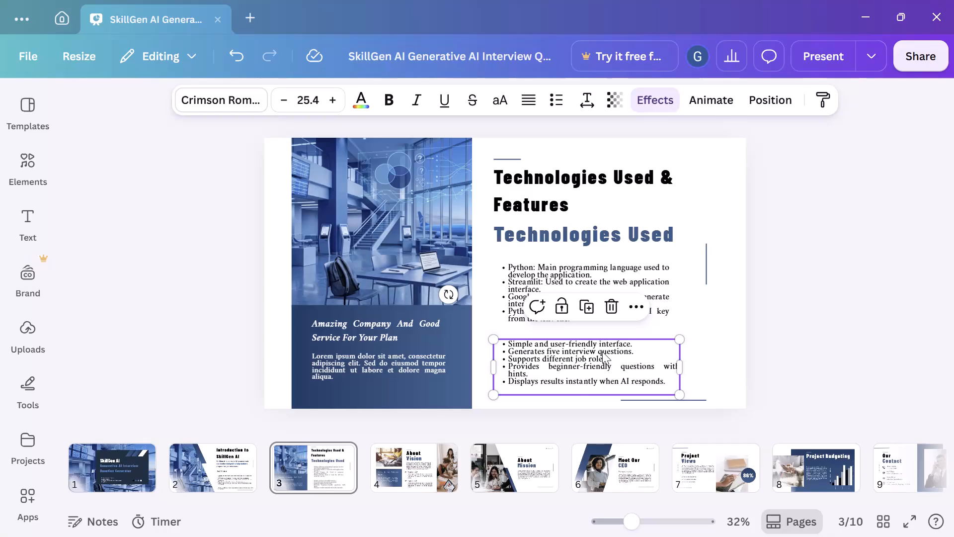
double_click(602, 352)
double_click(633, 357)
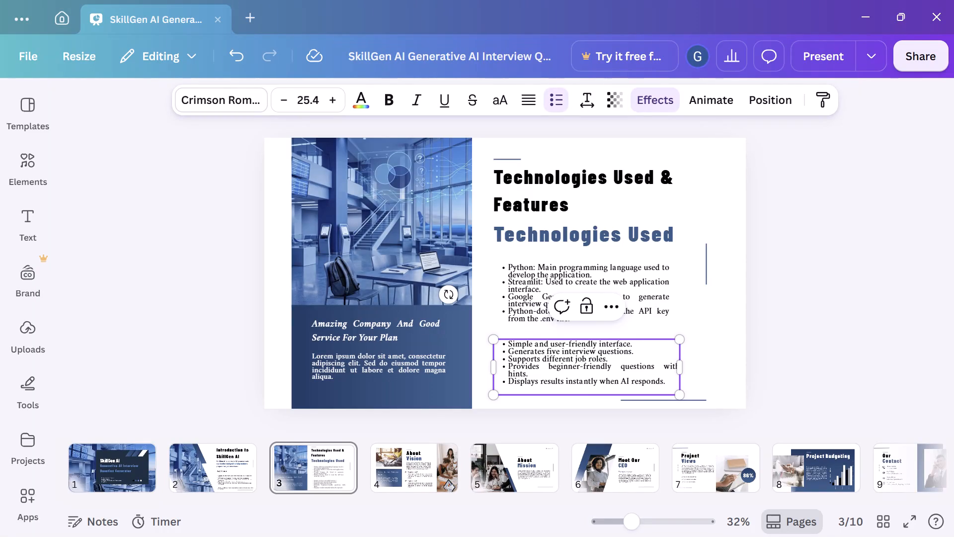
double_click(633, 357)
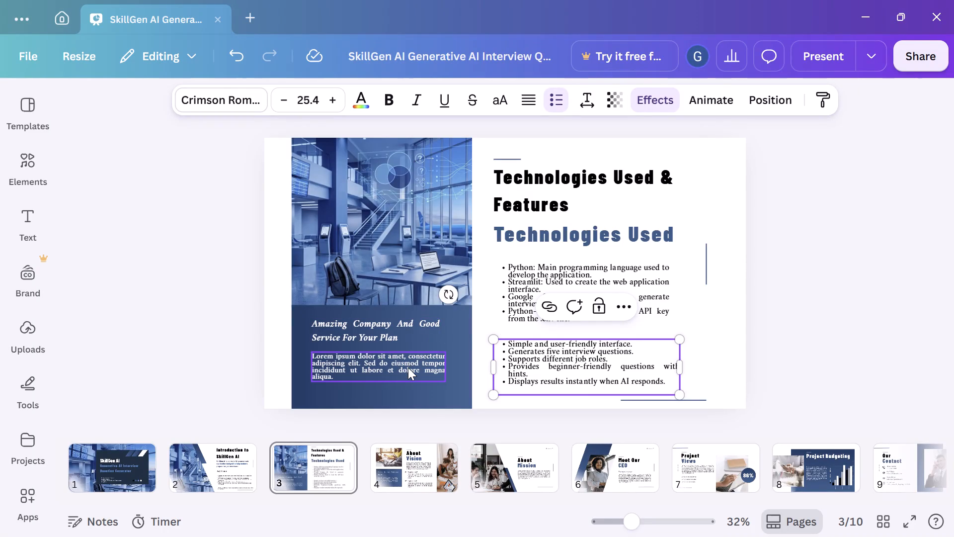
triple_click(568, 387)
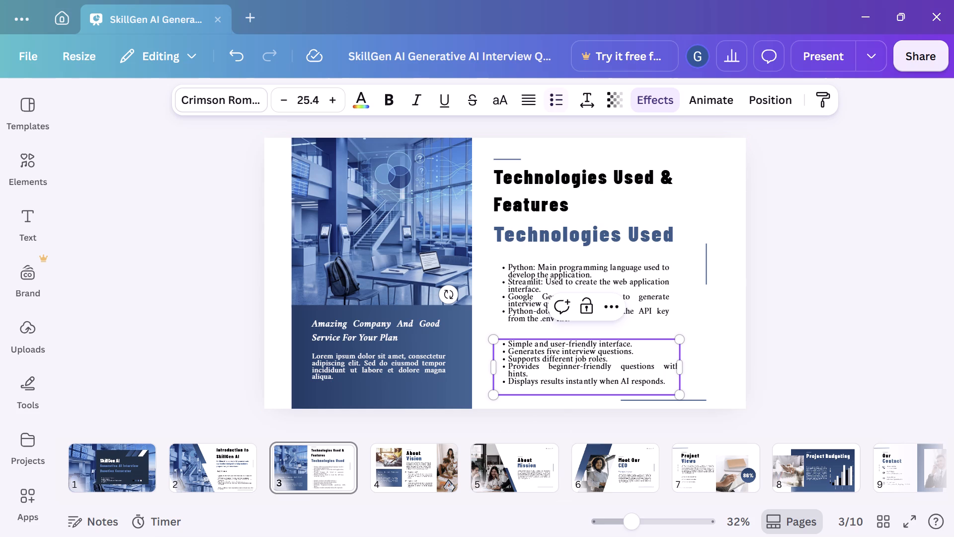
Replace the lorem ipsum paragraph in the blue box on page 3 with the copied features bullet list.
click(428, 383)
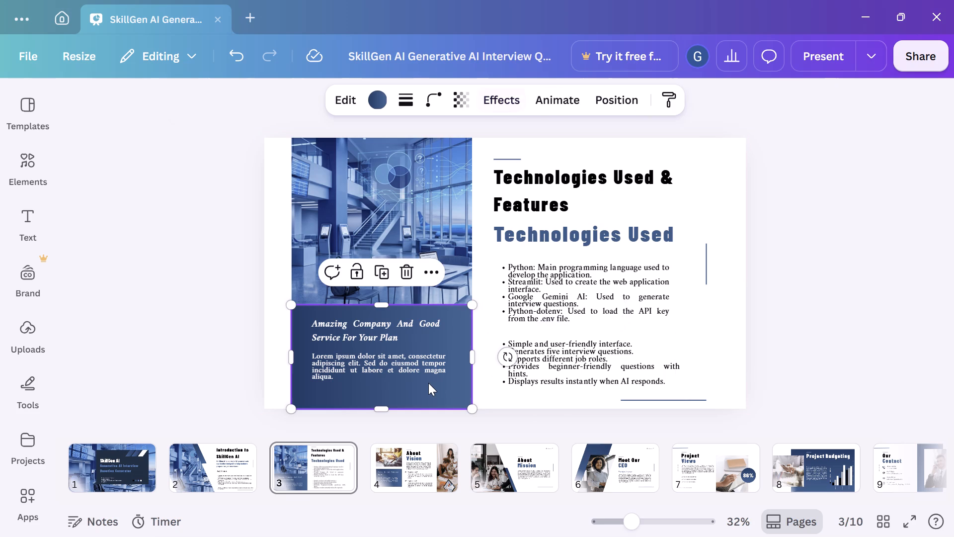
double_click(397, 373)
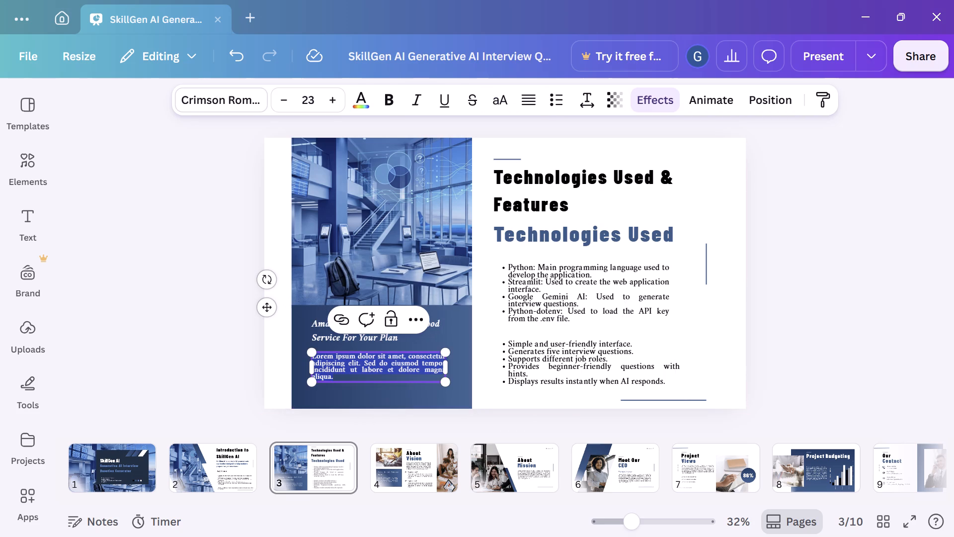
key(ctrl+v)
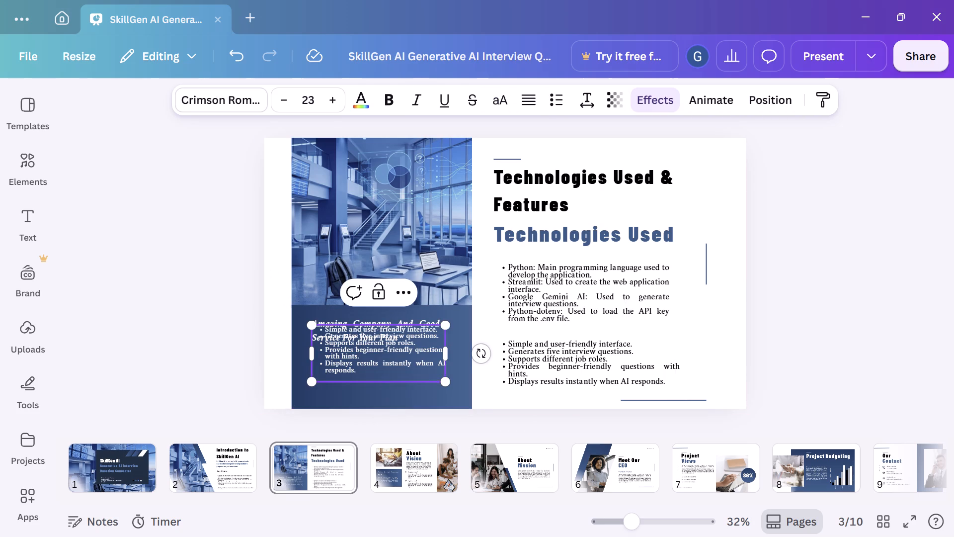
drag(375, 350, 372, 369)
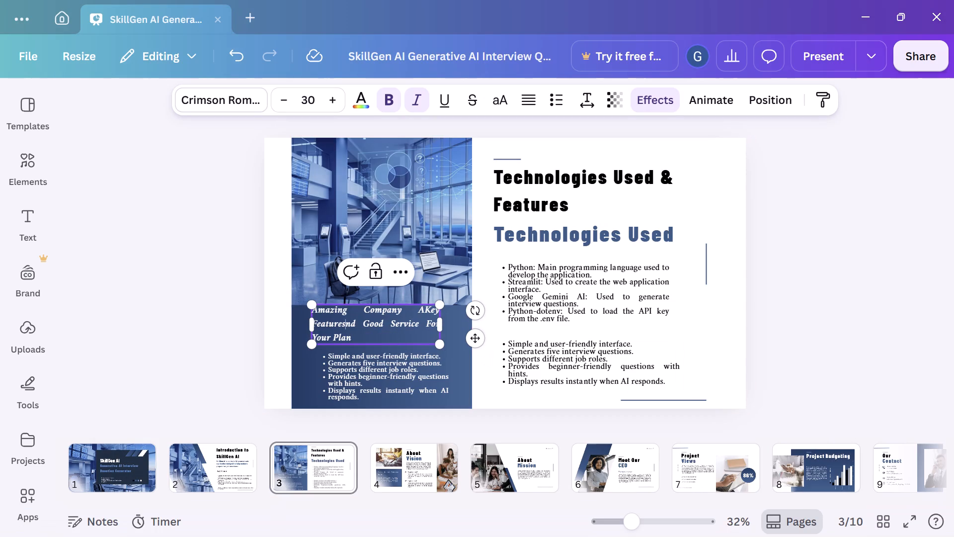
key(ctrl+a)
key(ctrl+v)
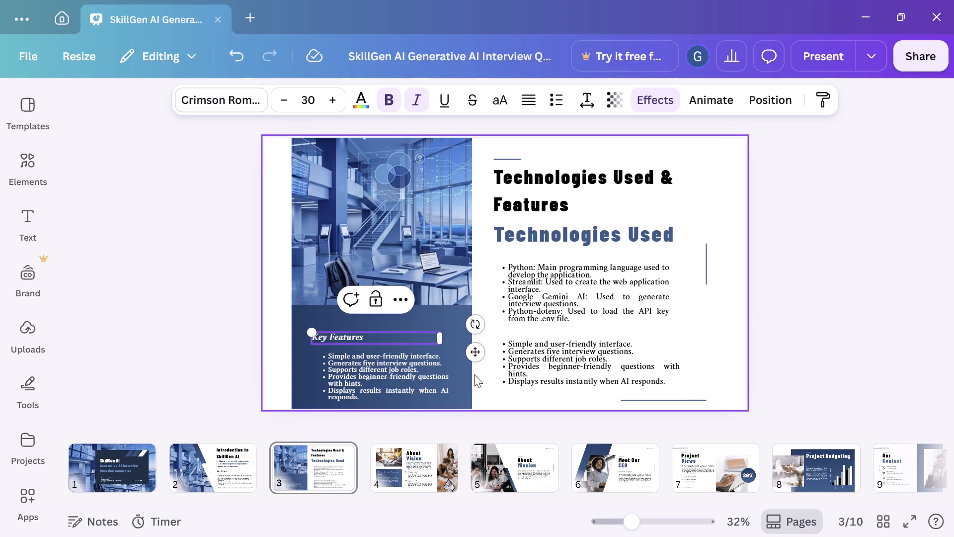
Move the Key Features heading up within the blue box, leaving a gap above the features list.
drag(479, 357, 480, 352)
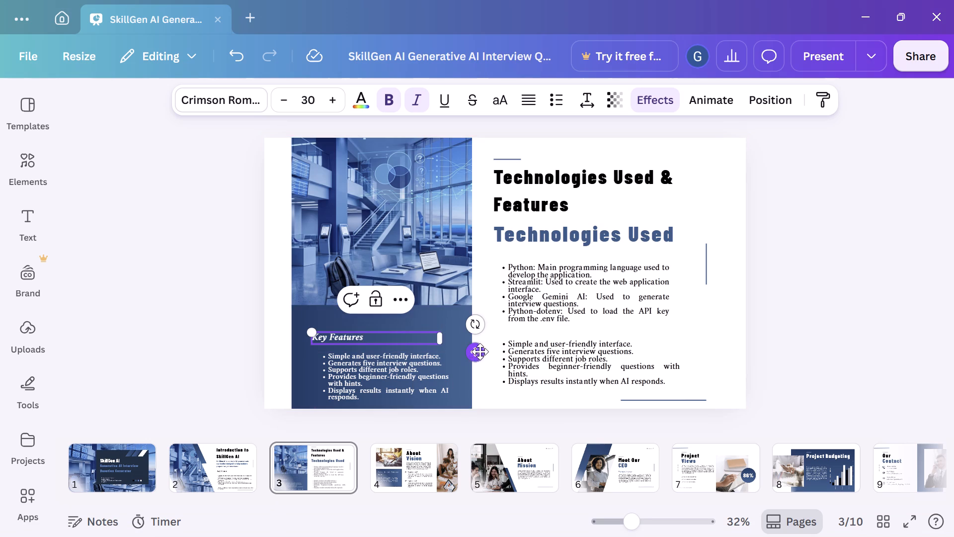
drag(480, 352, 481, 346)
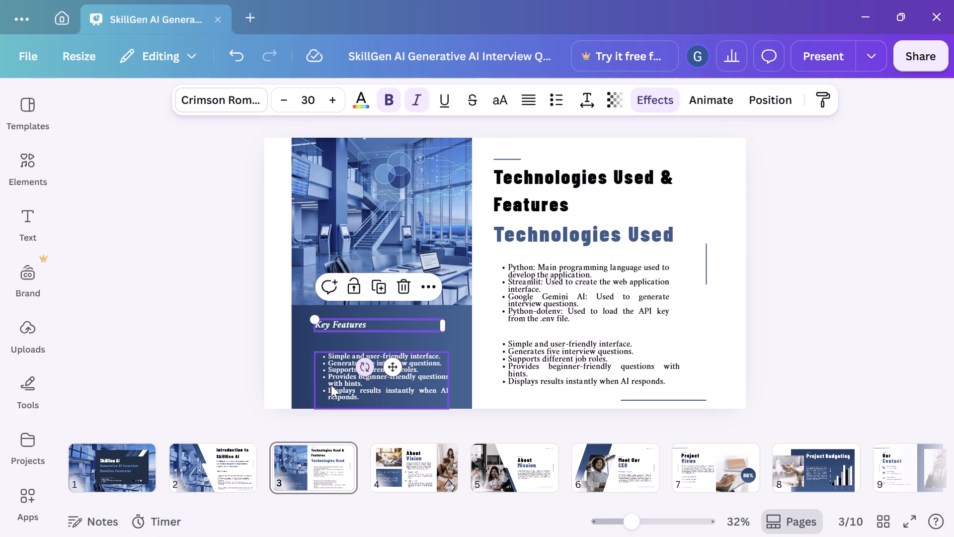
Enlarge the features list in the blue box to a text size of about 24.4 and move it slightly up.
click(331, 385)
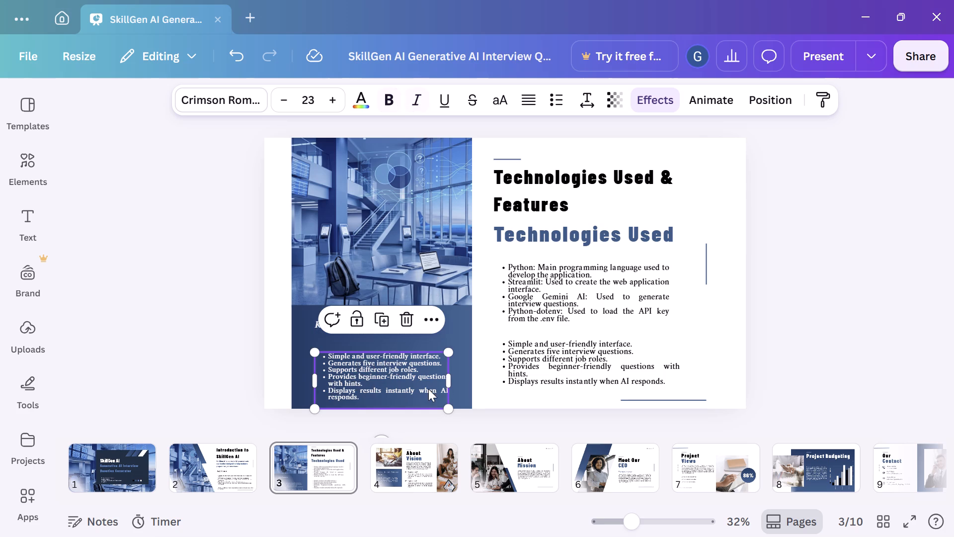
drag(447, 406, 453, 414)
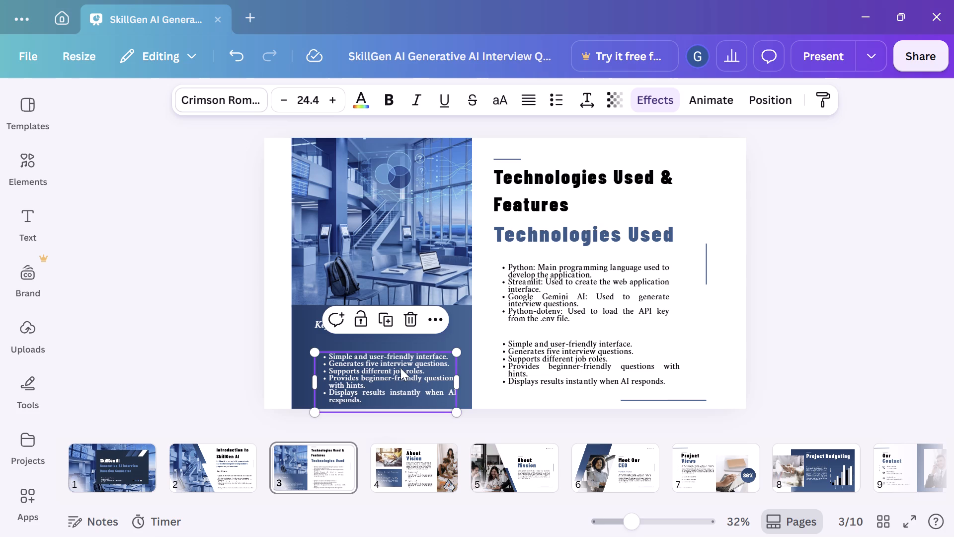
drag(400, 368, 396, 358)
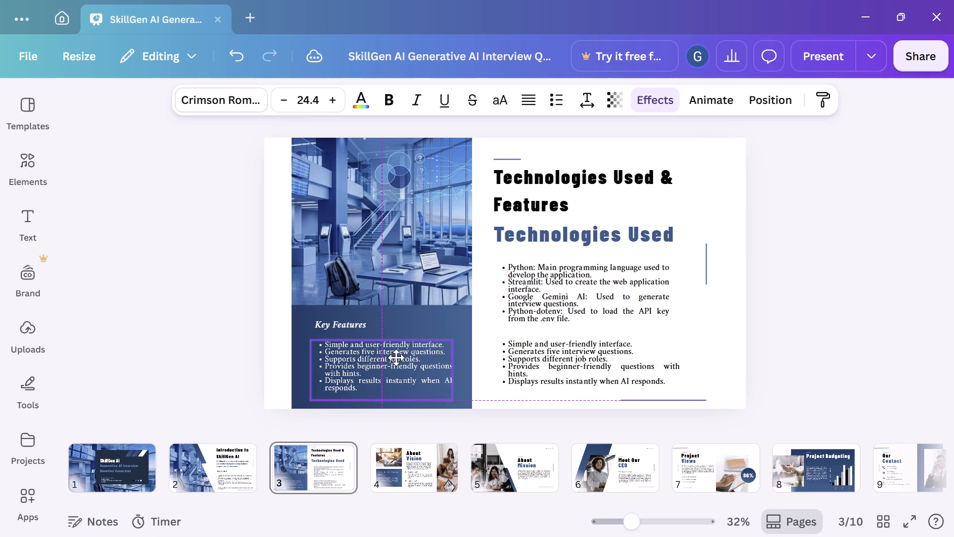
drag(396, 358, 397, 358)
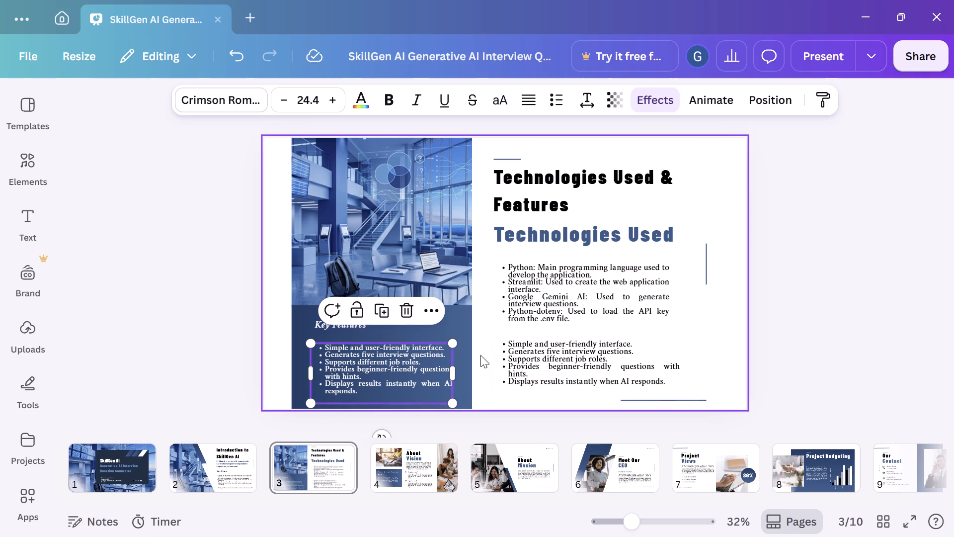
click(475, 355)
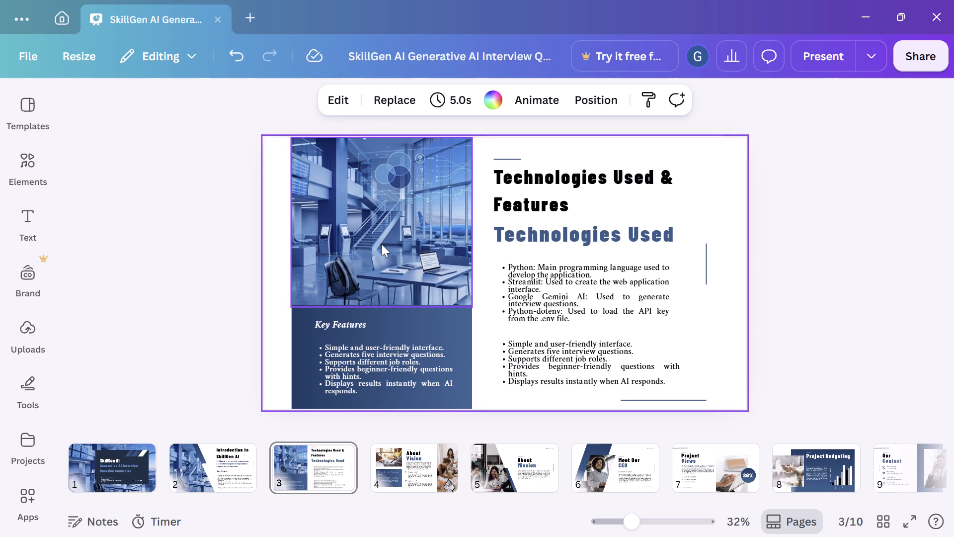
Set the font size of the features list in the blue box to 25.4.
click(402, 374)
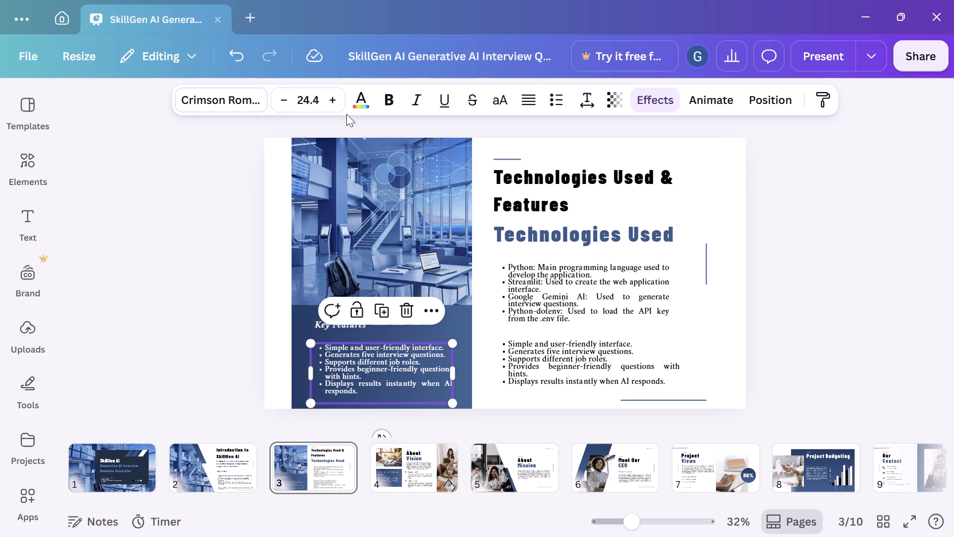
click(330, 101)
click(330, 101)
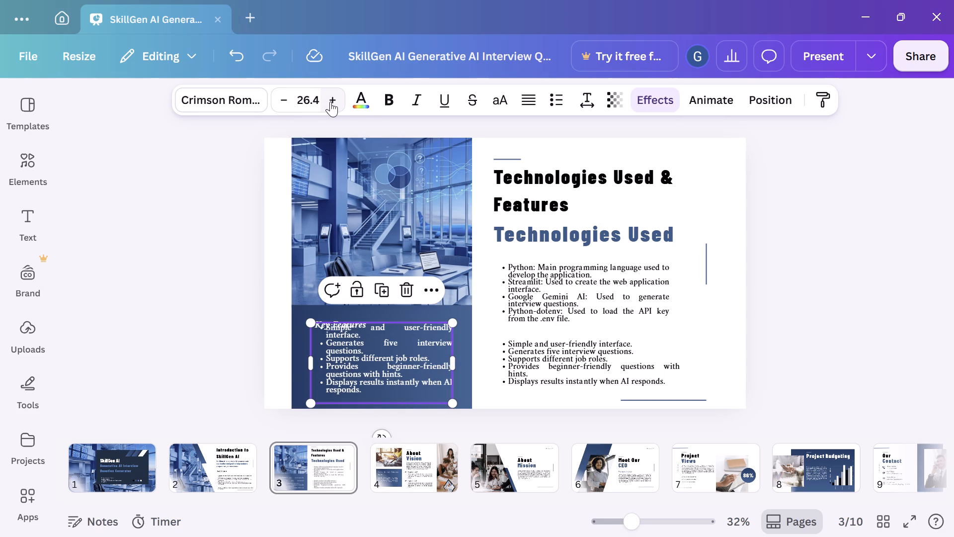
click(291, 103)
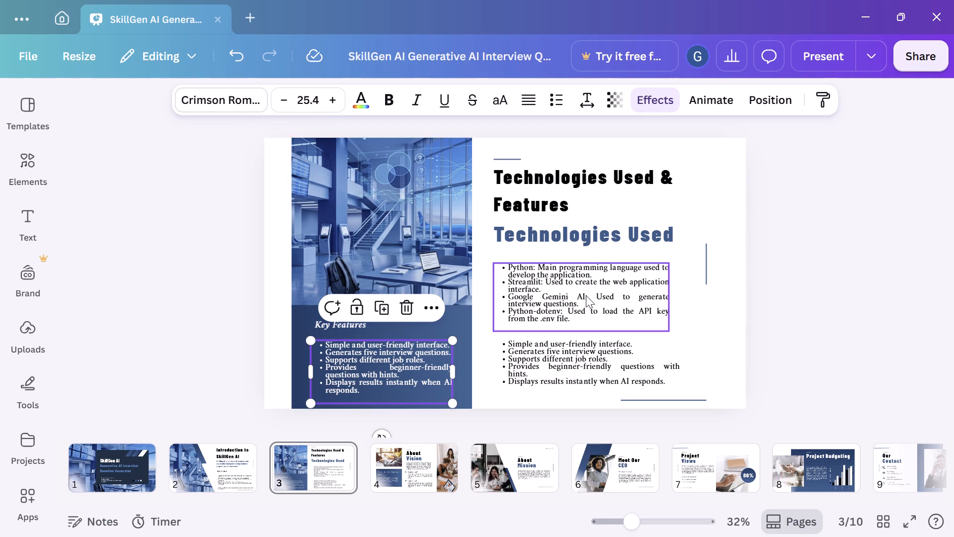
click(729, 278)
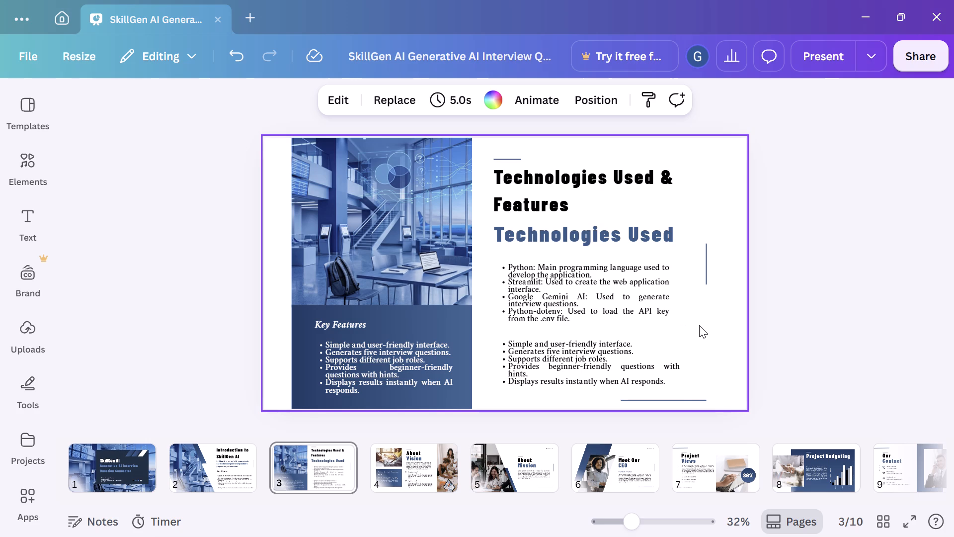
Delete the duplicate features bullet list below the technologies list.
click(601, 369)
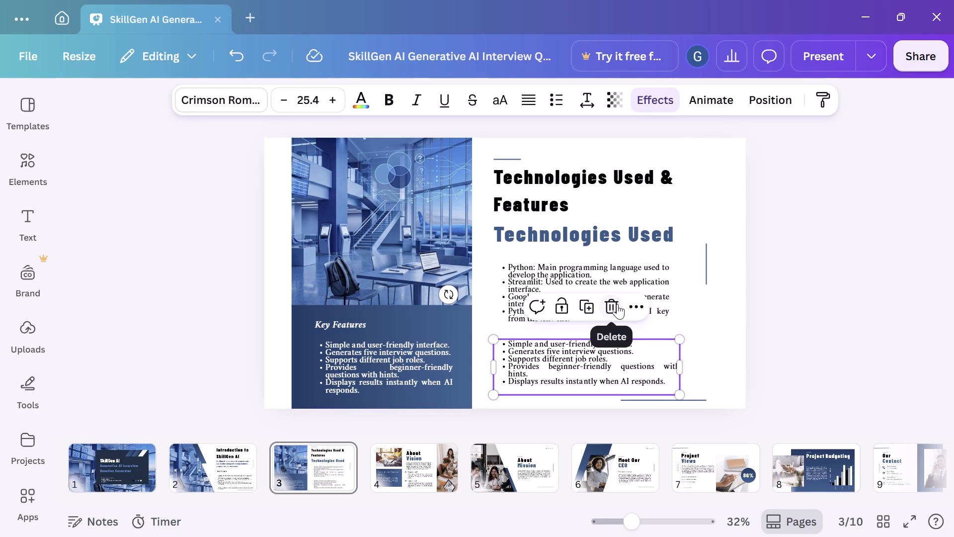
click(617, 304)
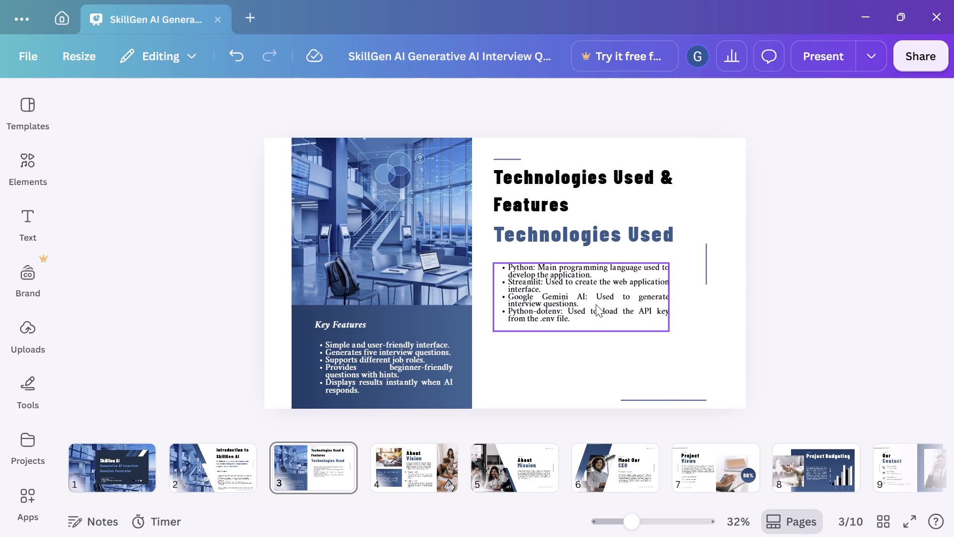
Move the technologies list slightly down below the Technologies Used subheading and enlarge it to a text size of about 28.7.
drag(596, 308, 596, 320)
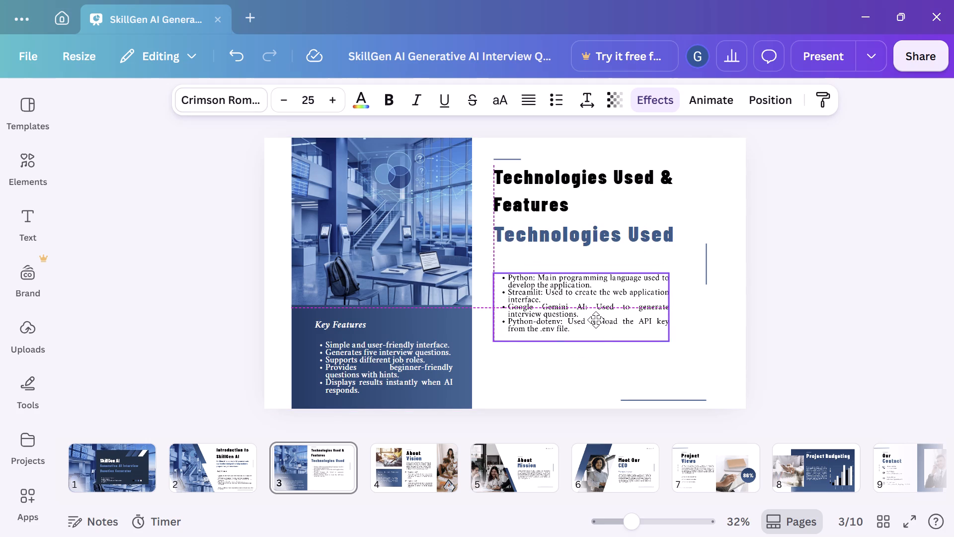
drag(596, 320, 595, 322)
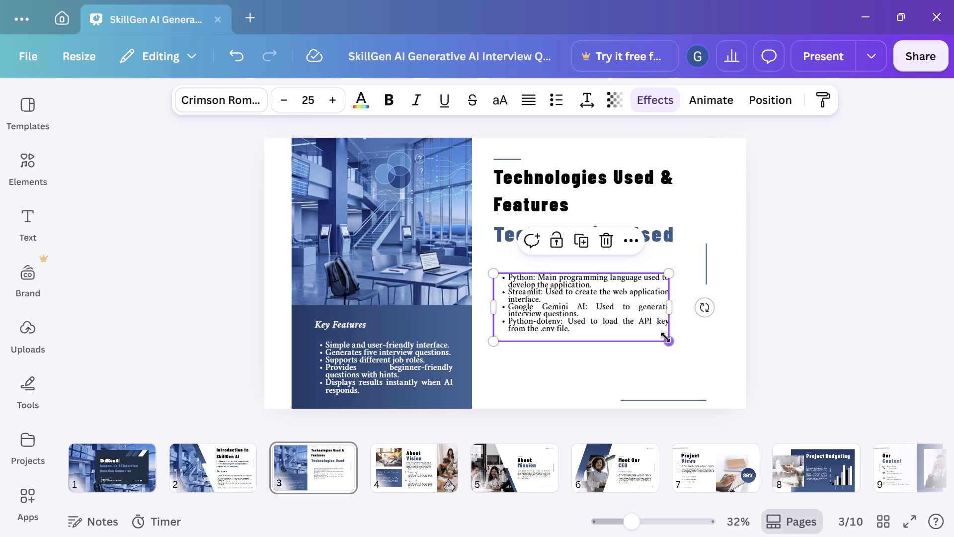
drag(665, 337, 681, 351)
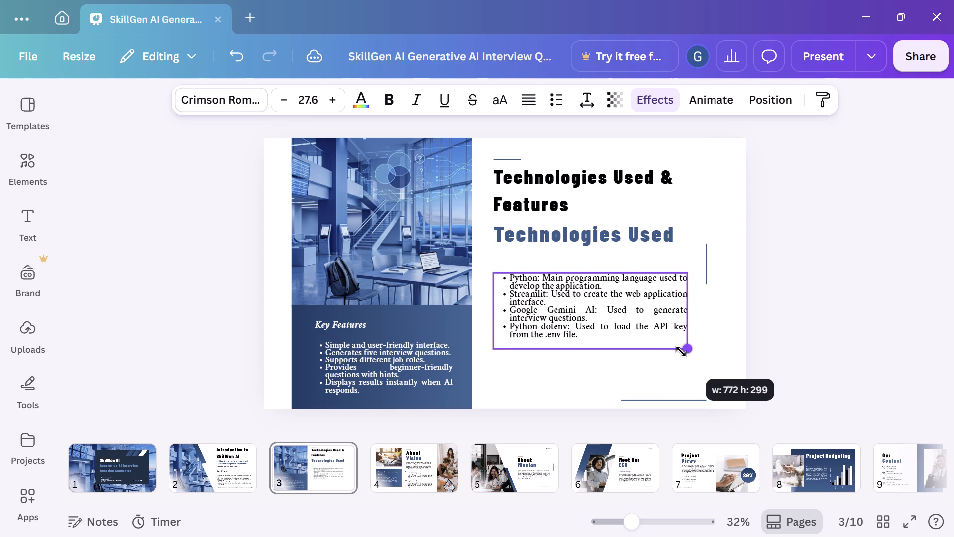
drag(681, 351, 689, 355)
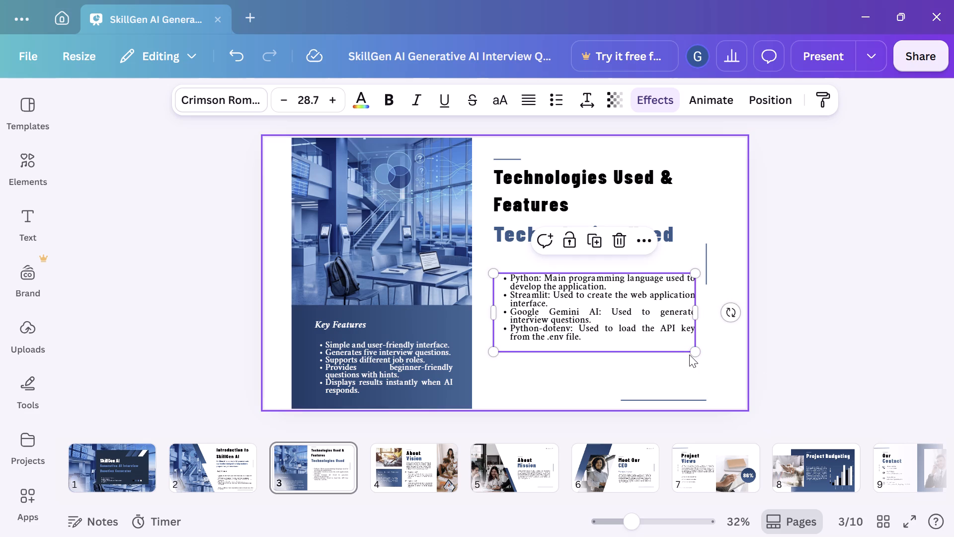
Extend the blue Key Features box upward over the photo to about 720 by 457, keeping its left edge flush with the photo.
click(423, 322)
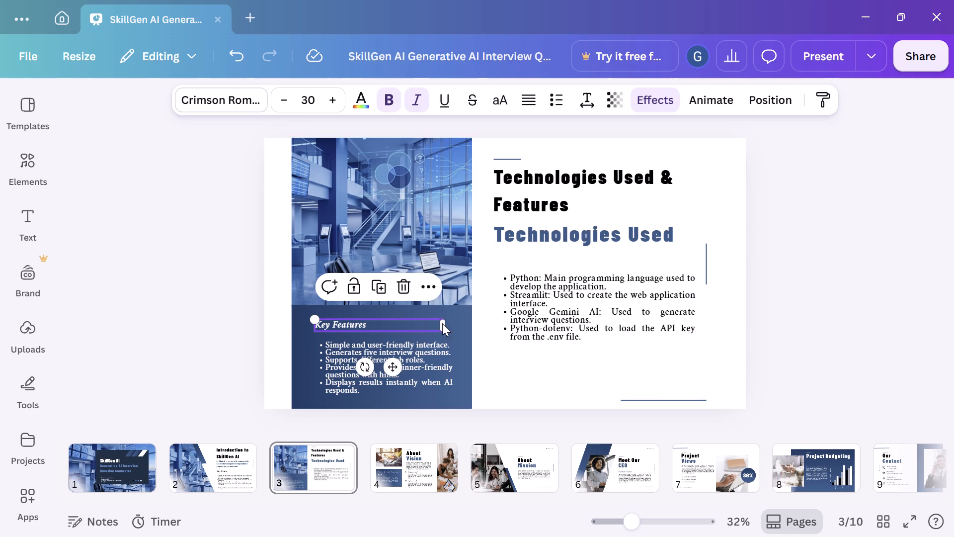
click(449, 322)
click(455, 322)
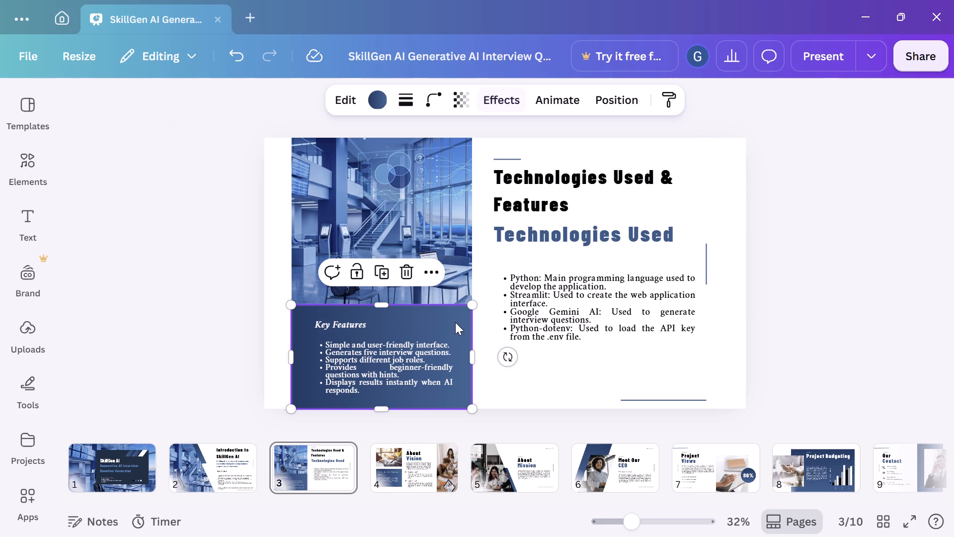
right_drag(385, 304, 385, 300)
right_drag(385, 300, 386, 296)
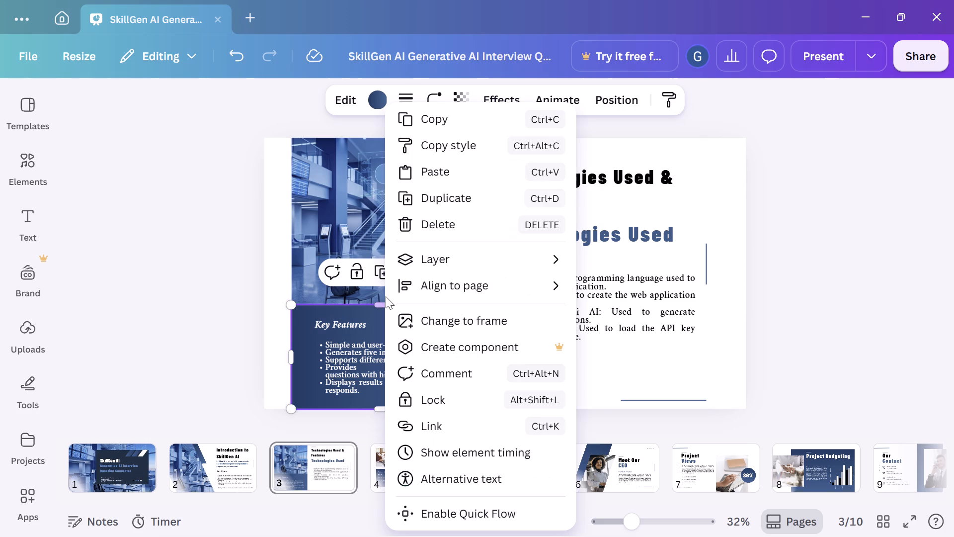
drag(282, 347, 306, 337)
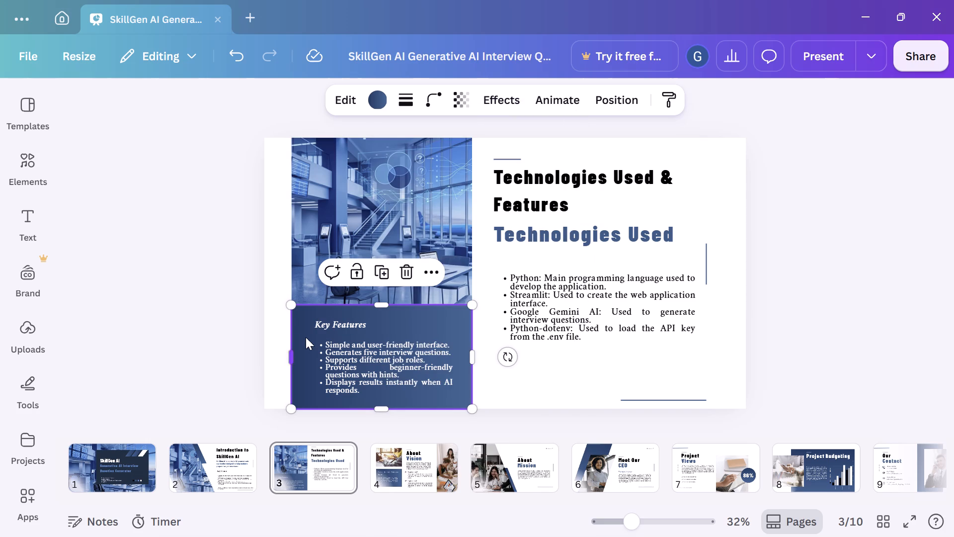
drag(306, 337, 307, 336)
click(307, 336)
drag(291, 302, 287, 288)
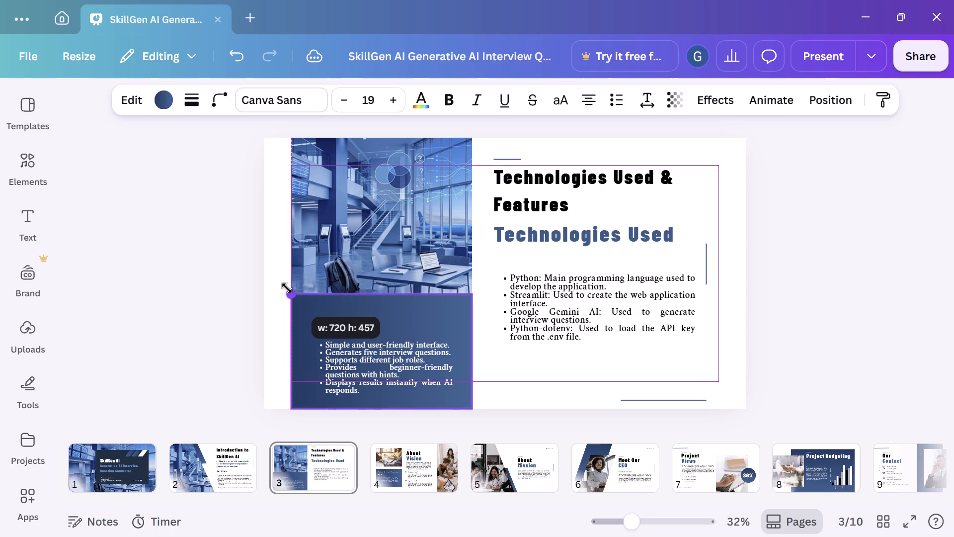
drag(287, 288, 286, 288)
click(286, 288)
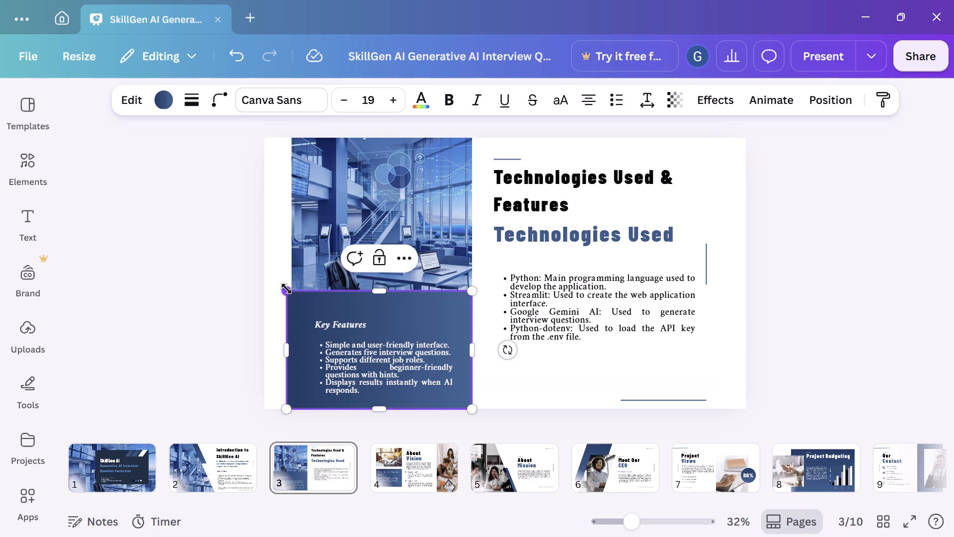
click(518, 258)
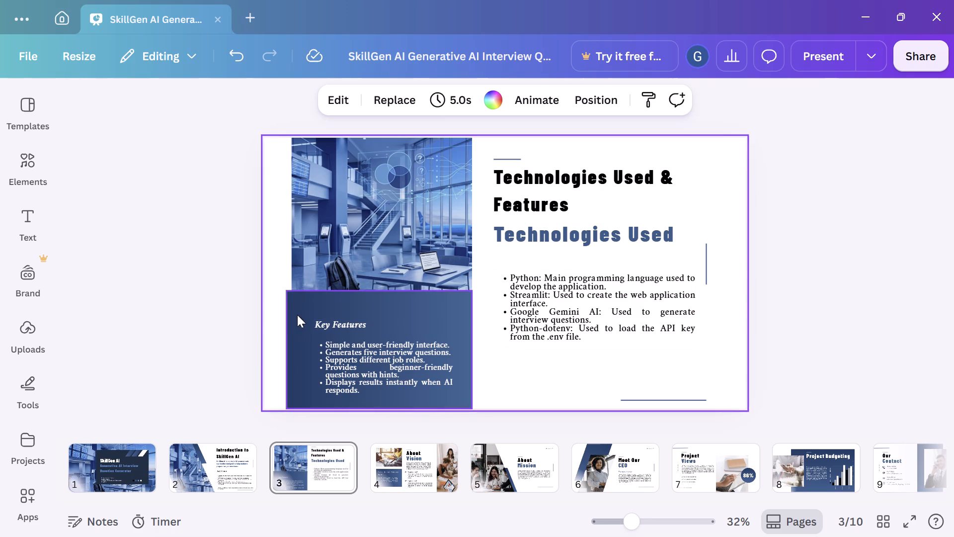
click(412, 300)
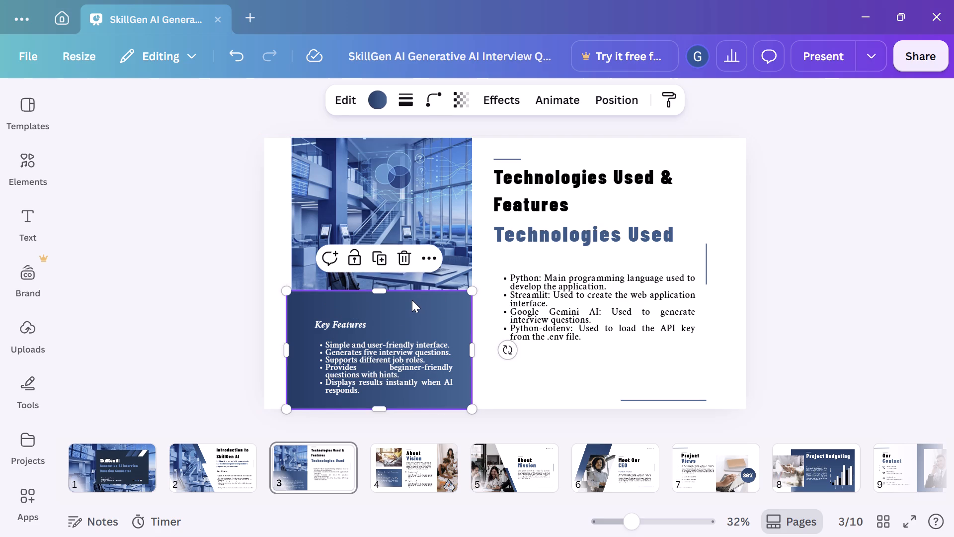
click(288, 290)
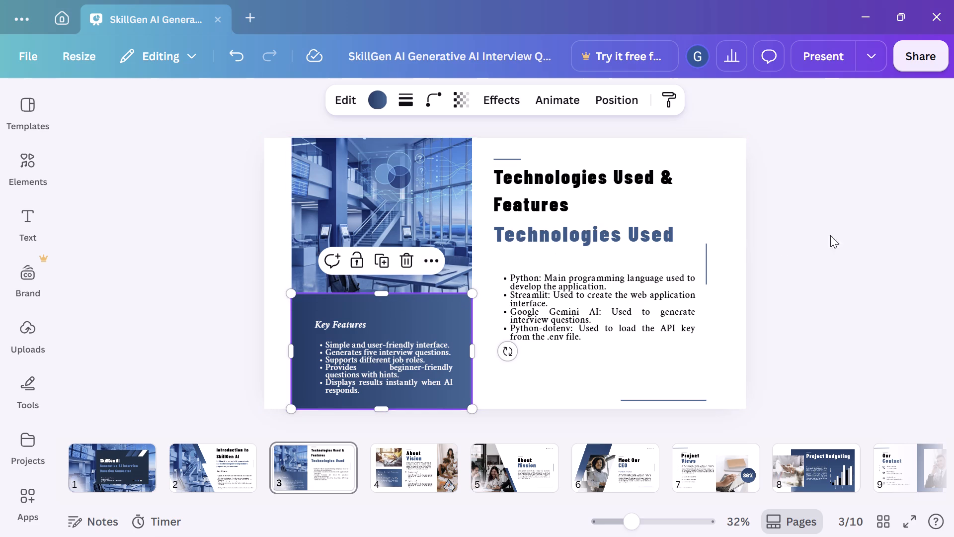
click(888, 233)
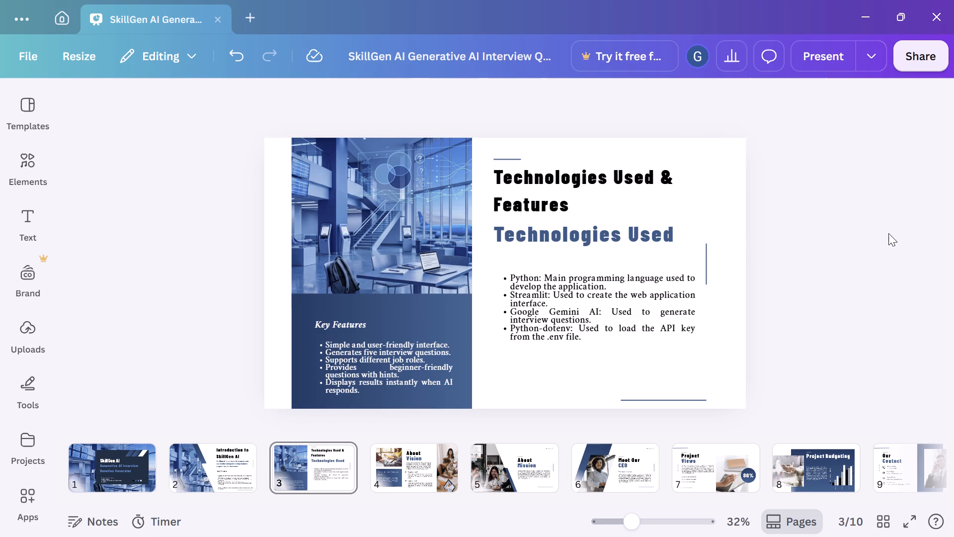
Enlarge the technologies list further to a text size of about 30.3.
click(636, 302)
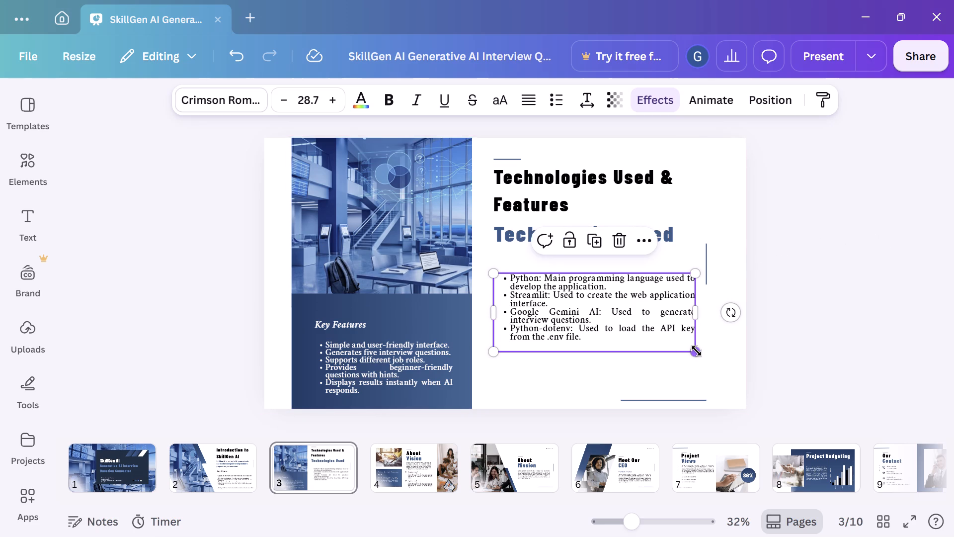
right_drag(696, 351, 707, 368)
click(692, 348)
drag(692, 348, 701, 361)
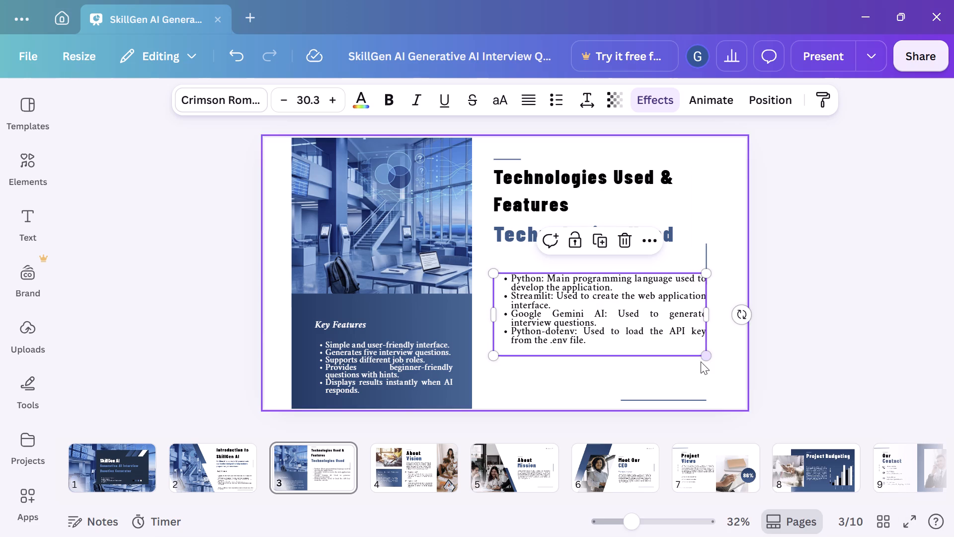
click(722, 247)
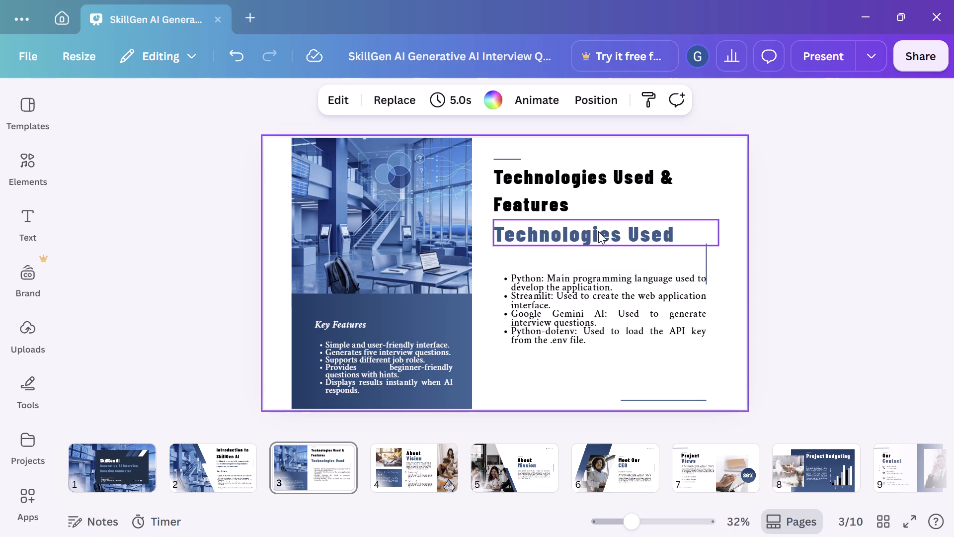
Shift the blue Technologies Used subheading slightly to the right at the same height, toward the technologies list's bullets.
click(598, 231)
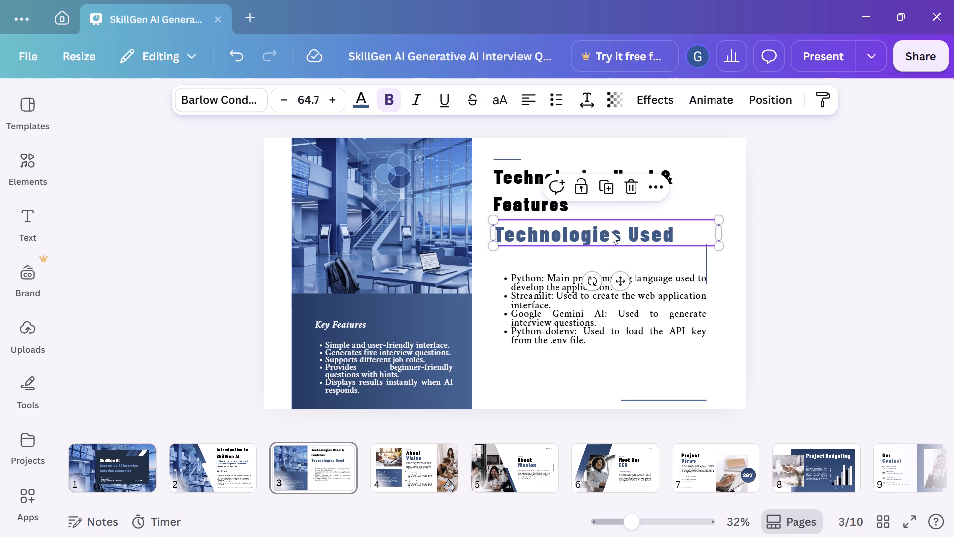
drag(611, 231, 613, 234)
drag(613, 234, 616, 231)
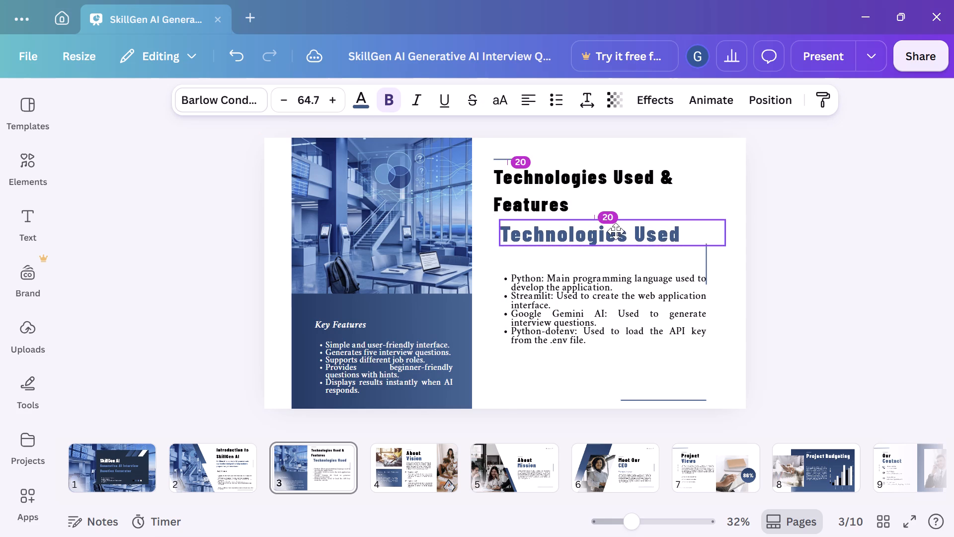
drag(616, 231, 620, 232)
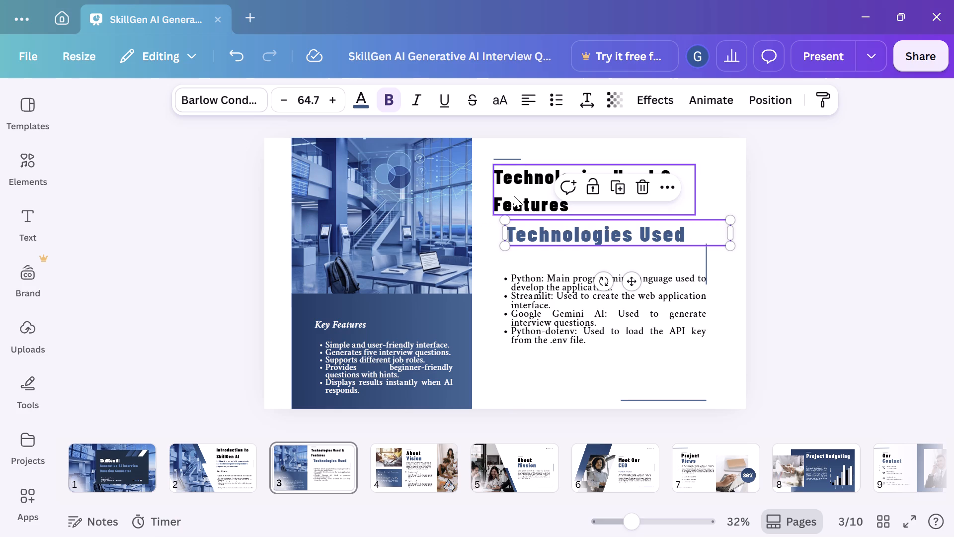
Shift the Technologies Used & Features title right so its left edge aligns with the blue subheading.
drag(514, 196, 519, 194)
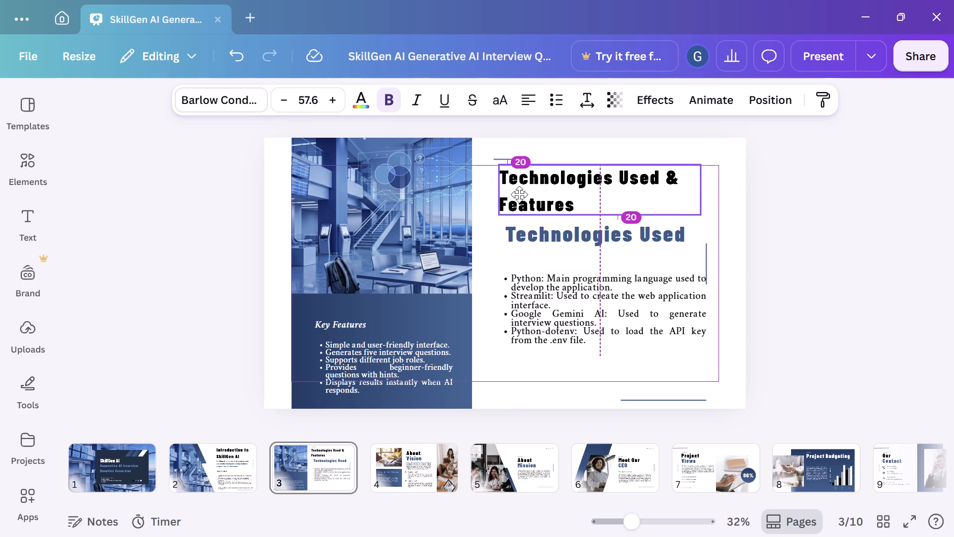
drag(519, 194, 525, 192)
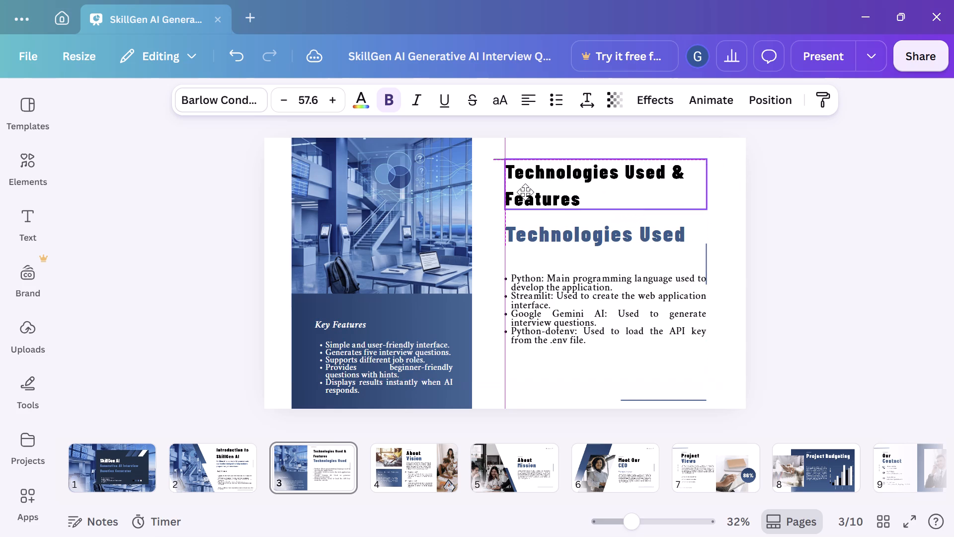
drag(525, 192, 525, 193)
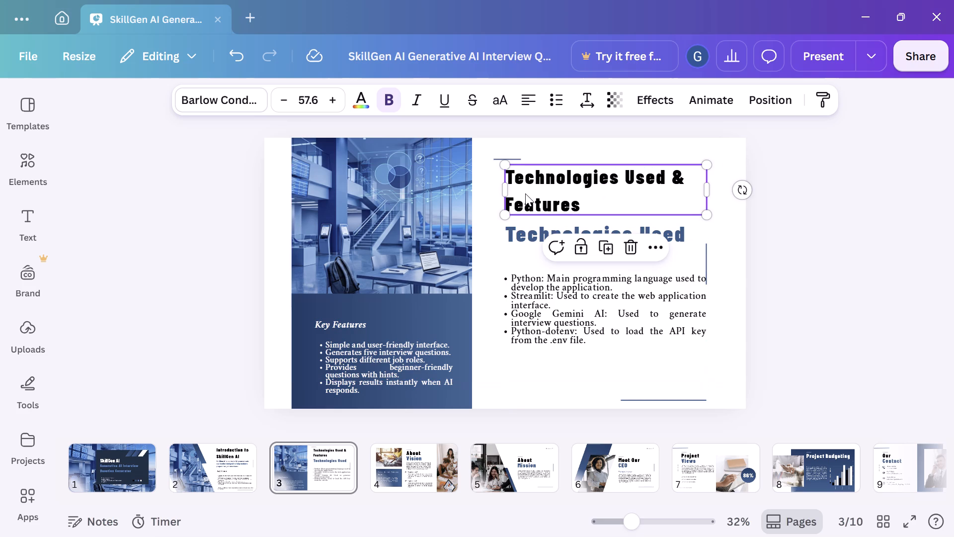
click(813, 252)
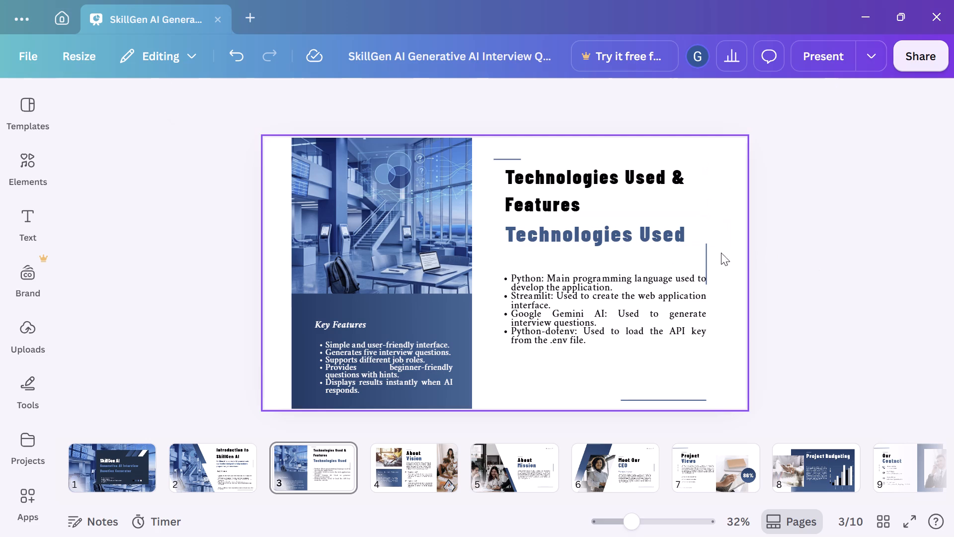
Move the vertical accent line right and up, clear of the technologies list and beside the Technologies Used subheading.
right_drag(708, 254, 714, 254)
click(702, 254)
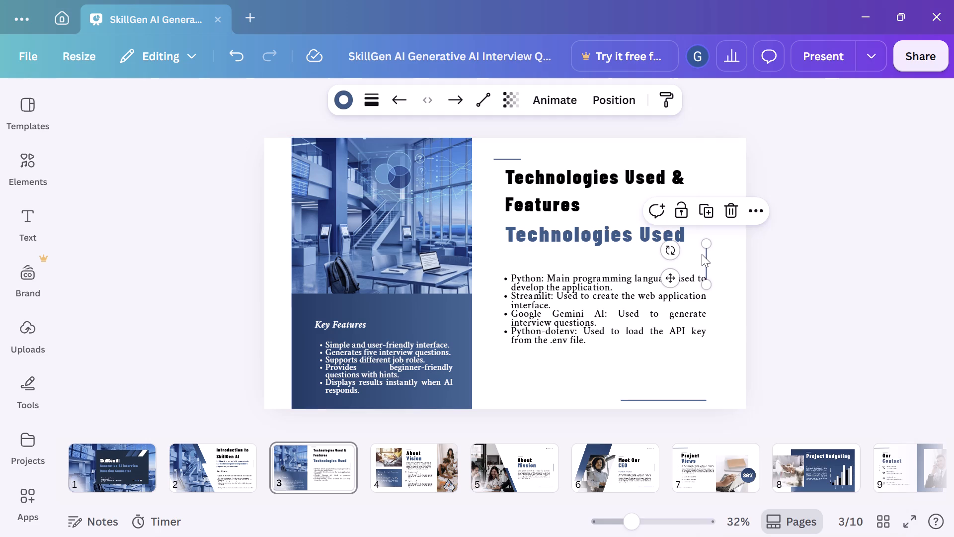
double_click(707, 261)
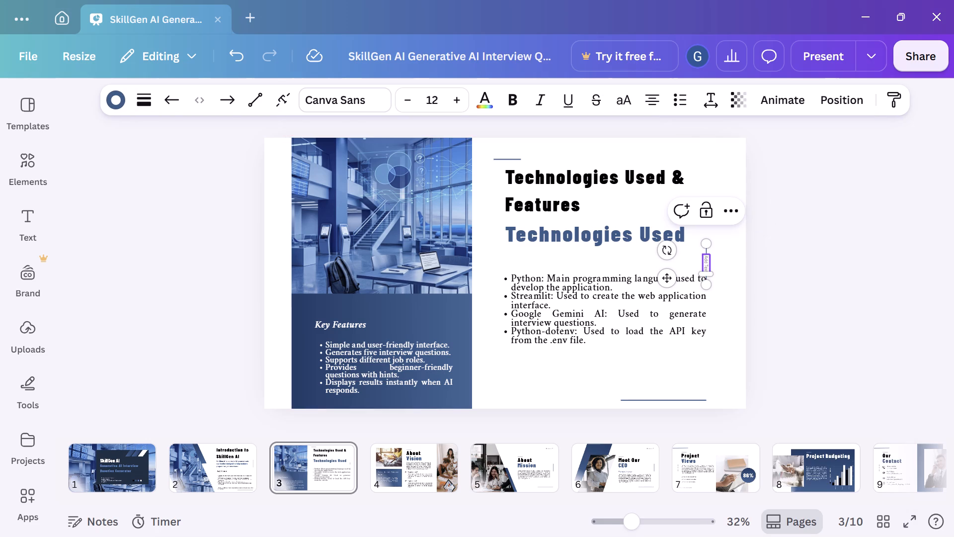
right_click(707, 261)
click(789, 226)
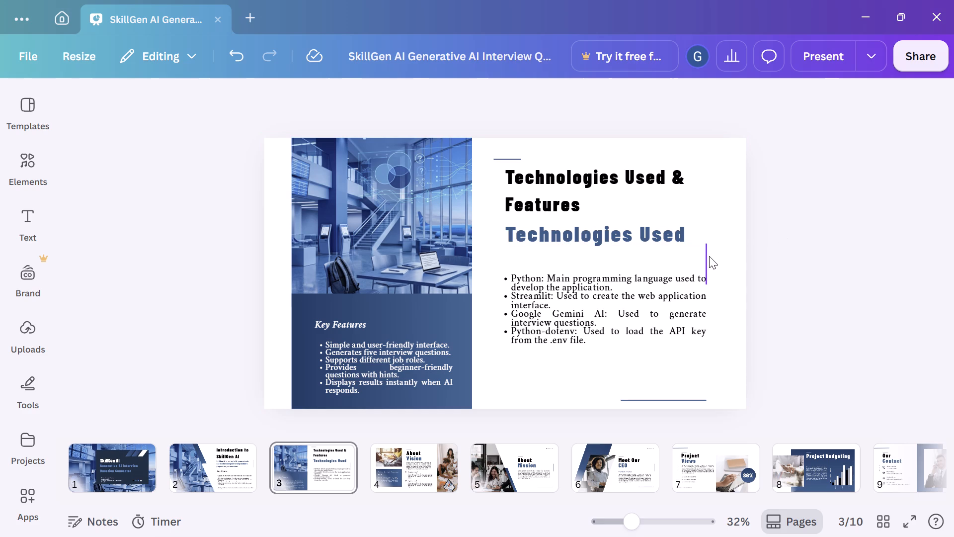
drag(709, 256, 727, 245)
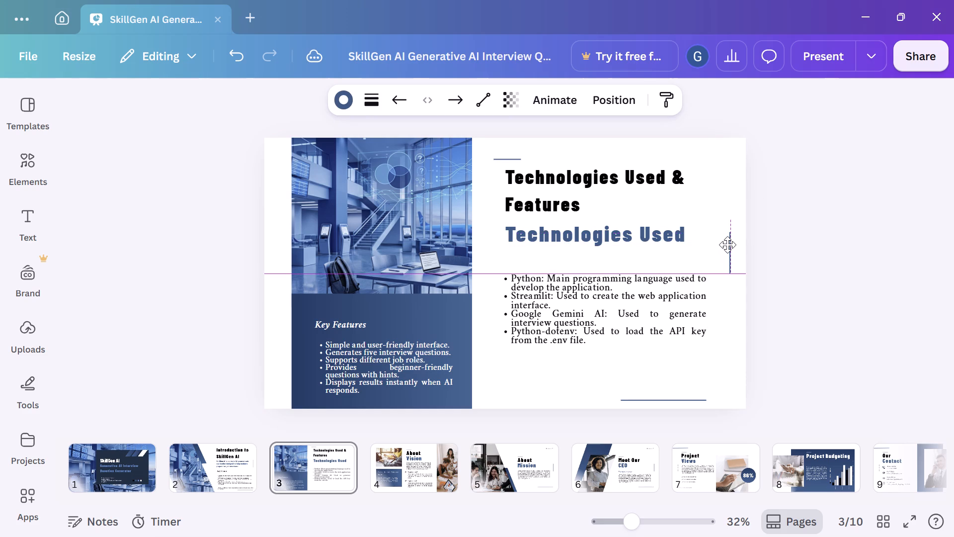
drag(727, 245, 727, 236)
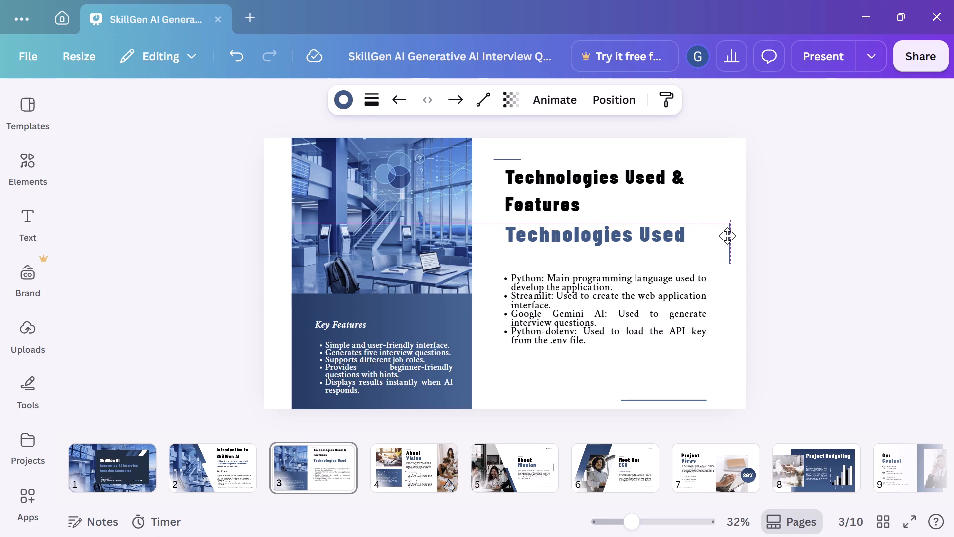
drag(727, 236, 727, 235)
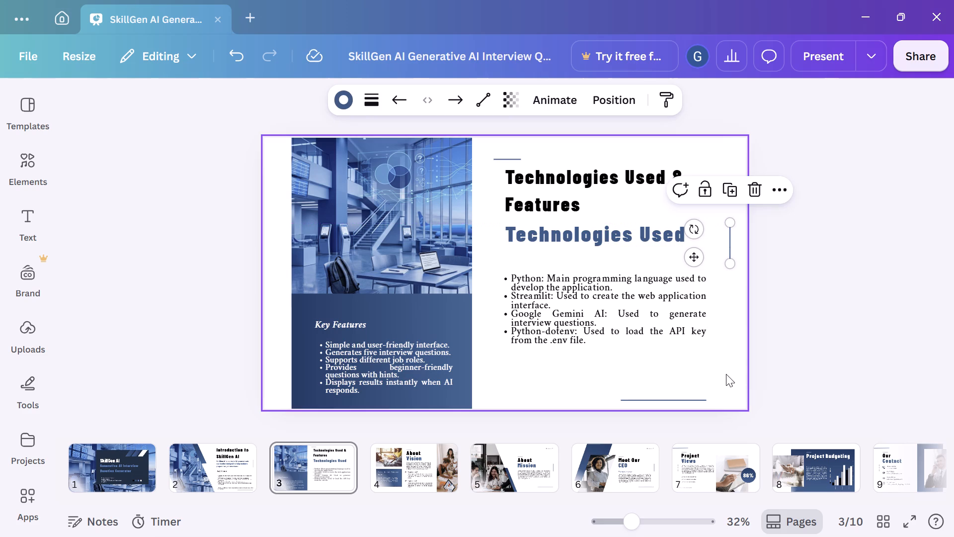
Move the horizontal accent line below the technologies list up and right so its right end aligns with the vertical accent line.
click(665, 397)
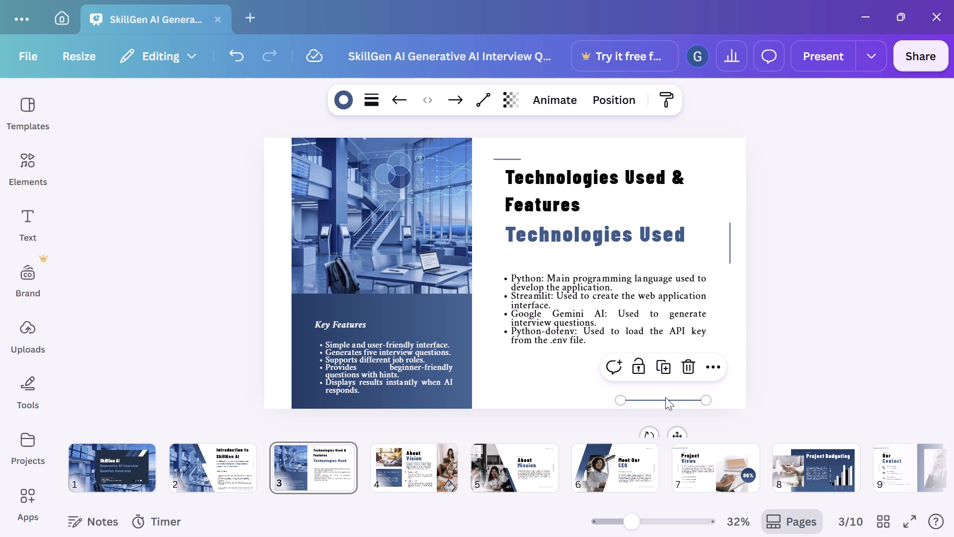
drag(665, 397, 684, 385)
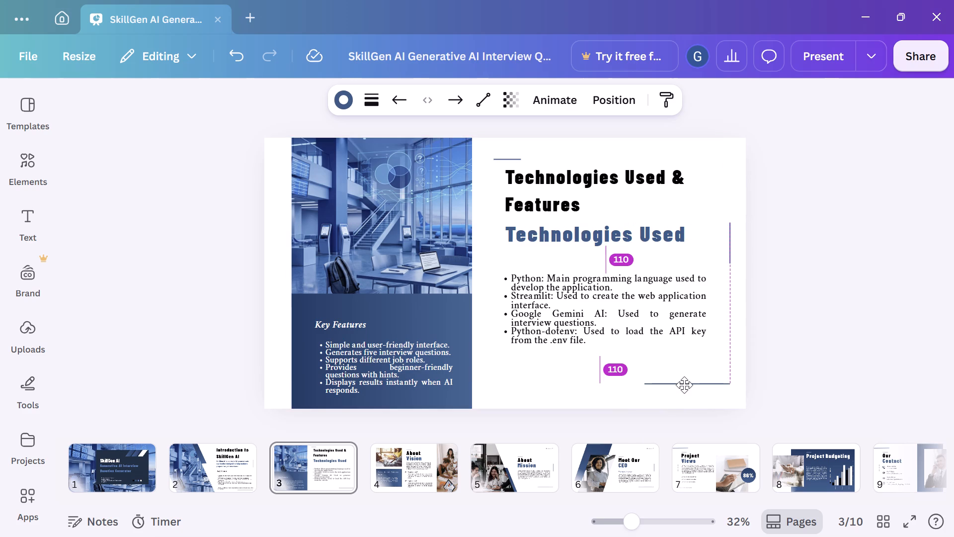
drag(684, 385, 684, 385)
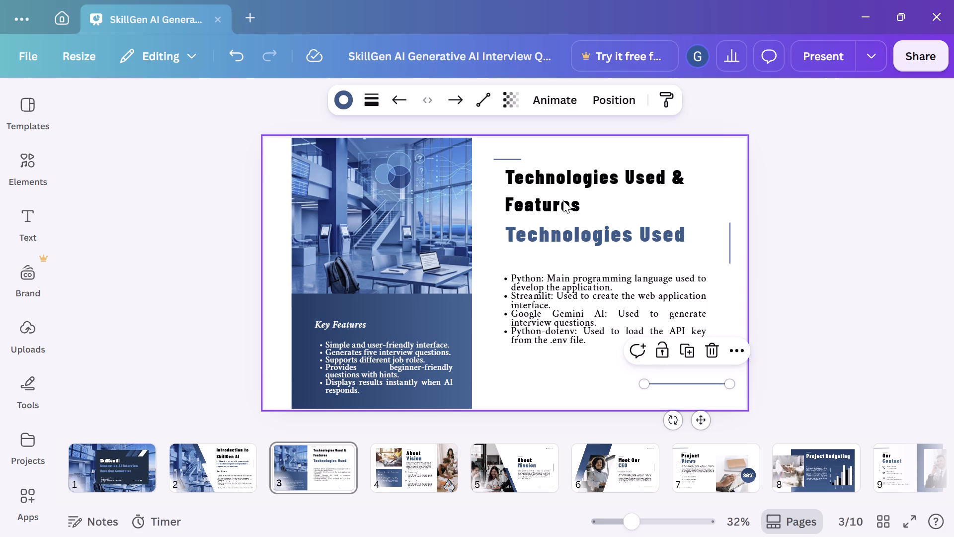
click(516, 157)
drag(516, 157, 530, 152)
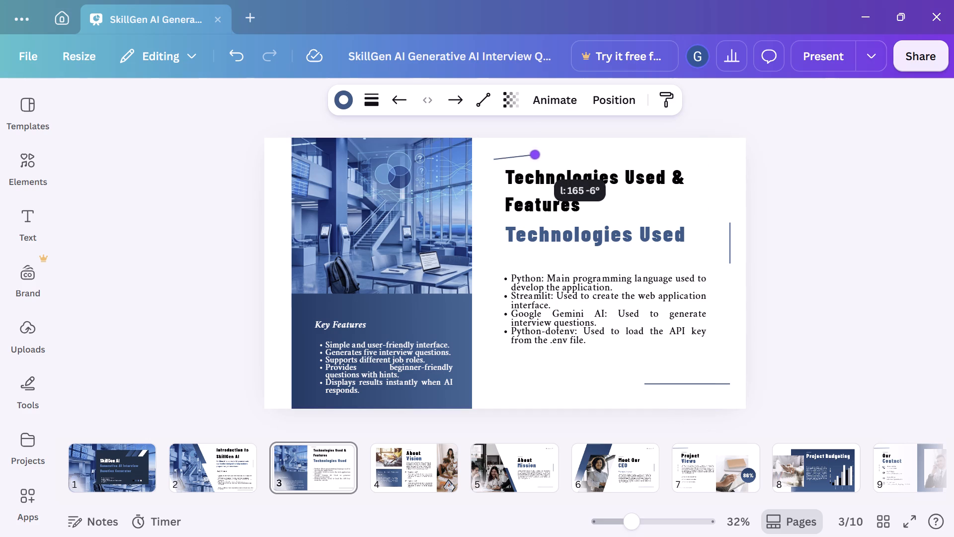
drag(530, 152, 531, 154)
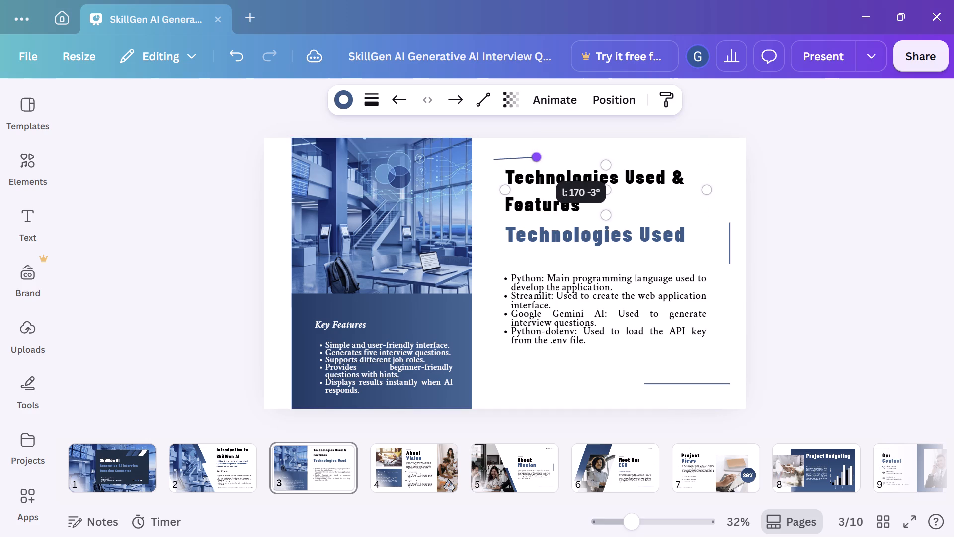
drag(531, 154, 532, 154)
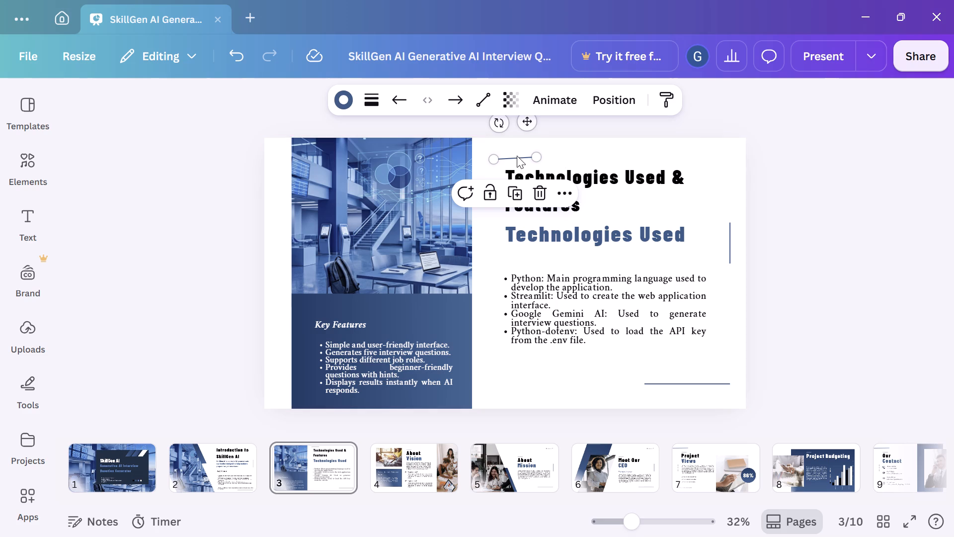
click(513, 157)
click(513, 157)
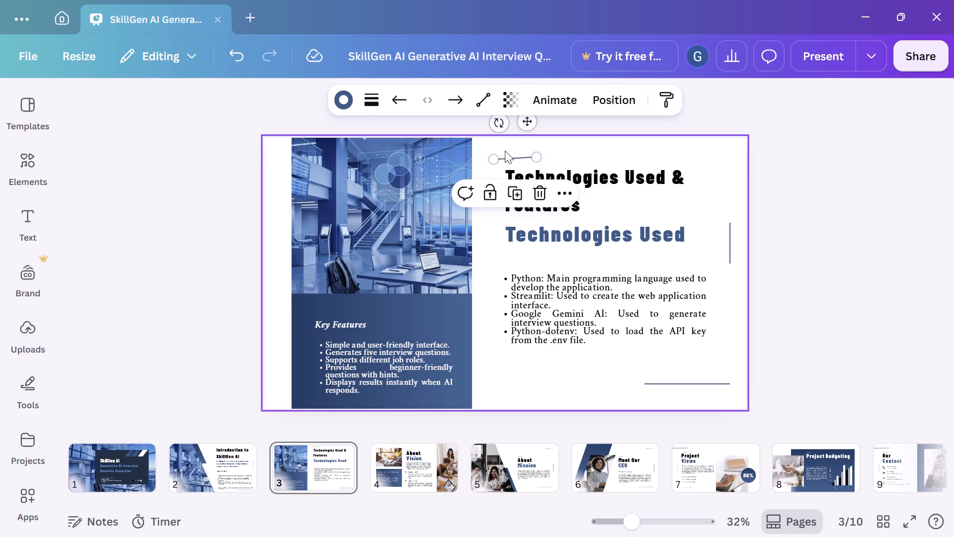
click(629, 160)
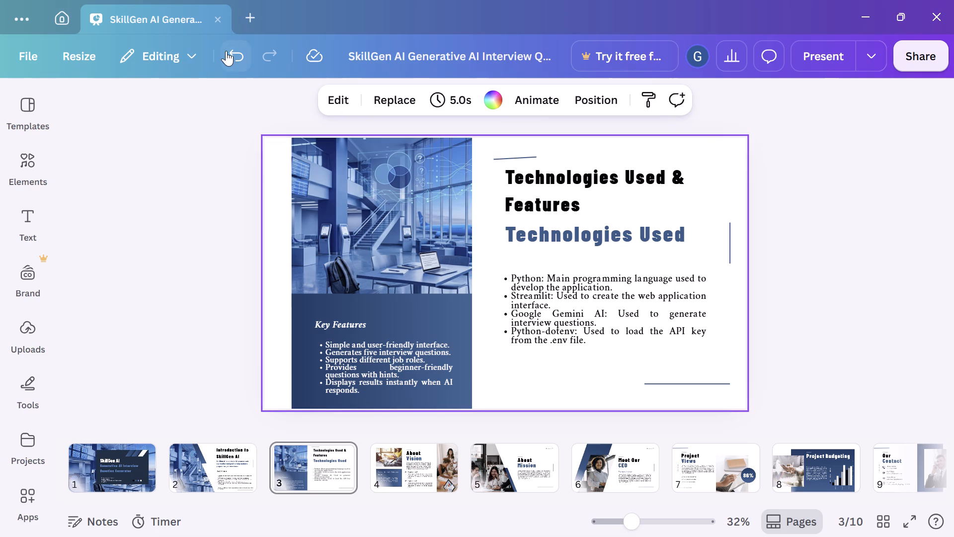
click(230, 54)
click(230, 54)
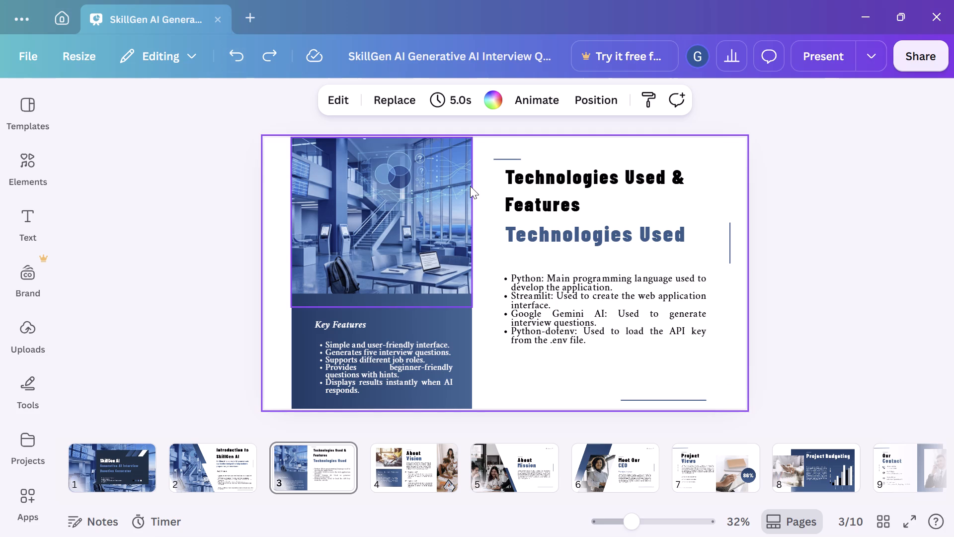
Move the short accent line above the title to the right so its left end aligns with the title's left edge.
click(500, 159)
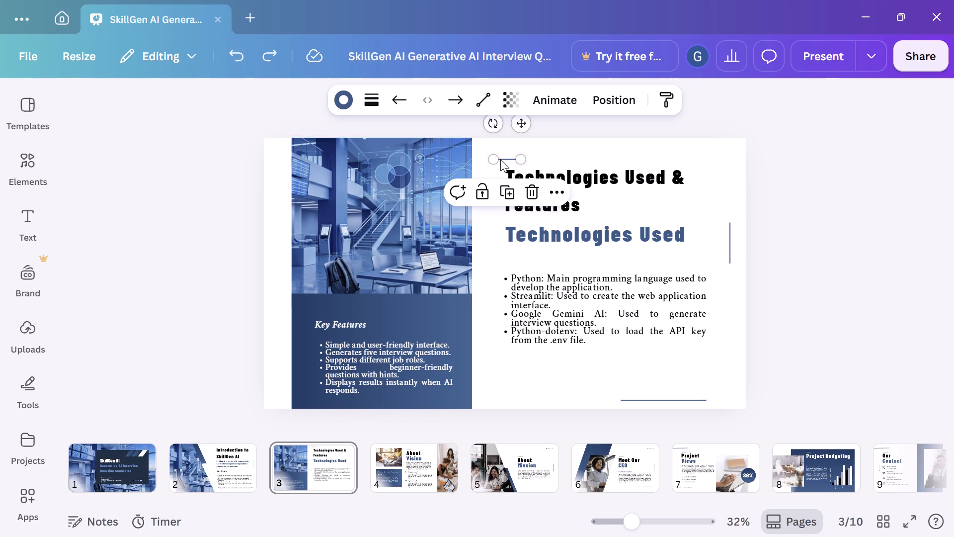
drag(500, 159, 505, 161)
click(505, 161)
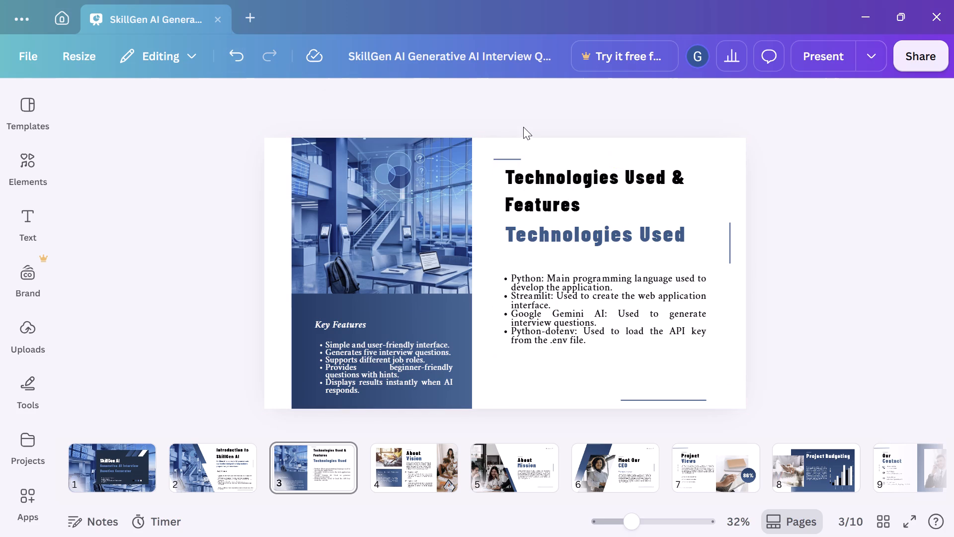
click(515, 152)
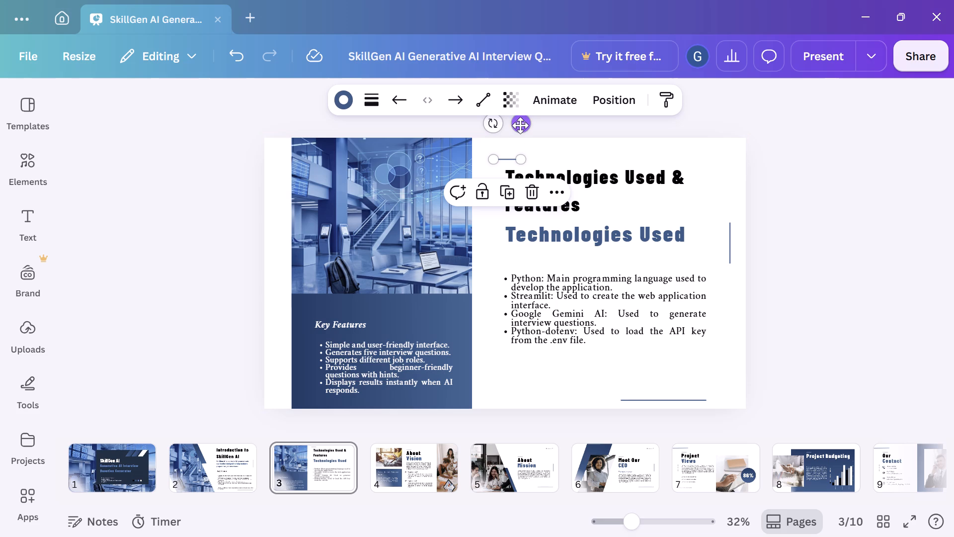
drag(520, 125, 527, 127)
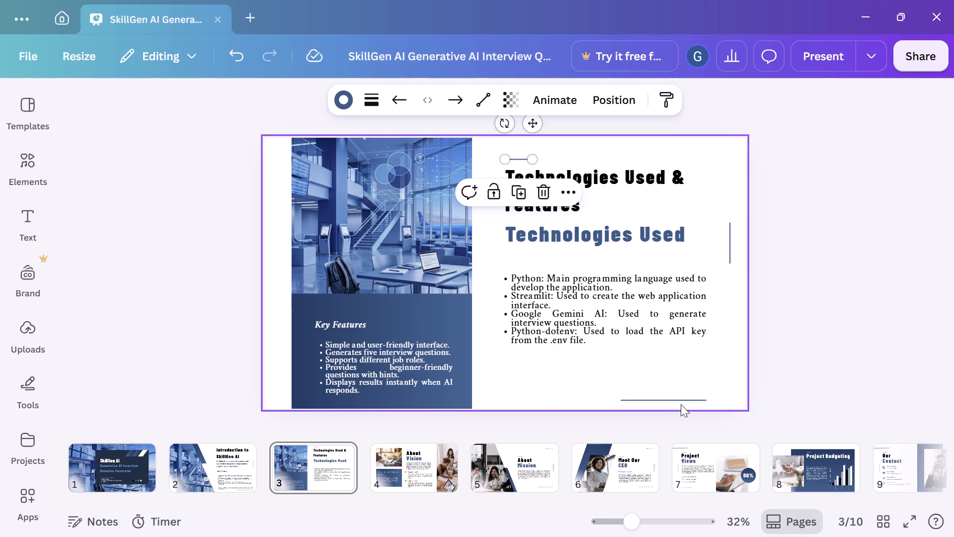
Move the horizontal accent line below the technologies list right and up, with its right end aligned to the vertical accent line.
click(680, 403)
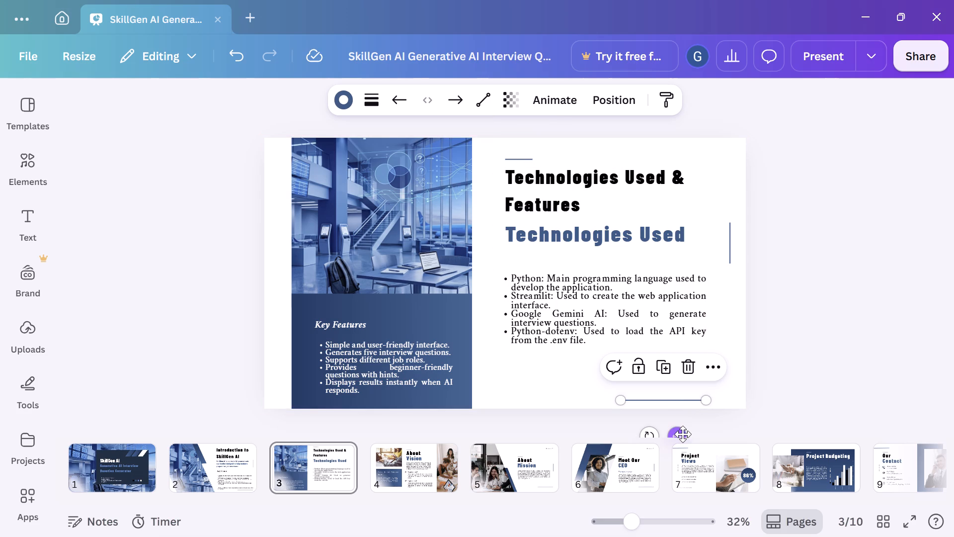
drag(683, 434, 691, 434)
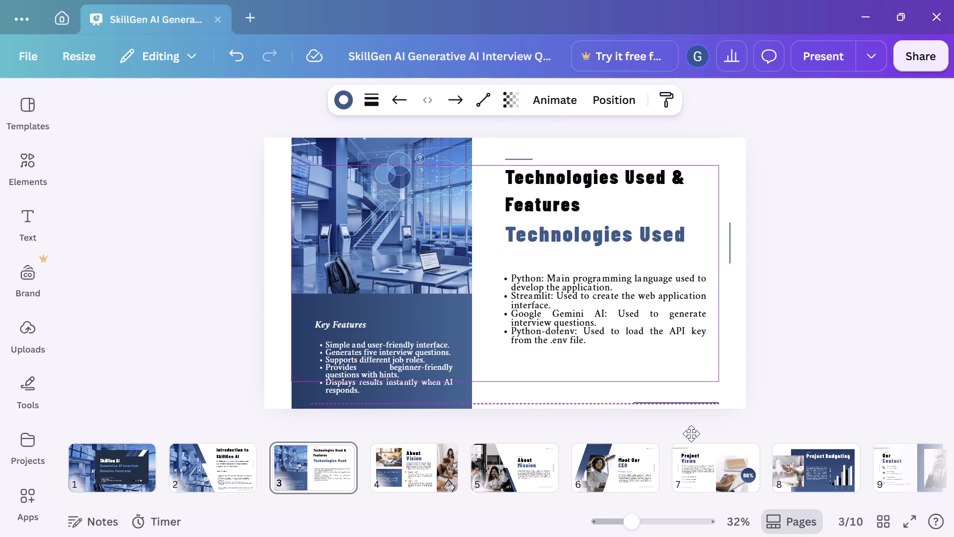
drag(691, 434, 698, 434)
drag(698, 434, 701, 432)
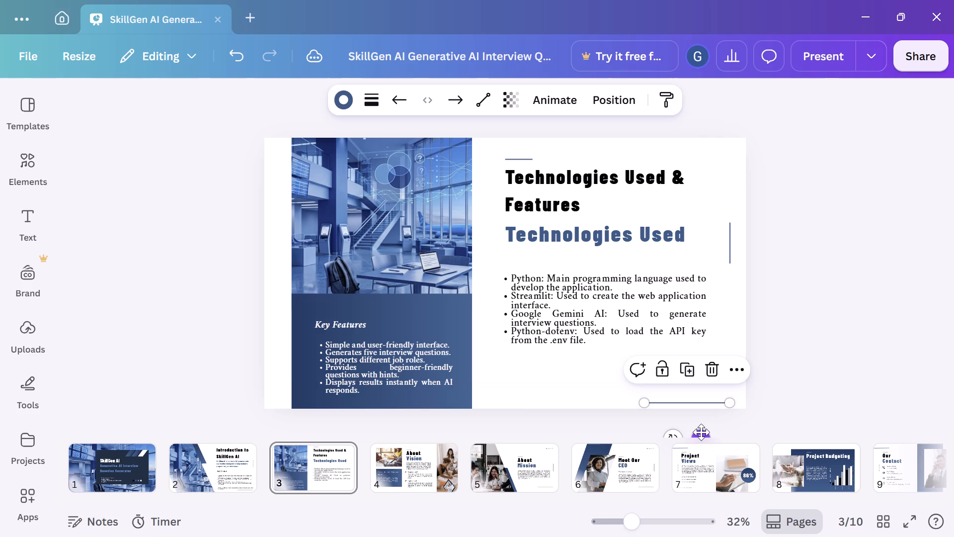
click(829, 281)
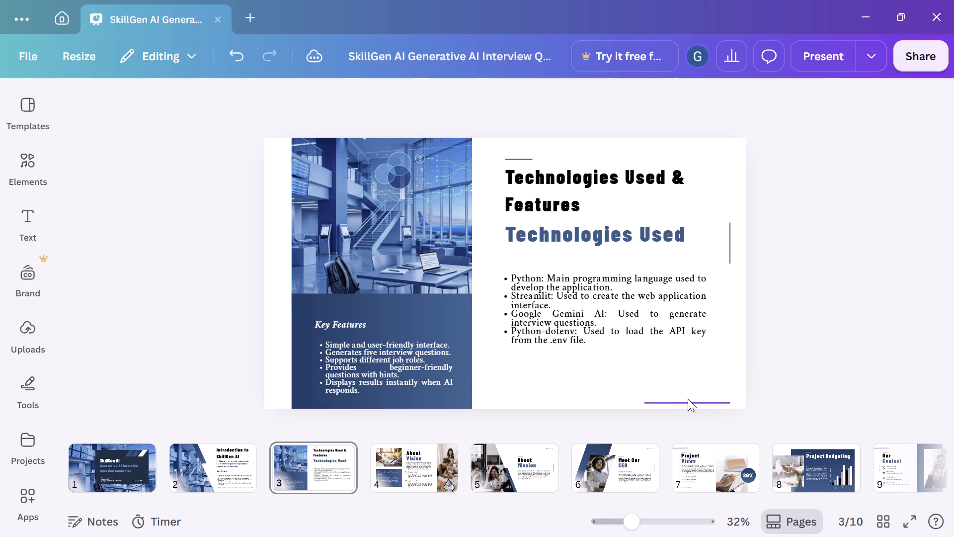
click(688, 399)
right_click(688, 399)
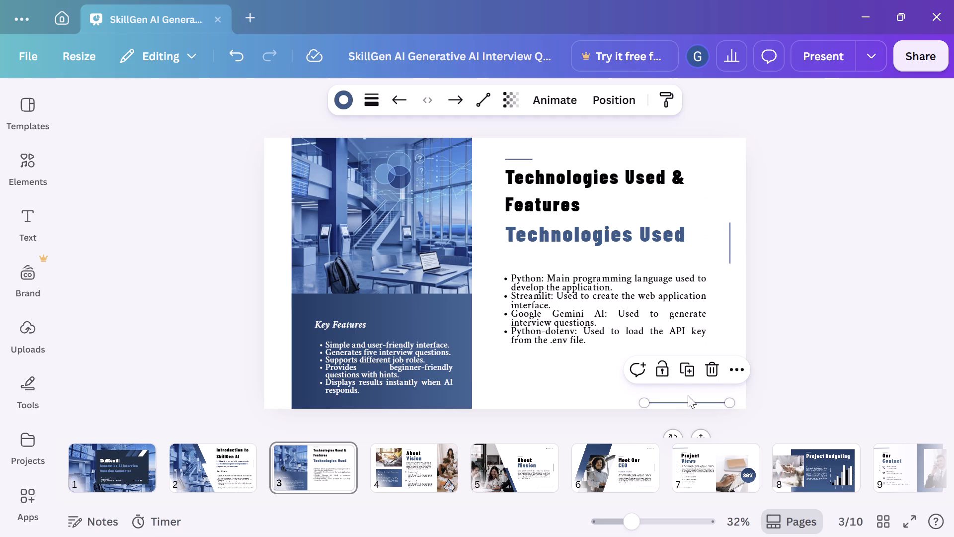
click(627, 423)
drag(704, 433, 704, 431)
drag(704, 431, 705, 423)
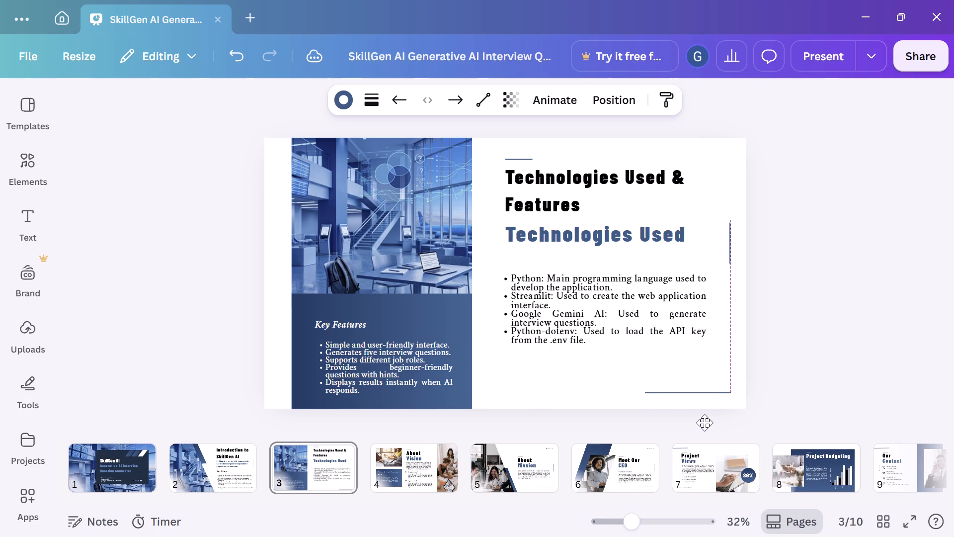
drag(705, 423, 703, 414)
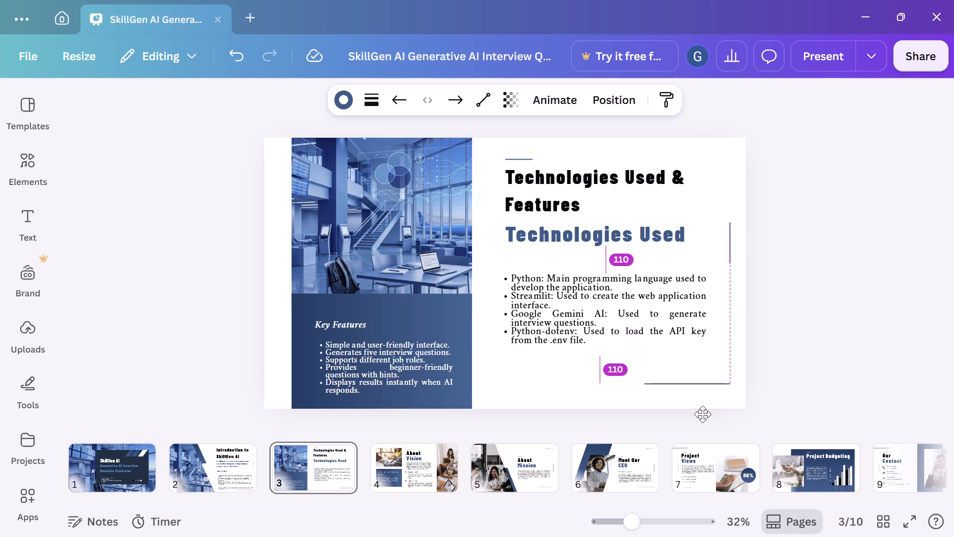
drag(703, 414, 701, 406)
click(853, 306)
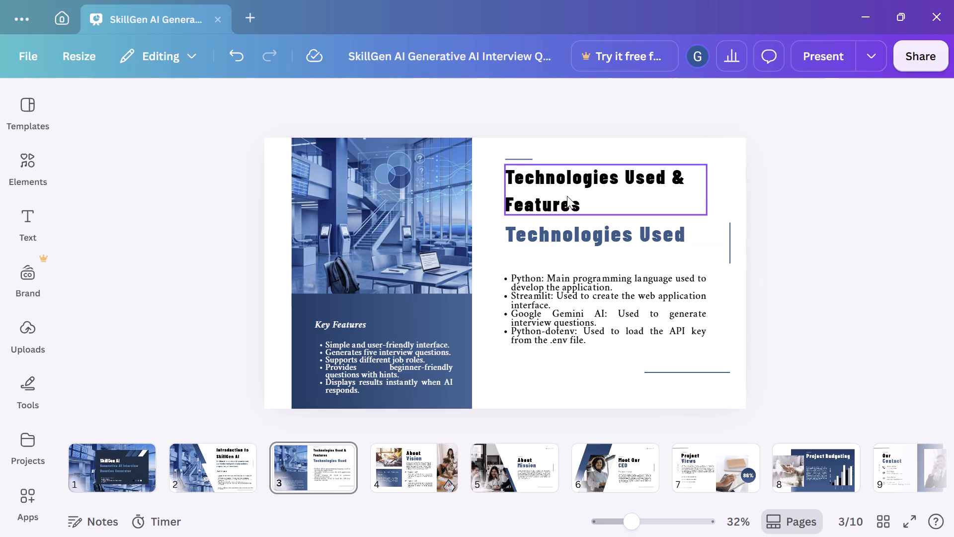
Move the blue Technologies Used subheading down so it sits with equal 65 gaps between the title and the technologies list.
click(566, 228)
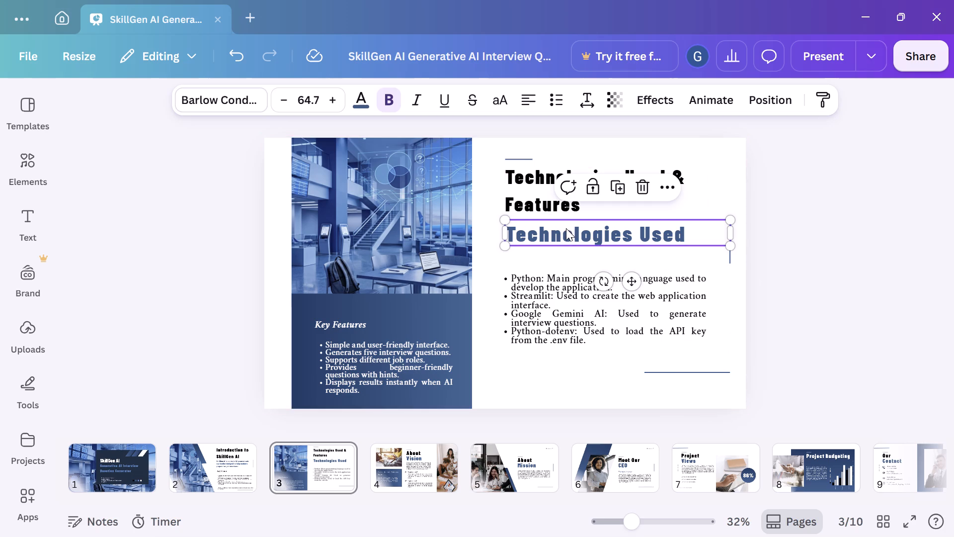
drag(566, 228, 564, 235)
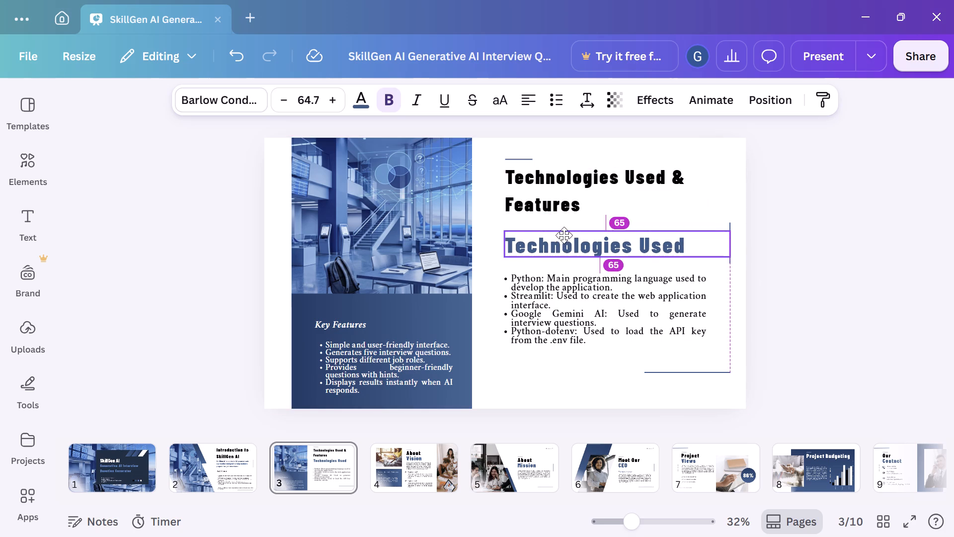
drag(564, 235, 566, 236)
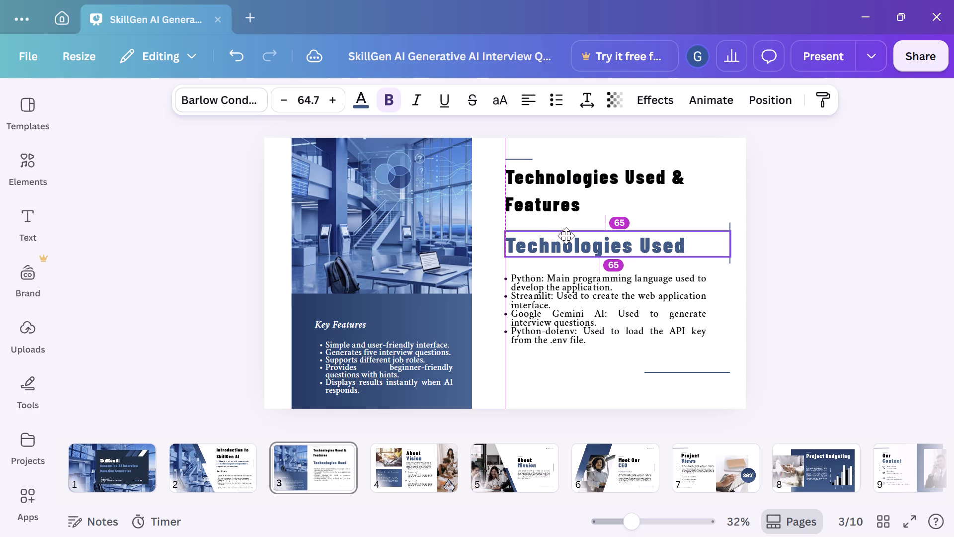
drag(566, 236, 565, 236)
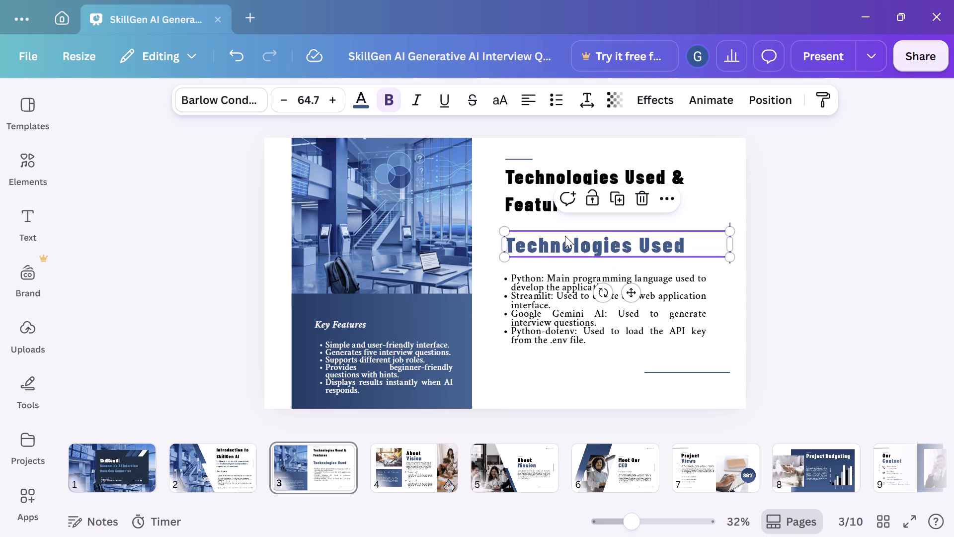
click(858, 189)
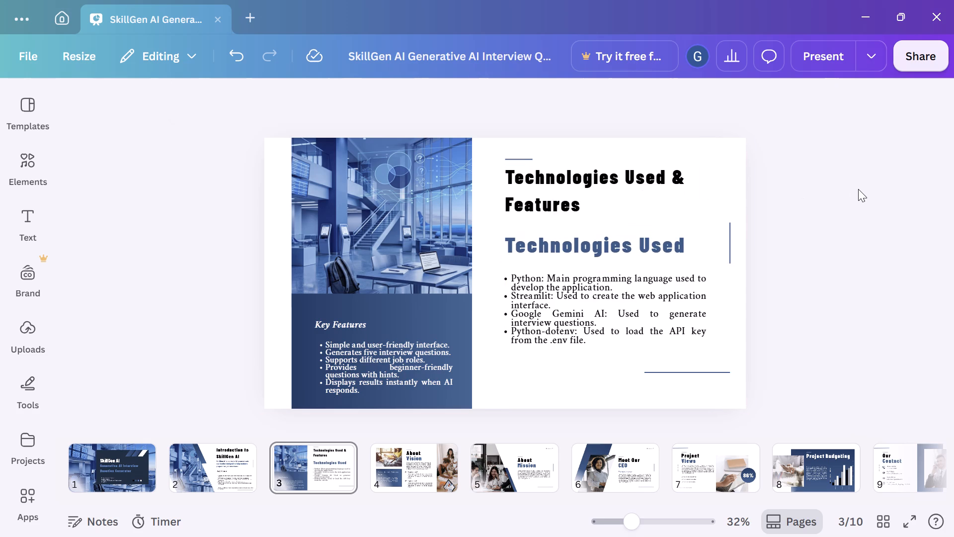
Enlarge the Key Features heading slightly from its upper-left corner, to a font size of about 30.9.
click(340, 328)
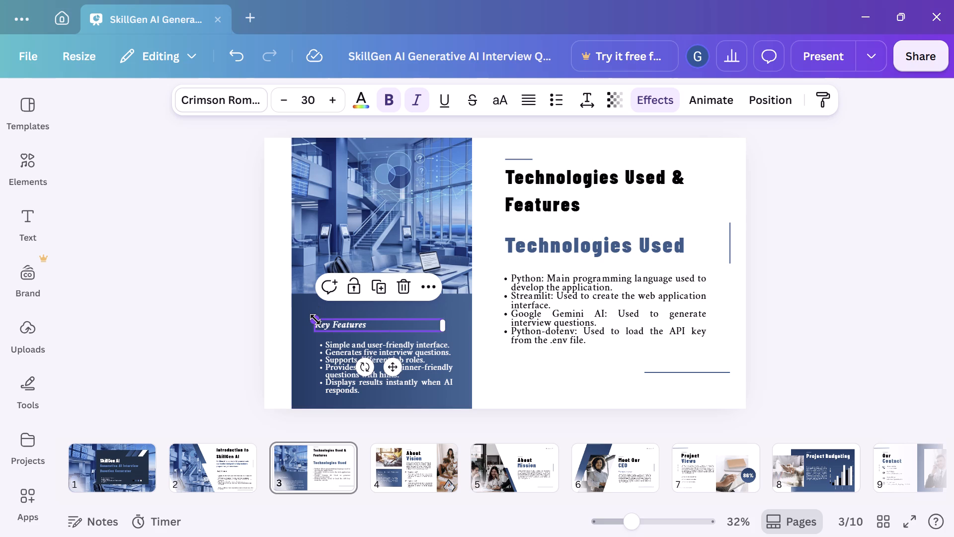
drag(315, 319, 308, 292)
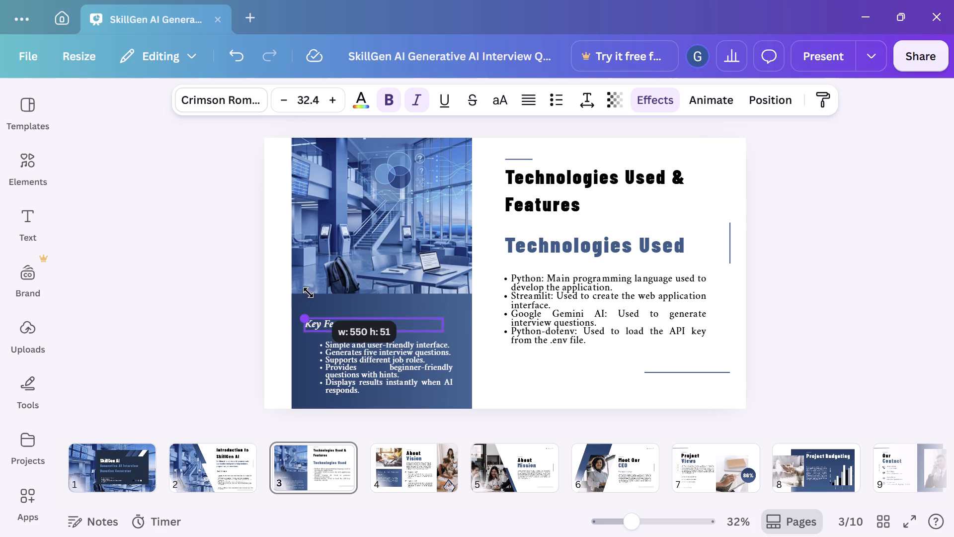
drag(308, 292, 311, 287)
click(311, 287)
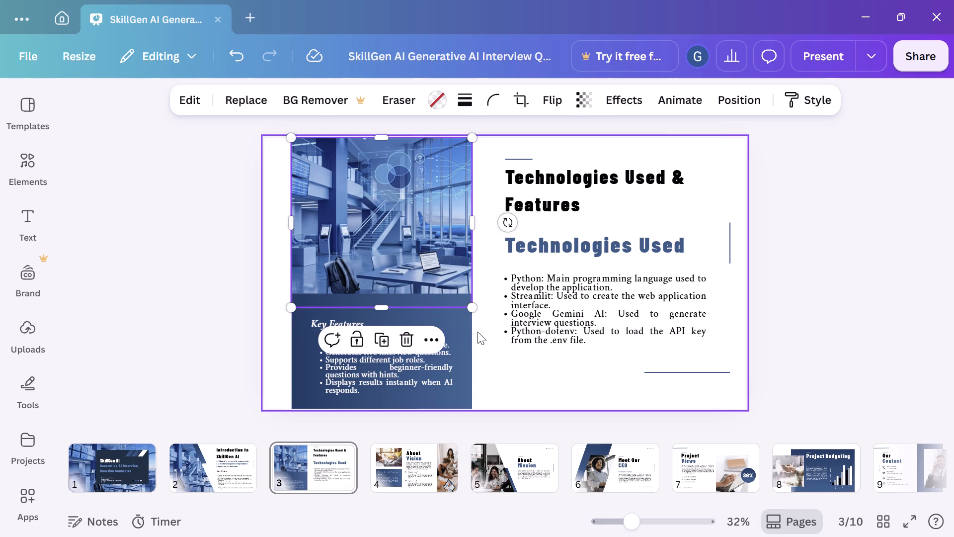
click(477, 332)
Increase the Key Features heading's font size to 50.9.
click(352, 320)
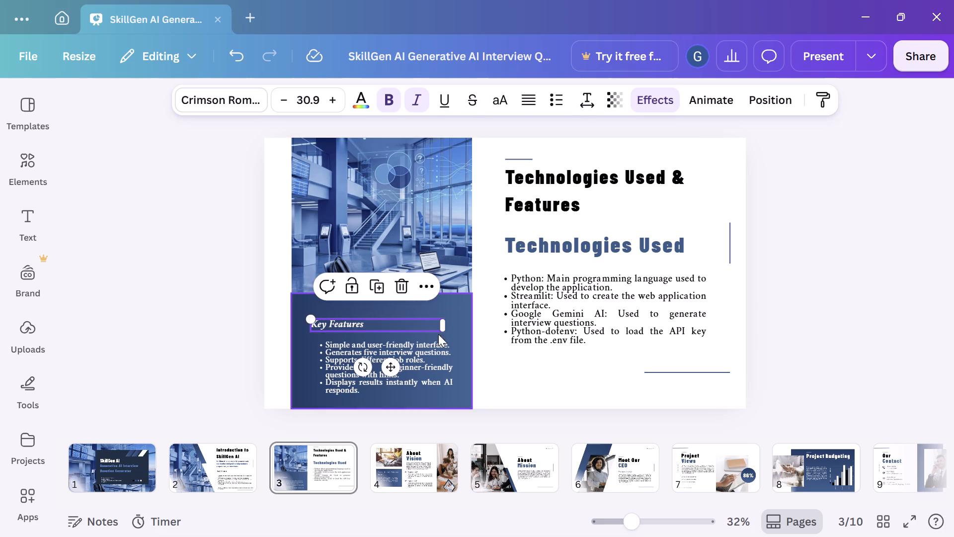
right_drag(444, 332, 468, 340)
right_drag(468, 340, 466, 337)
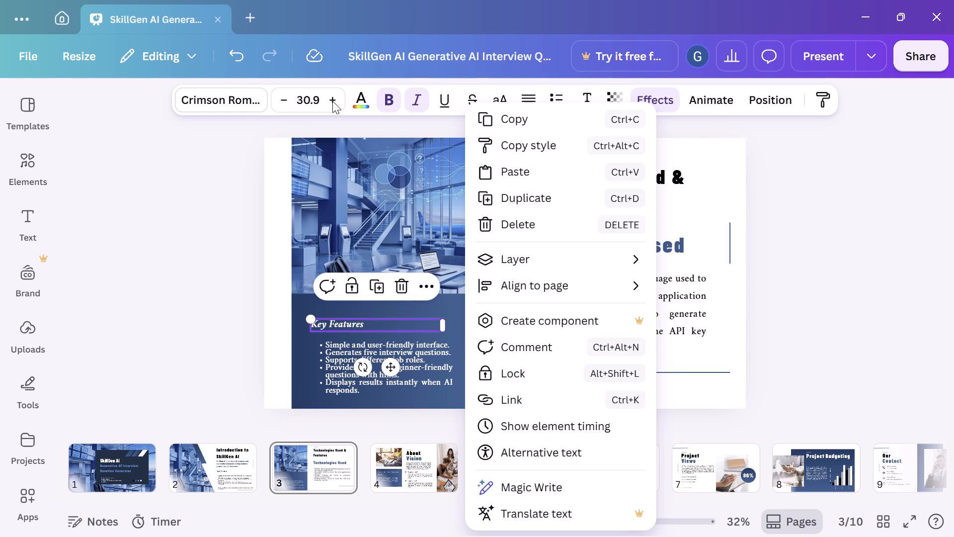
click(332, 99)
click(332, 99)
double_click(332, 99)
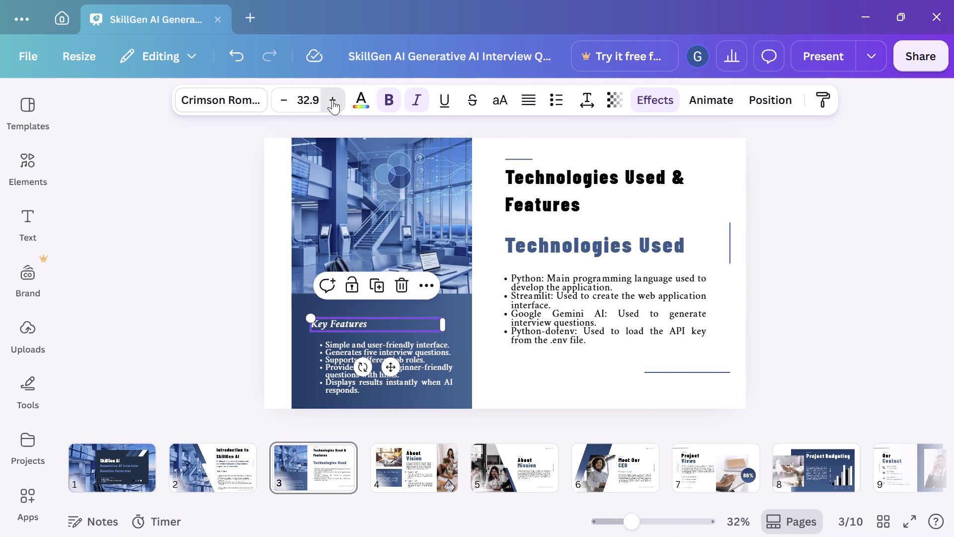
triple_click(332, 99)
triple_click(332, 99)
triple_click(332, 99)
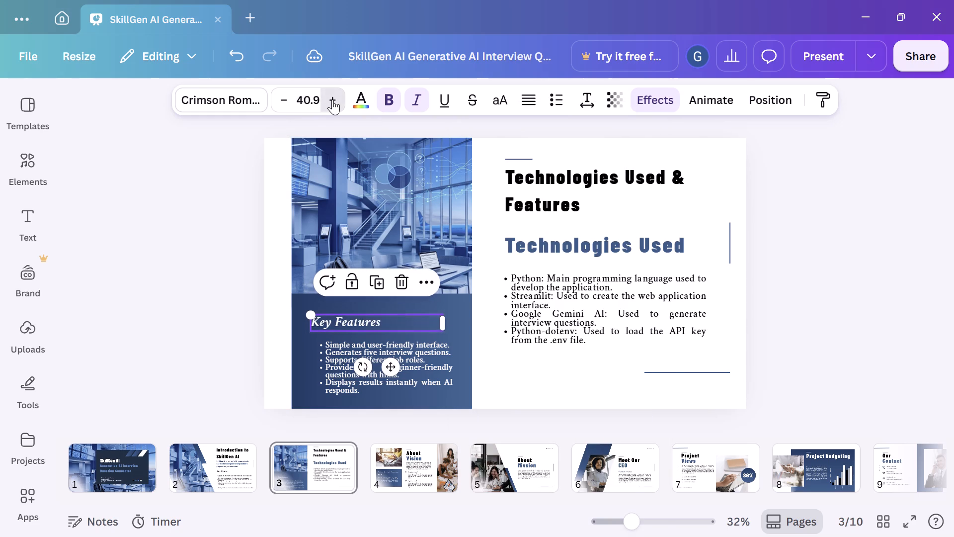
triple_click(332, 99)
triple_click(332, 99)
triple_click(332, 99)
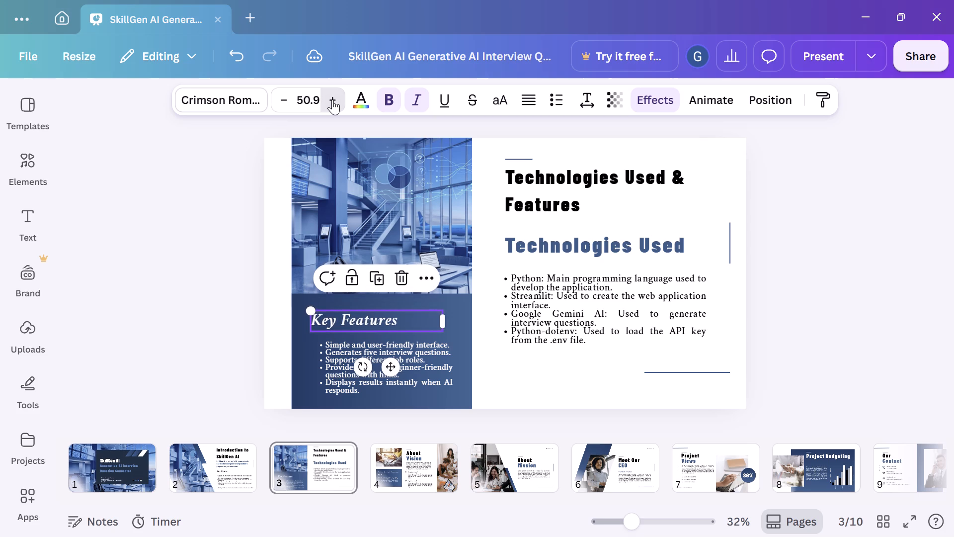
Increase the Key Features heading's font size to 58.9.
triple_click(332, 99)
triple_click(332, 99)
click(332, 99)
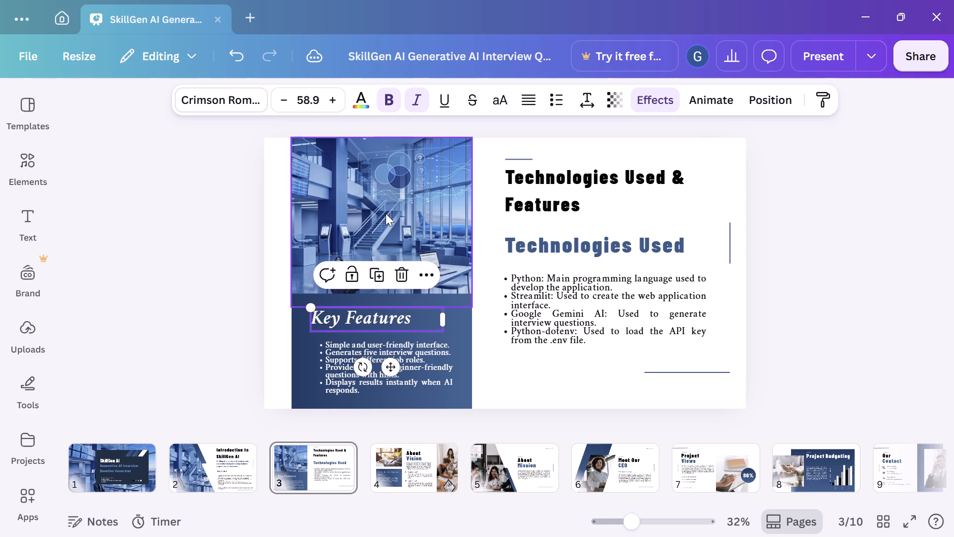
Move the Key Features heading slightly up, keeping its left edge aligned with the features list below.
click(399, 324)
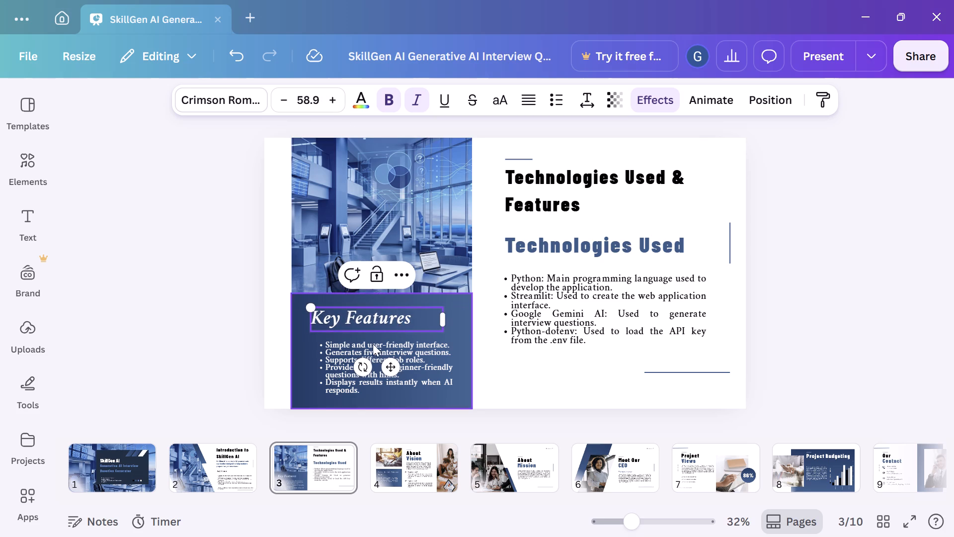
click(365, 312)
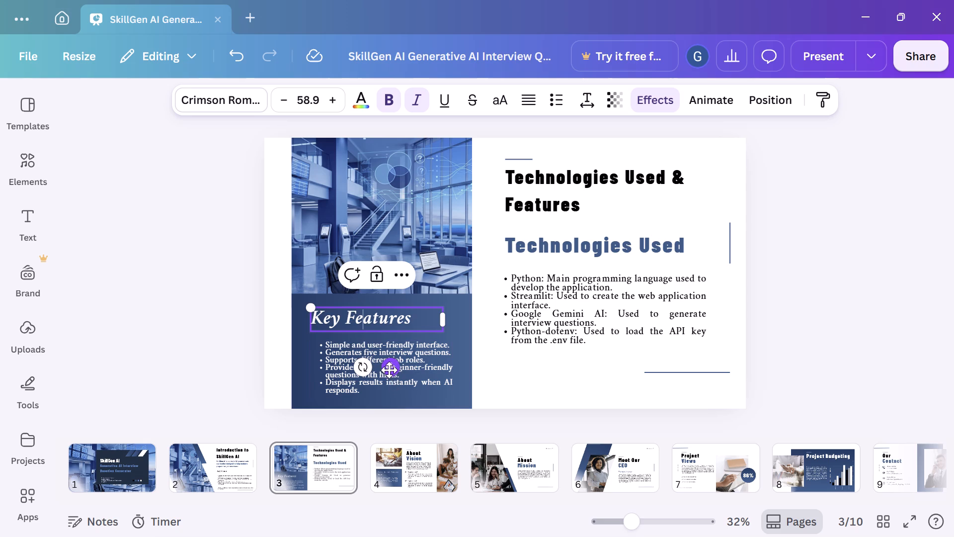
drag(389, 367, 388, 363)
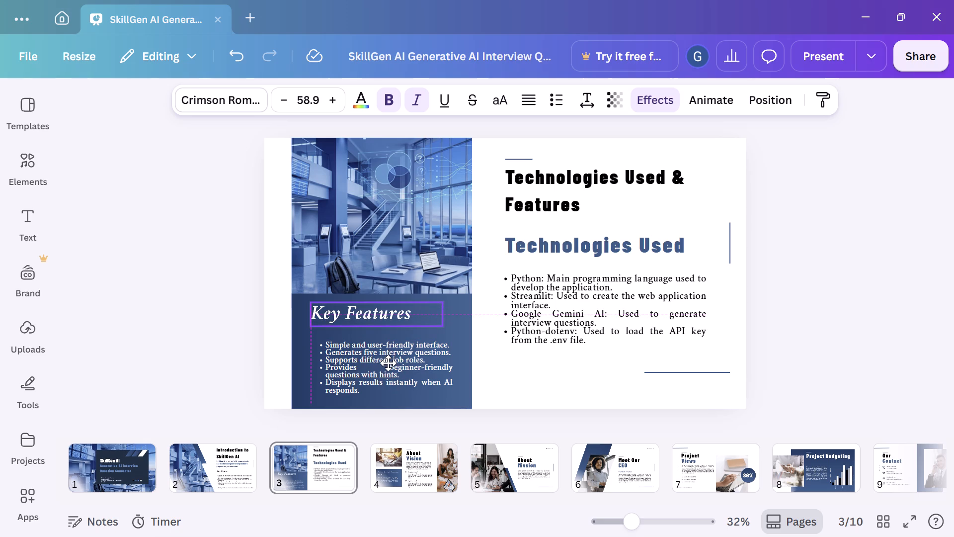
drag(388, 363, 388, 361)
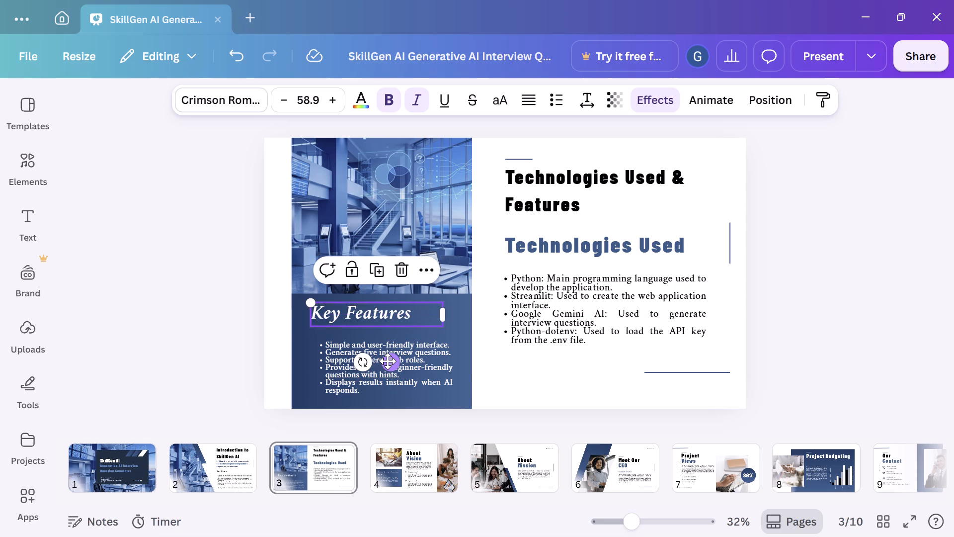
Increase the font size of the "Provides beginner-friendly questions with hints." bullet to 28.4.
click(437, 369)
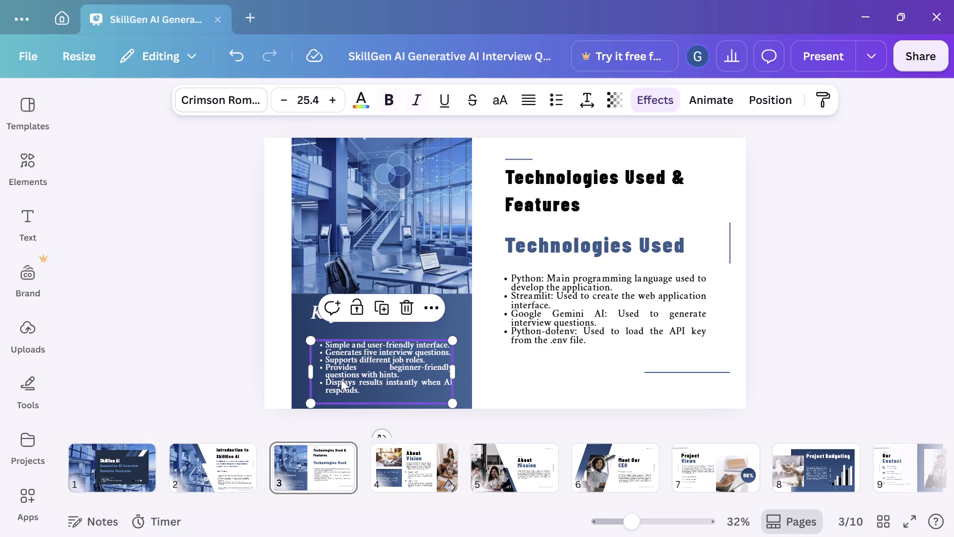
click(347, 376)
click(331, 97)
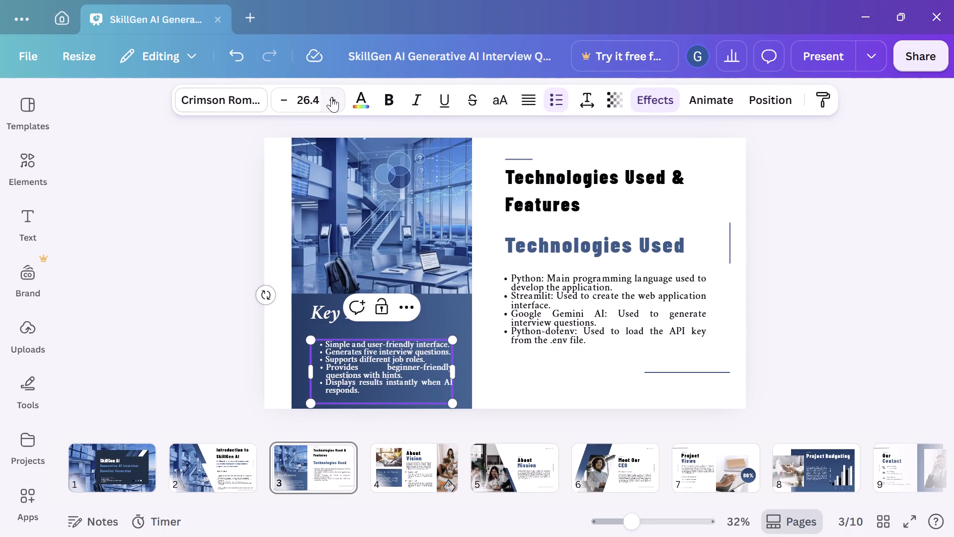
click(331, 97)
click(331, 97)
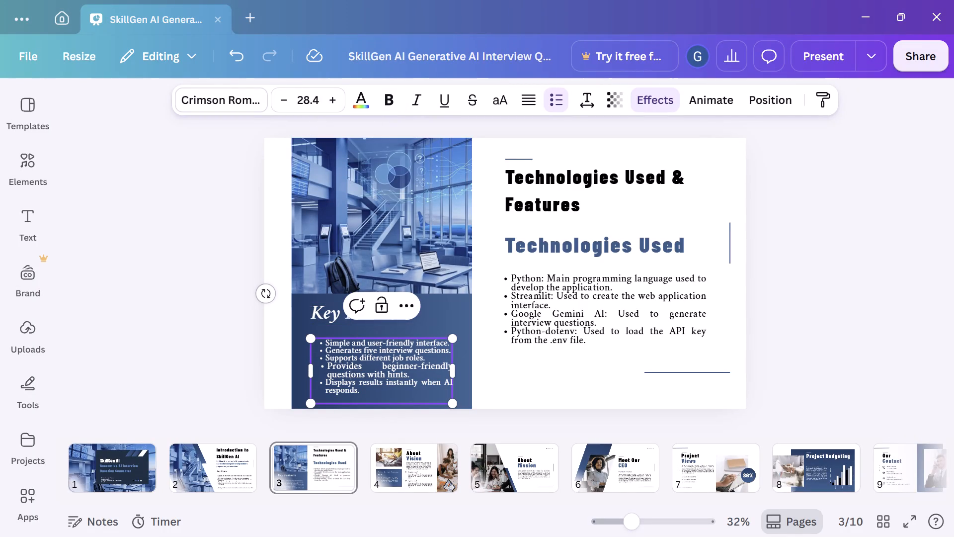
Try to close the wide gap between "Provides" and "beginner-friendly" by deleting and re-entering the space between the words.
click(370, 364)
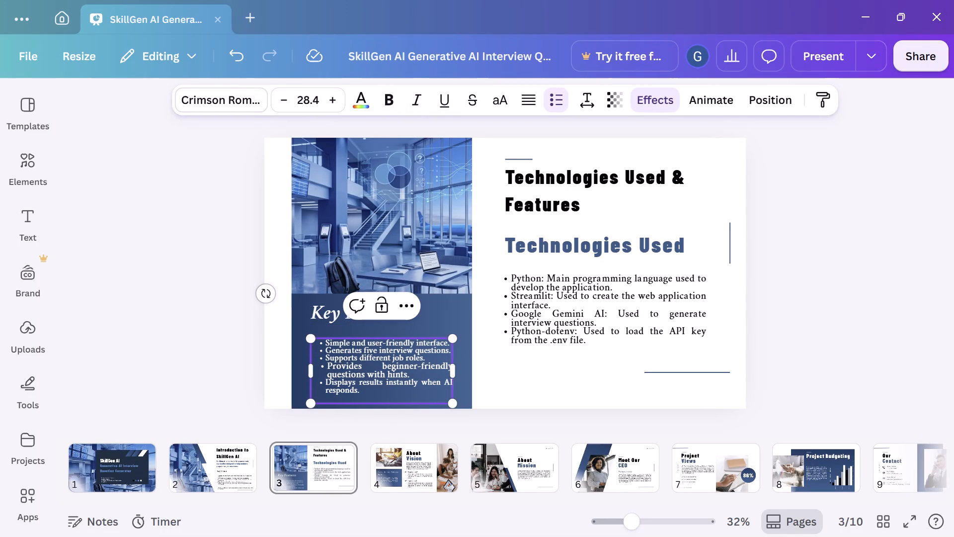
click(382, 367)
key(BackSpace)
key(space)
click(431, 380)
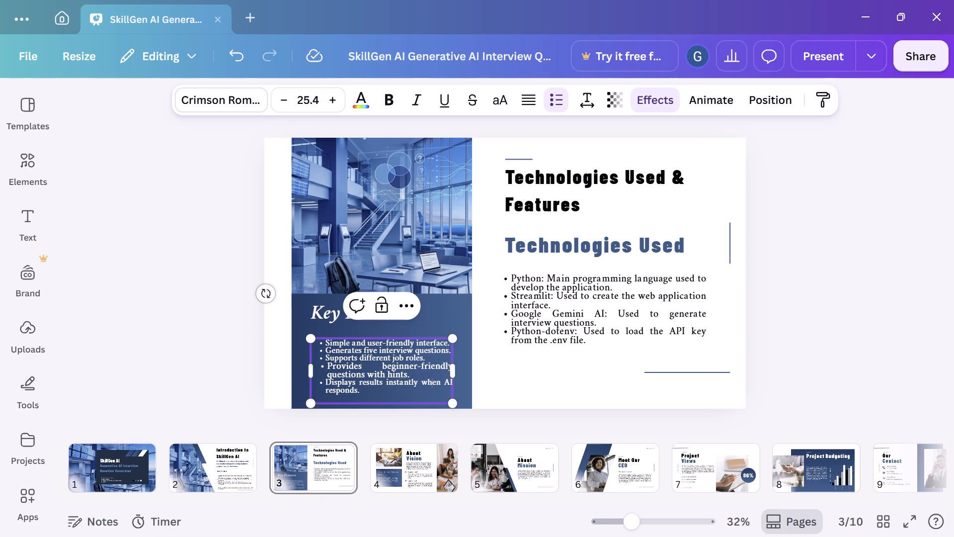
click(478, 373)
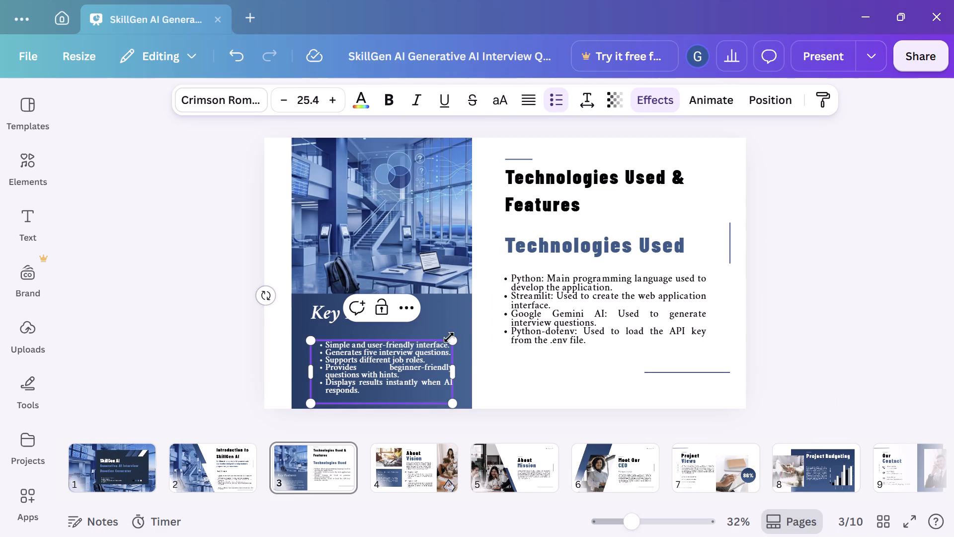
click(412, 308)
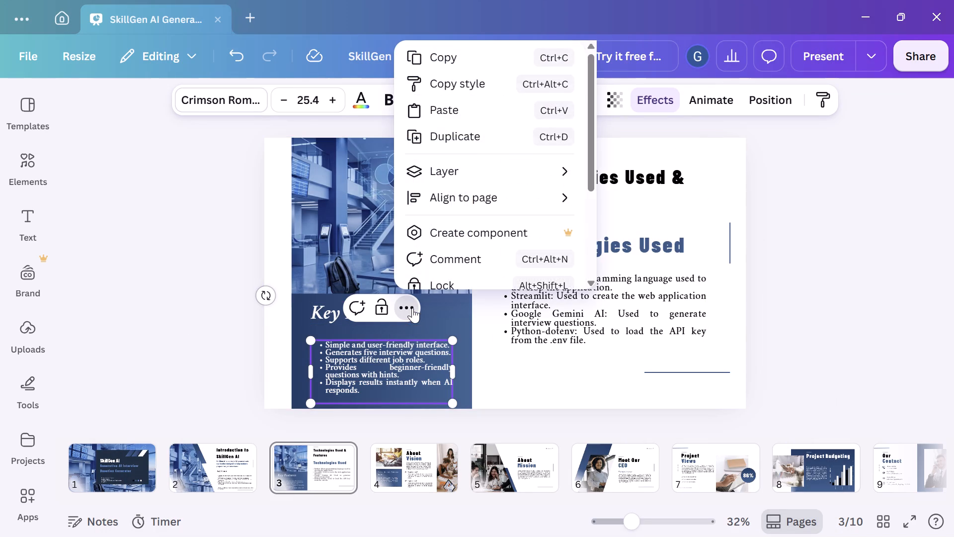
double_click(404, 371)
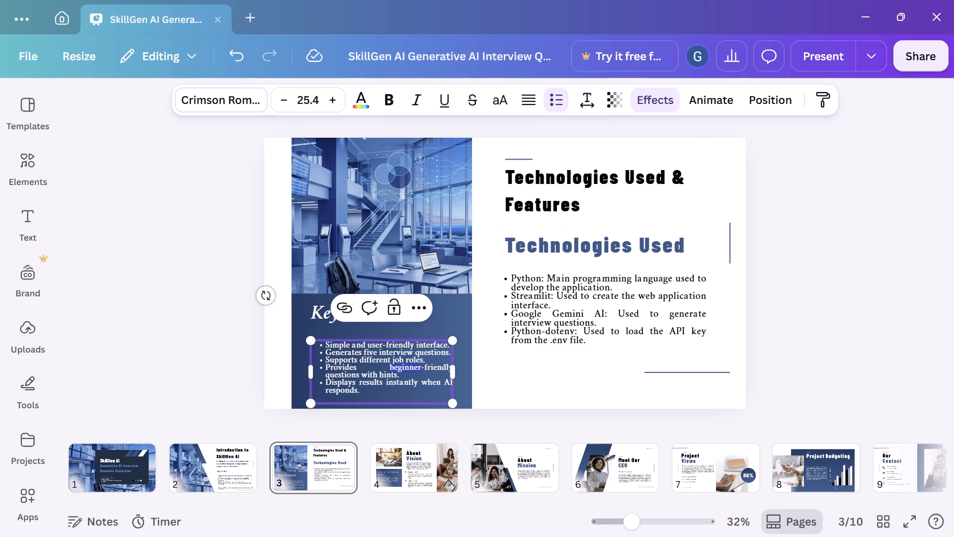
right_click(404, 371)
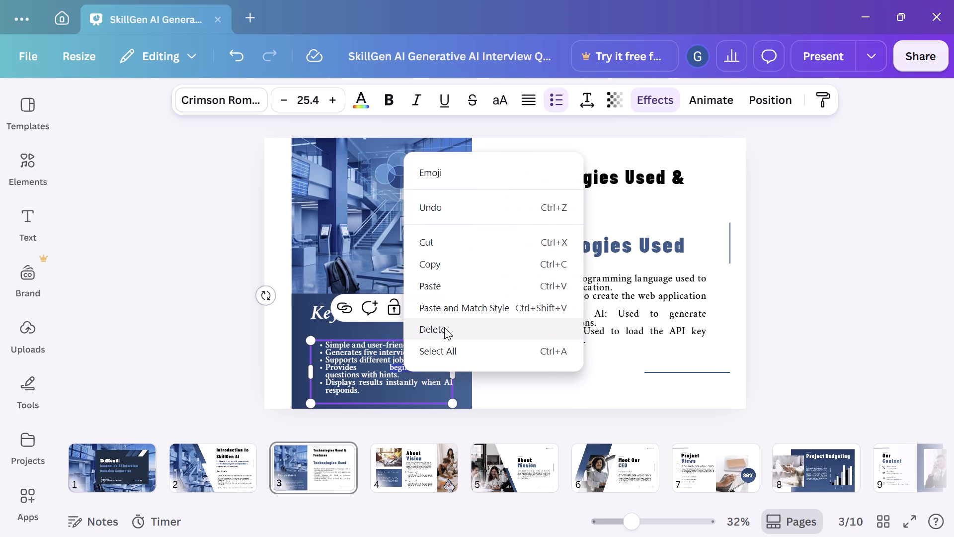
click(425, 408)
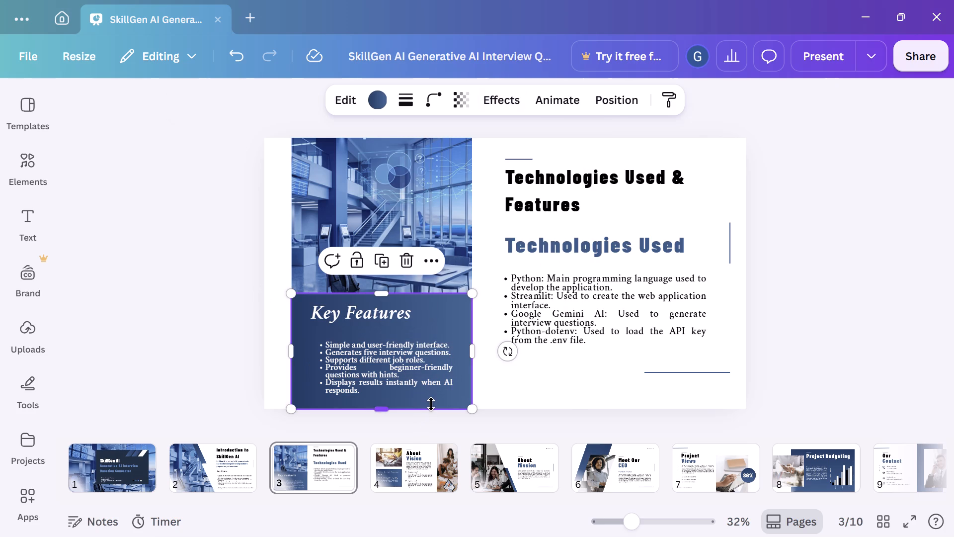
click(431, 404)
Delete the Key Features bullet list text box from the blue panel.
click(399, 379)
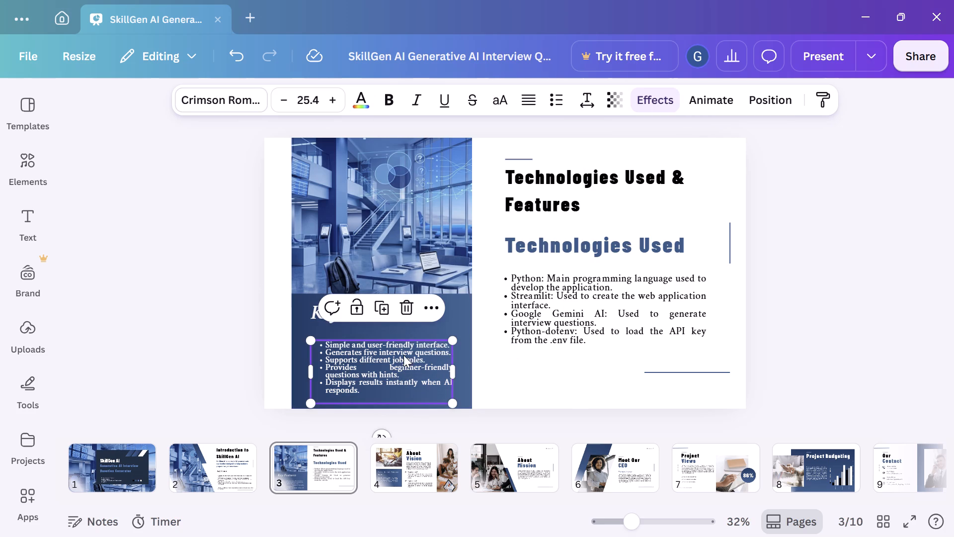
click(408, 317)
Duplicate the Technologies Used bullet list and place the copy over the blue Key Features panel.
click(555, 320)
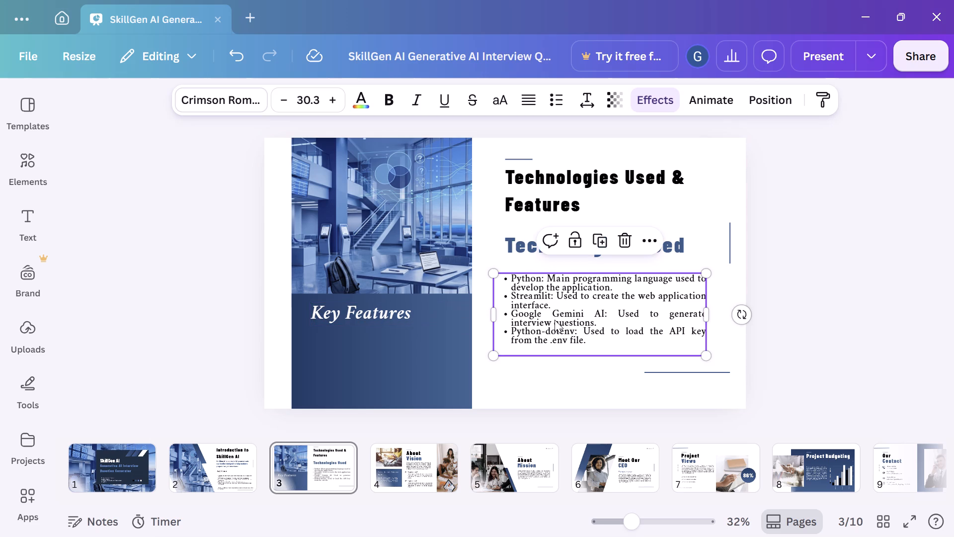
click(601, 249)
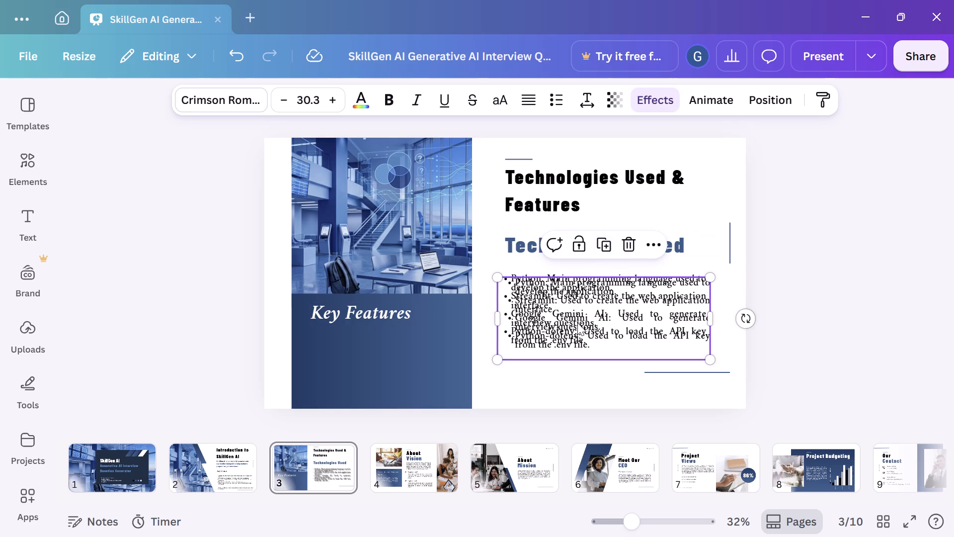
drag(577, 323, 387, 350)
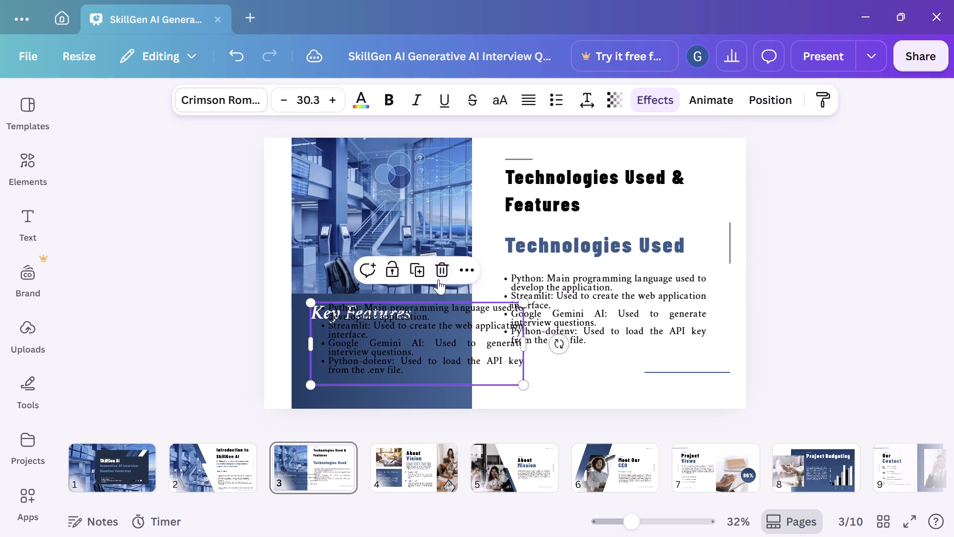
Replace the duplicate's text with the copied Key Features bullets and scale the box down to font size 27.6.
double_click(419, 331)
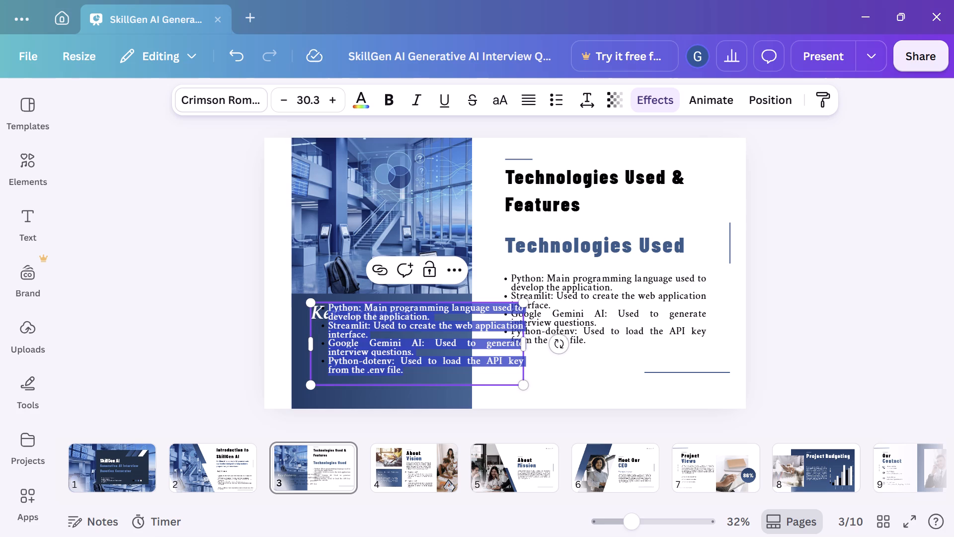
key(ctrl+v)
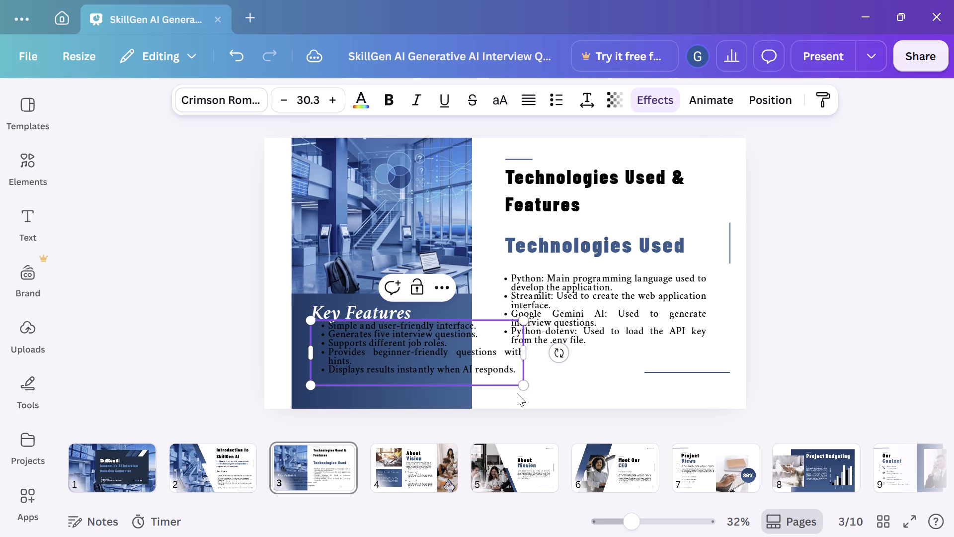
drag(521, 385, 498, 382)
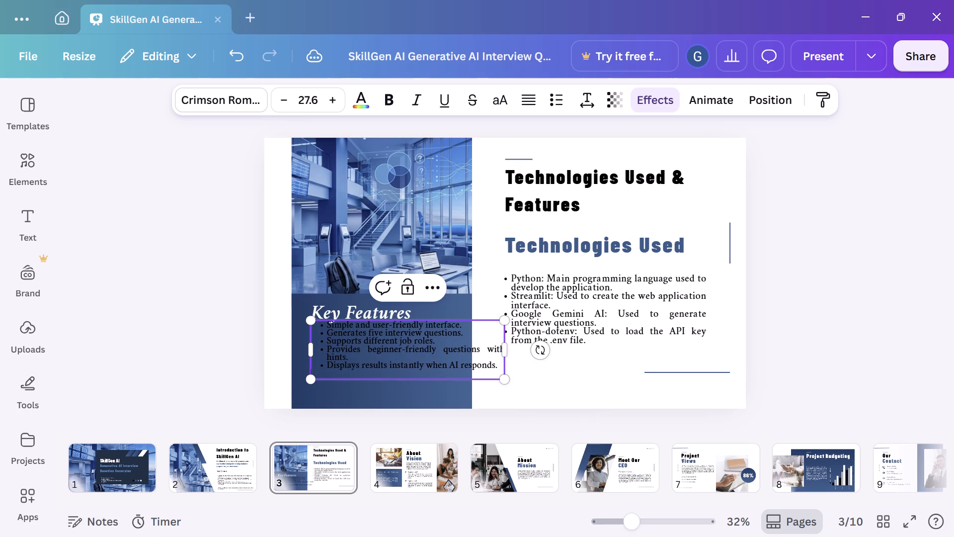
Change the text colour of the entire new Key Features list to white.
double_click(432, 360)
triple_click(405, 345)
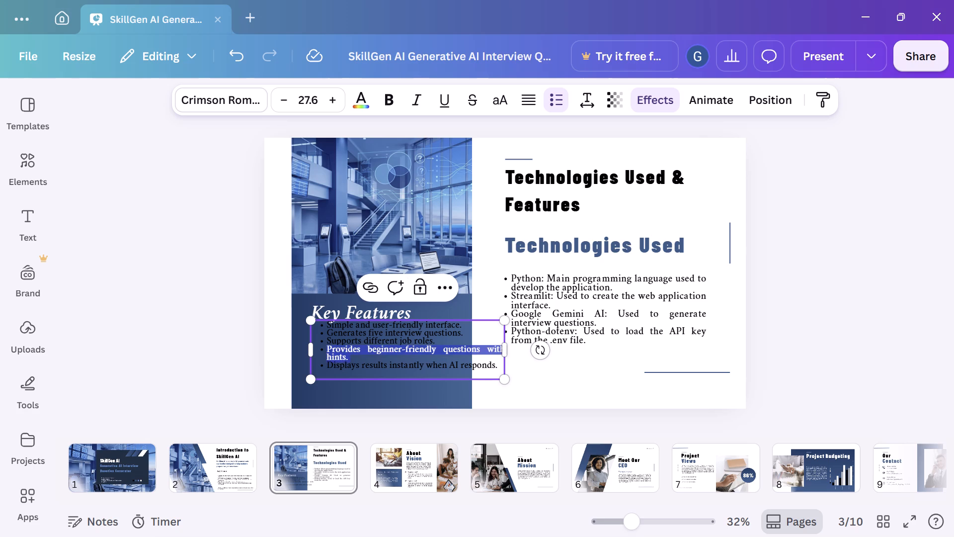
triple_click(388, 341)
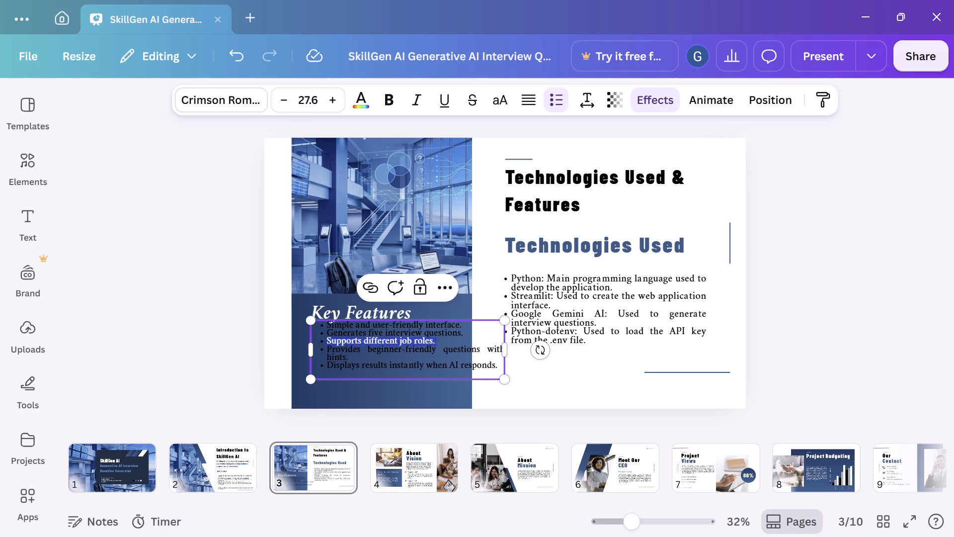
key(ctrl+a)
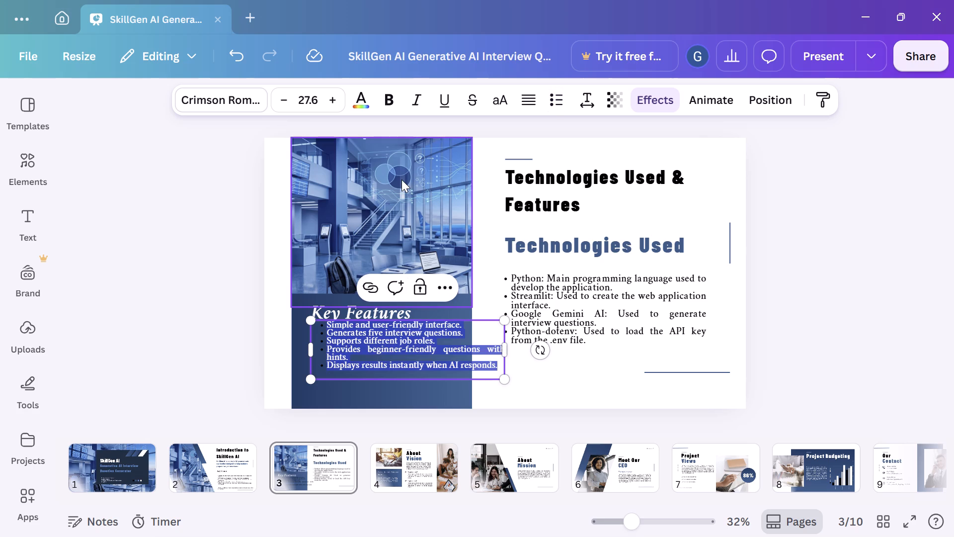
click(361, 100)
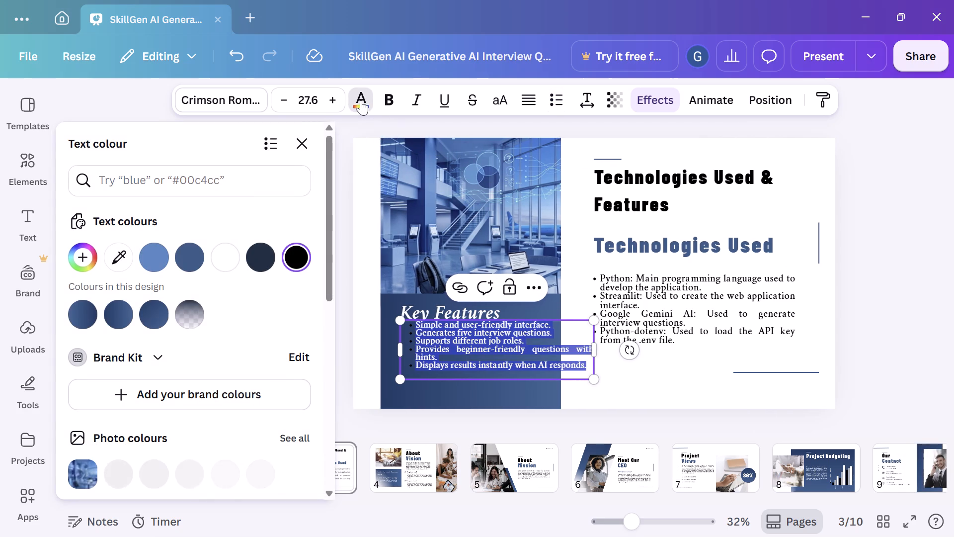
click(225, 253)
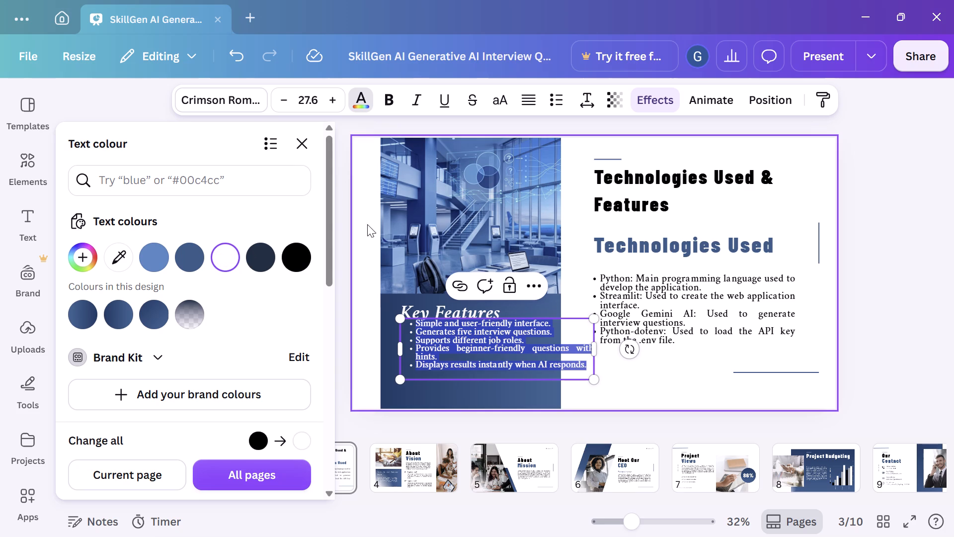
click(309, 154)
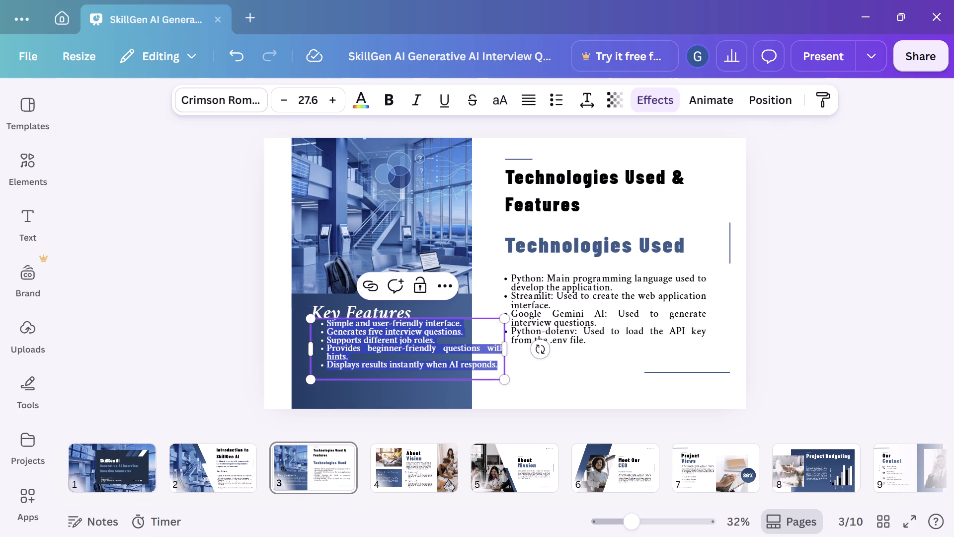
Scale the Key Features list down to font size 23 and move it below the Key Features heading, inside the blue panel.
click(391, 358)
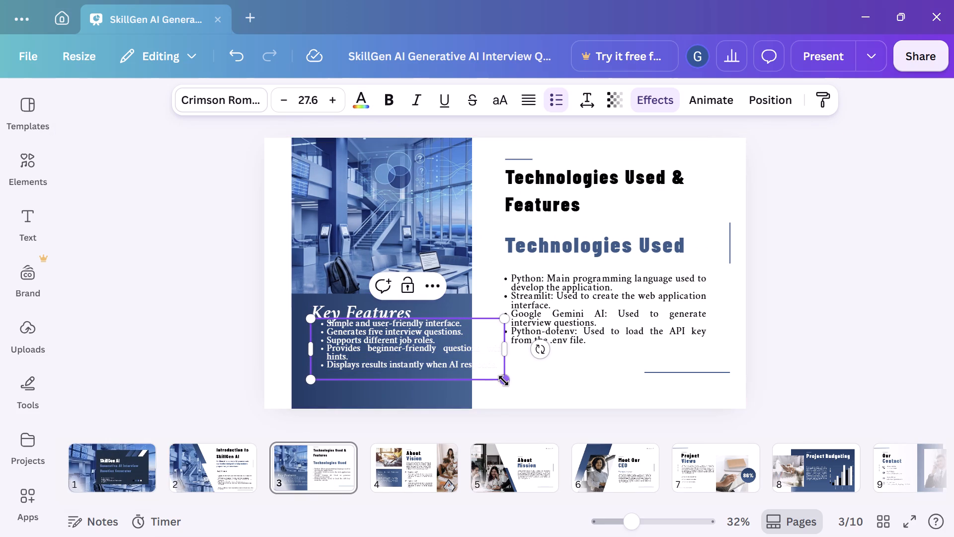
drag(503, 380, 470, 369)
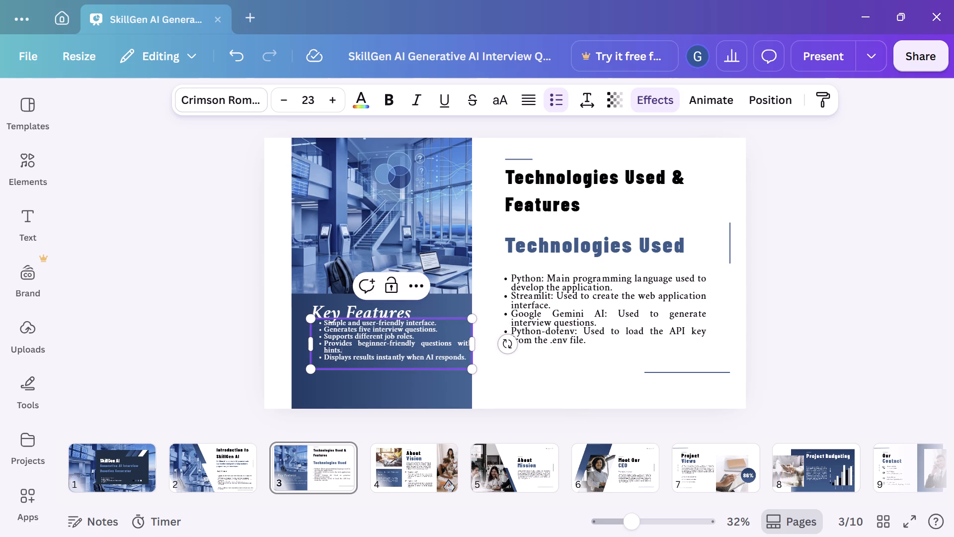
drag(385, 350, 378, 380)
right_click(378, 380)
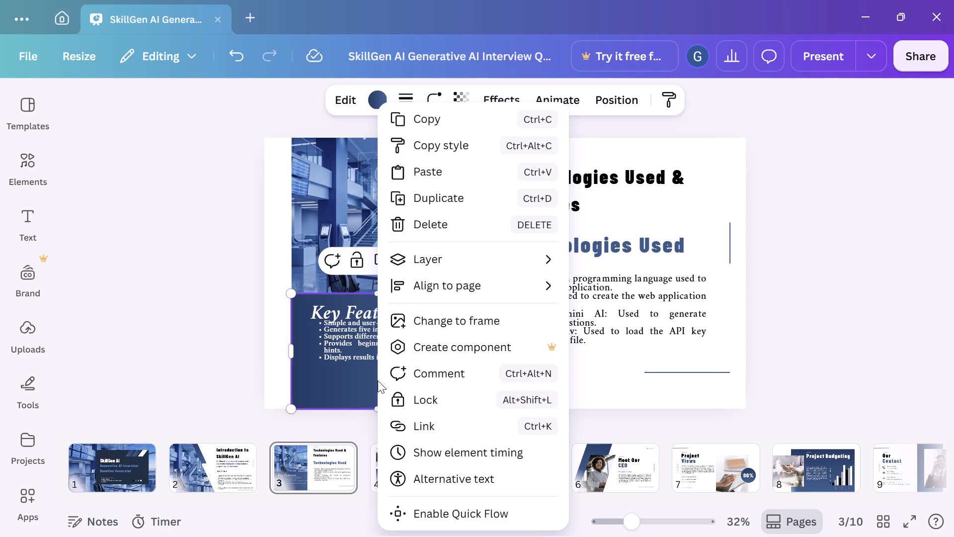
click(335, 371)
double_click(340, 350)
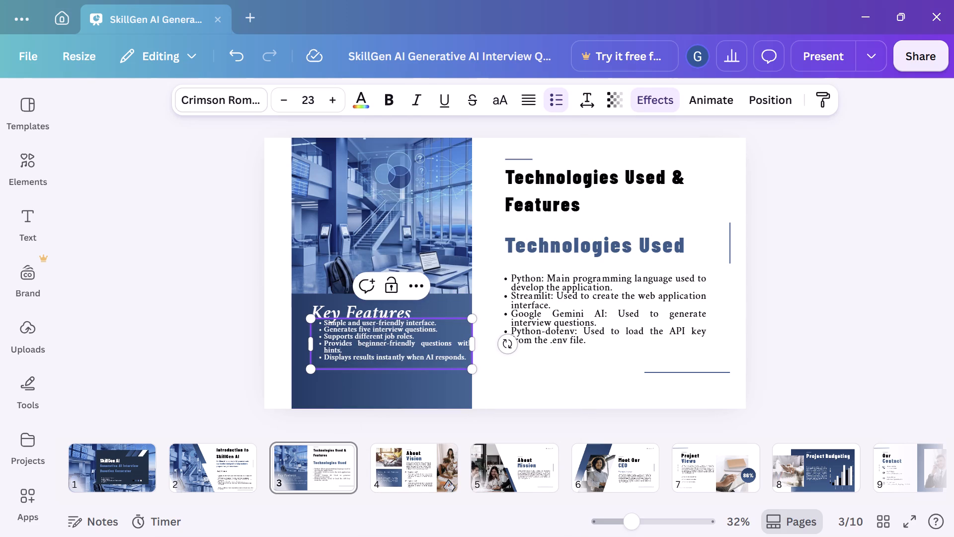
drag(367, 372, 361, 387)
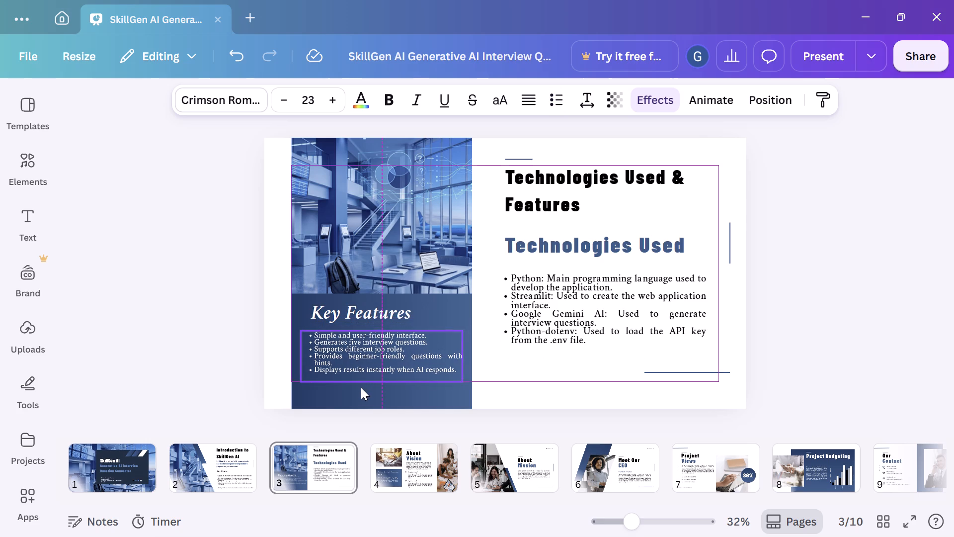
drag(361, 387, 358, 391)
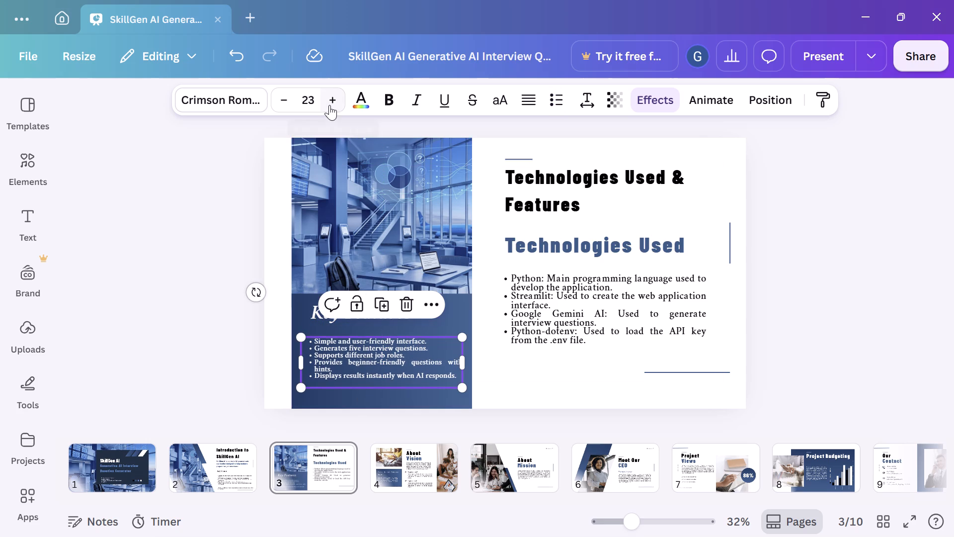
Try font sizes 28 and 23 on the Key Features list and settle on 24.
triple_click(329, 105)
double_click(329, 105)
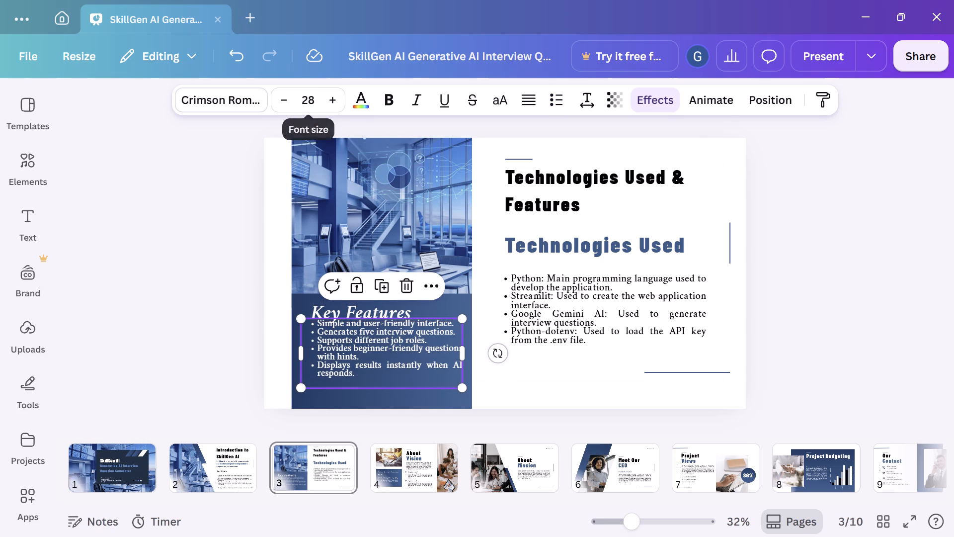
click(285, 108)
click(285, 108)
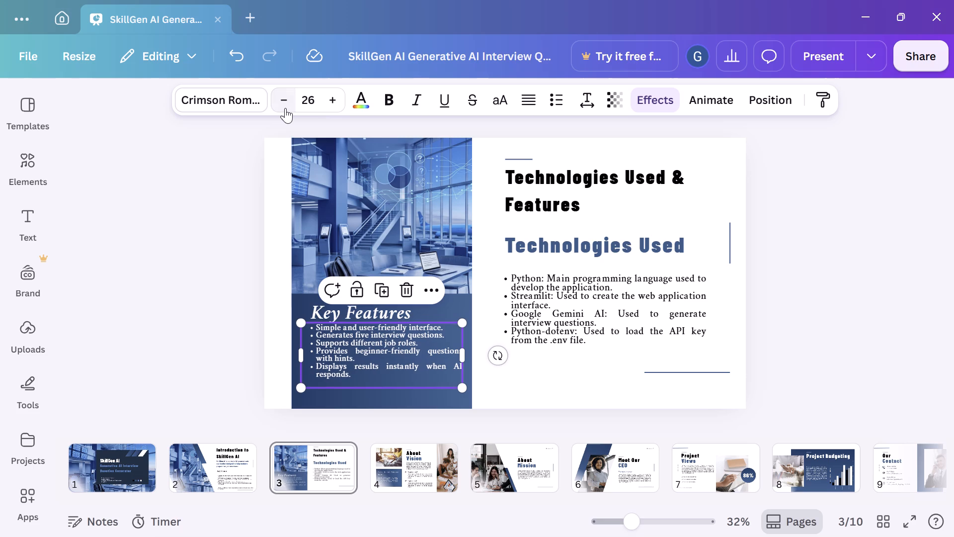
click(285, 108)
click(285, 108)
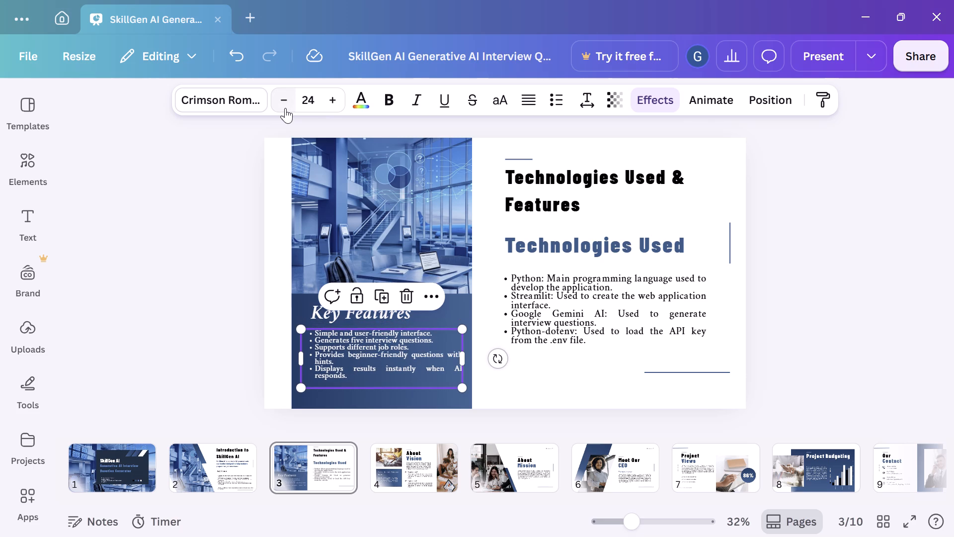
click(285, 108)
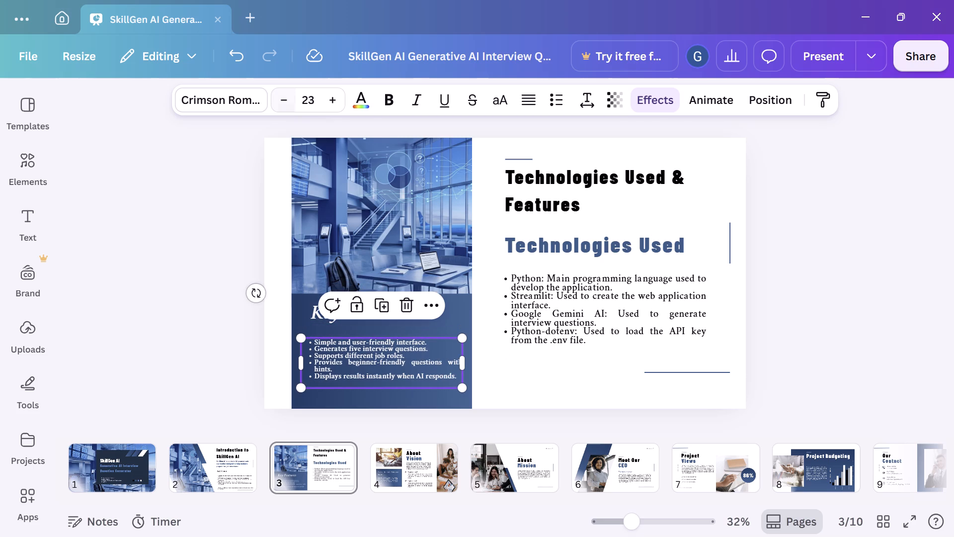
click(322, 104)
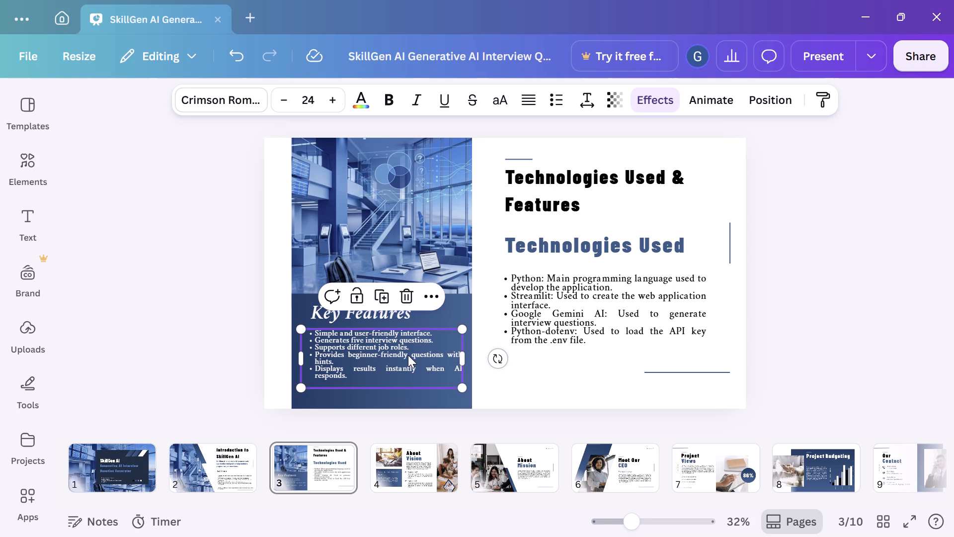
Move the Key Features list to line up with the heading's left edge, leaving a small gap beneath the heading.
drag(408, 355, 414, 358)
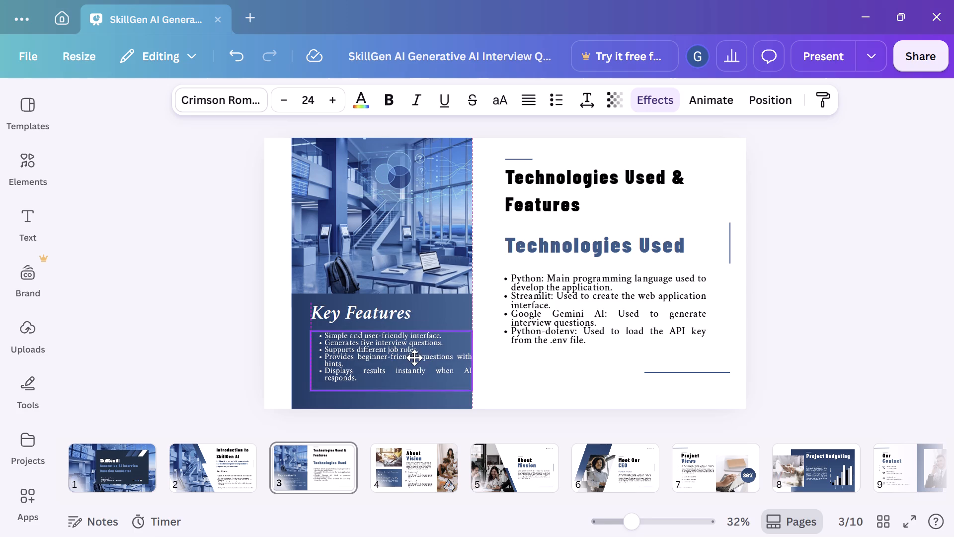
drag(414, 358, 416, 359)
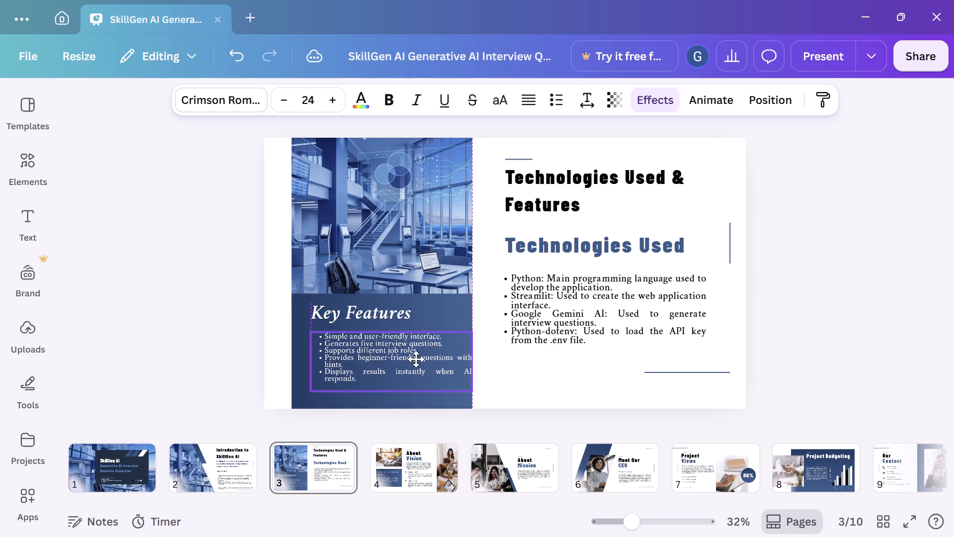
drag(416, 359, 415, 362)
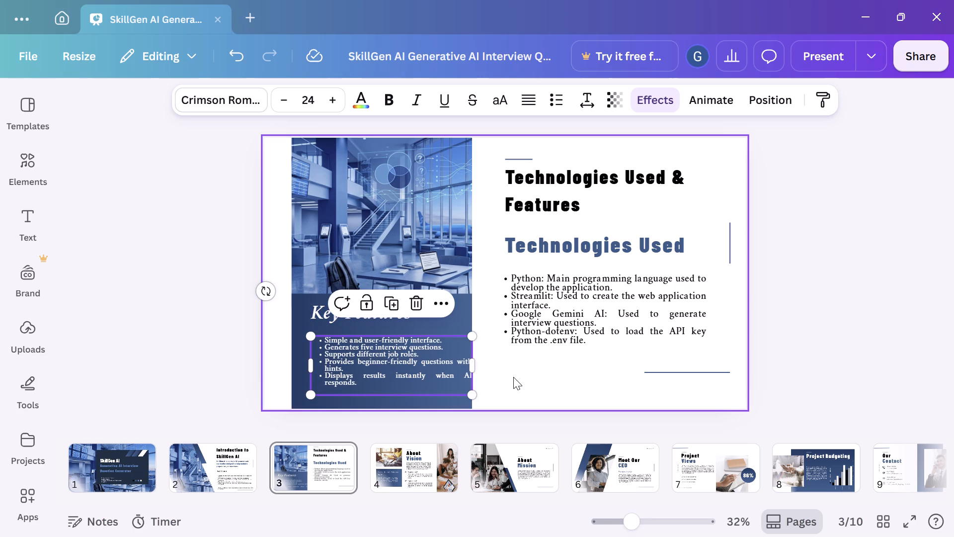
click(518, 377)
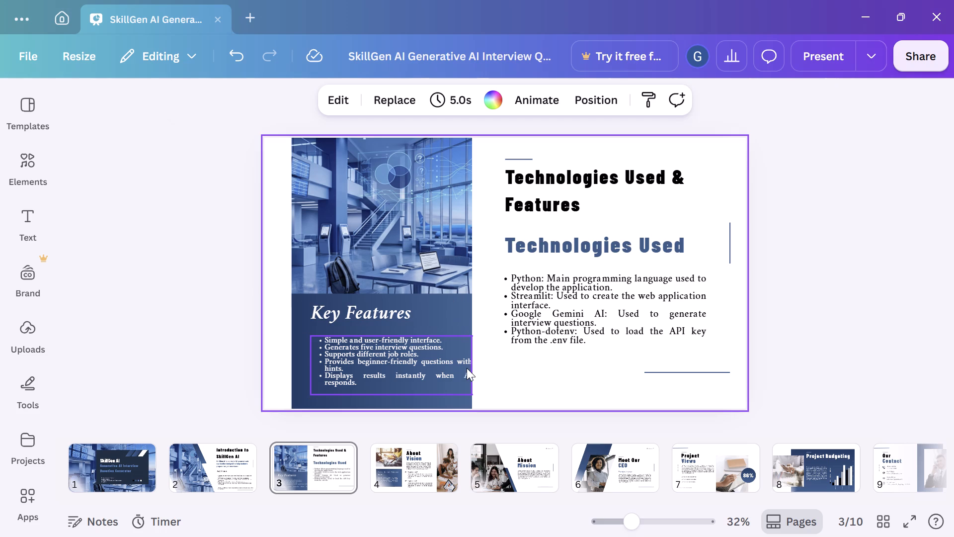
Scale the Key Features list down to font size 22.9 so its right edge sits inside the blue panel.
click(465, 368)
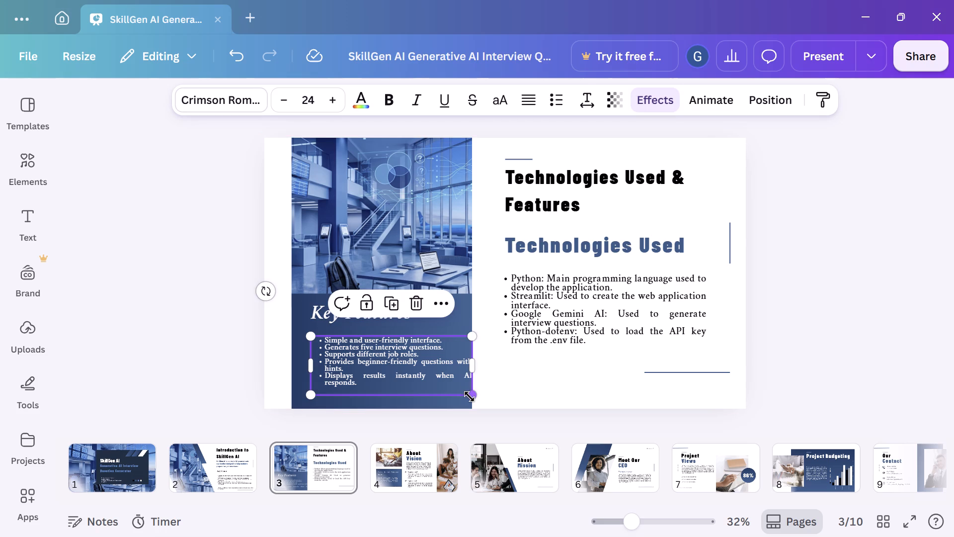
drag(469, 396, 463, 394)
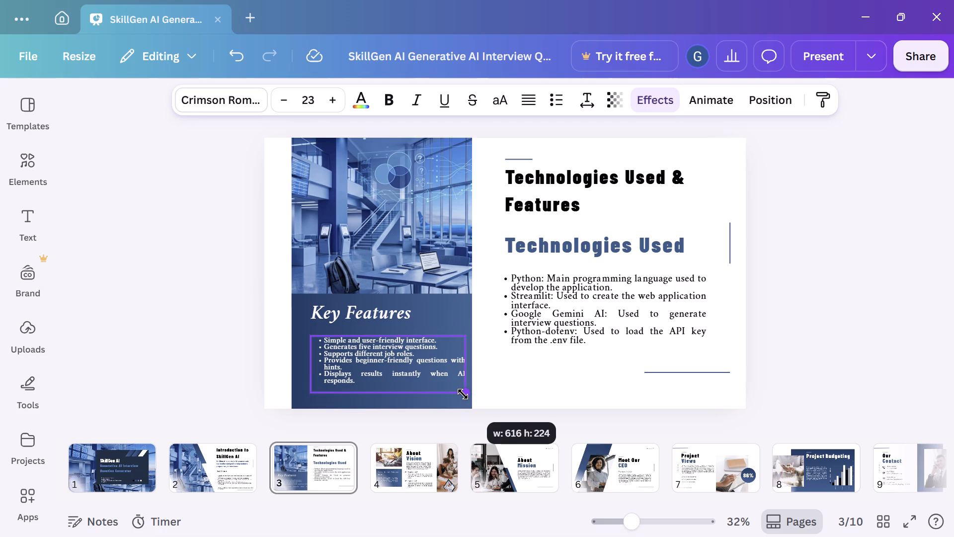
drag(463, 394, 462, 393)
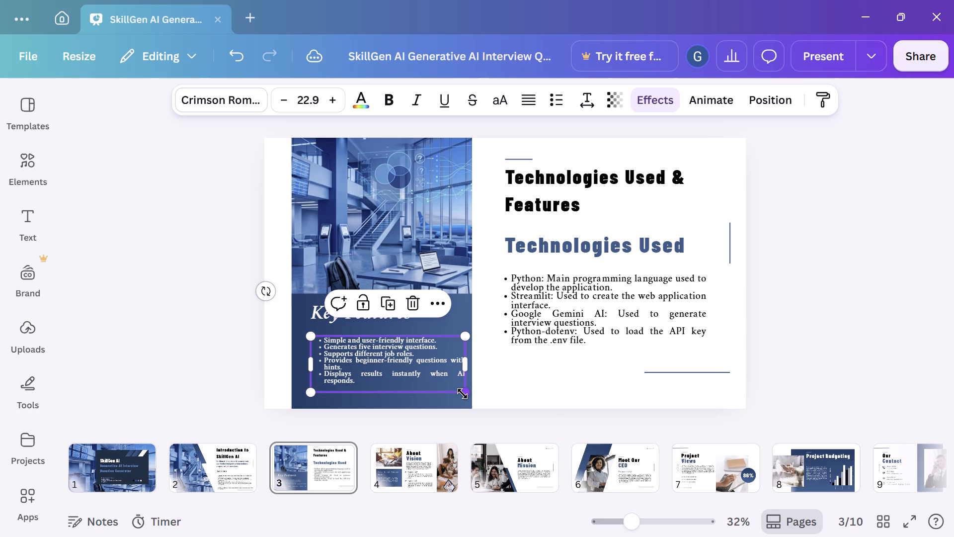
click(511, 400)
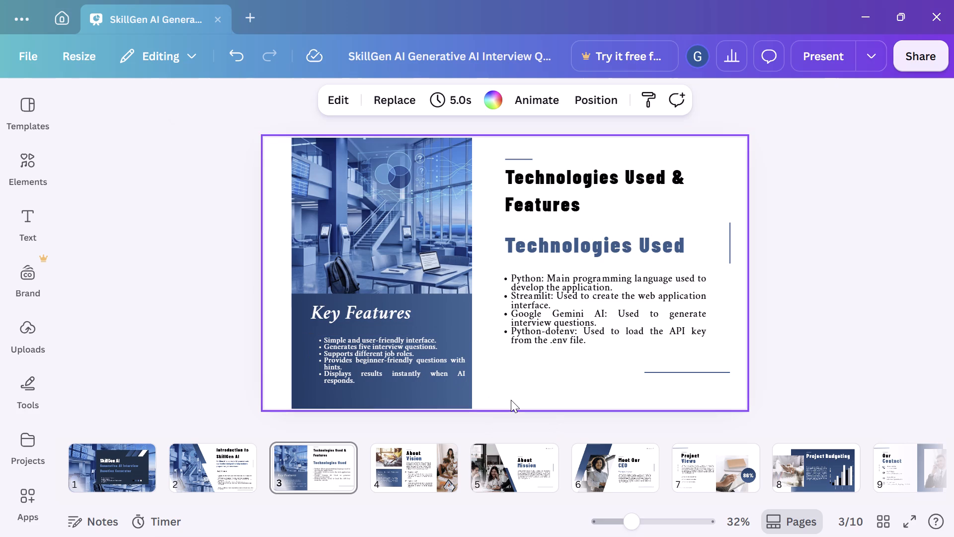
Try font size 24.9 on the last Key Features bullet, "Displays results instantly when AI responds.", and settle on 21.9.
click(374, 373)
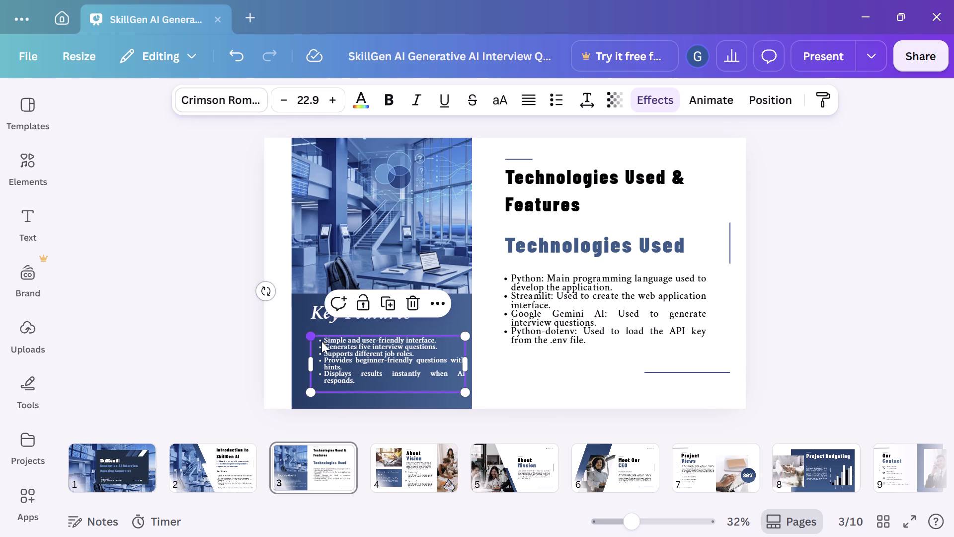
double_click(359, 381)
triple_click(358, 375)
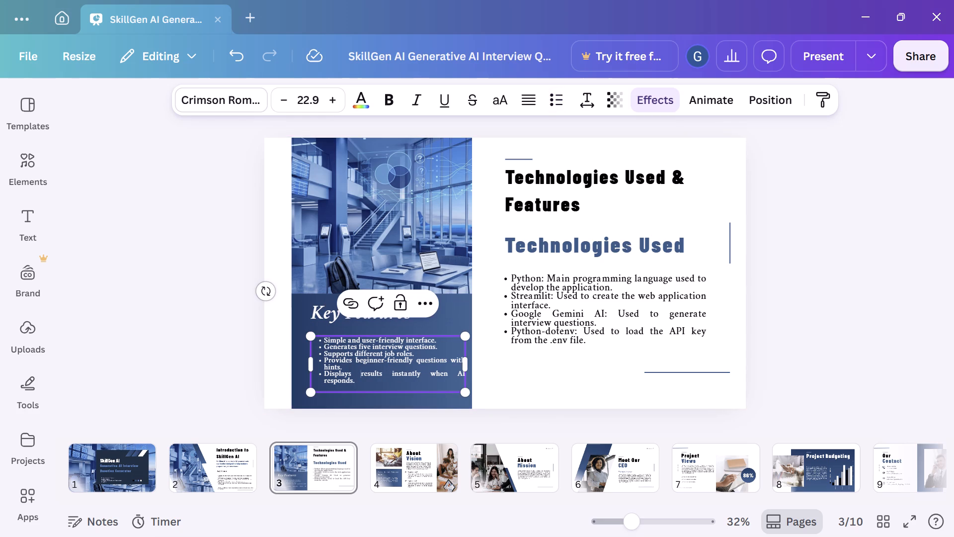
click(358, 375)
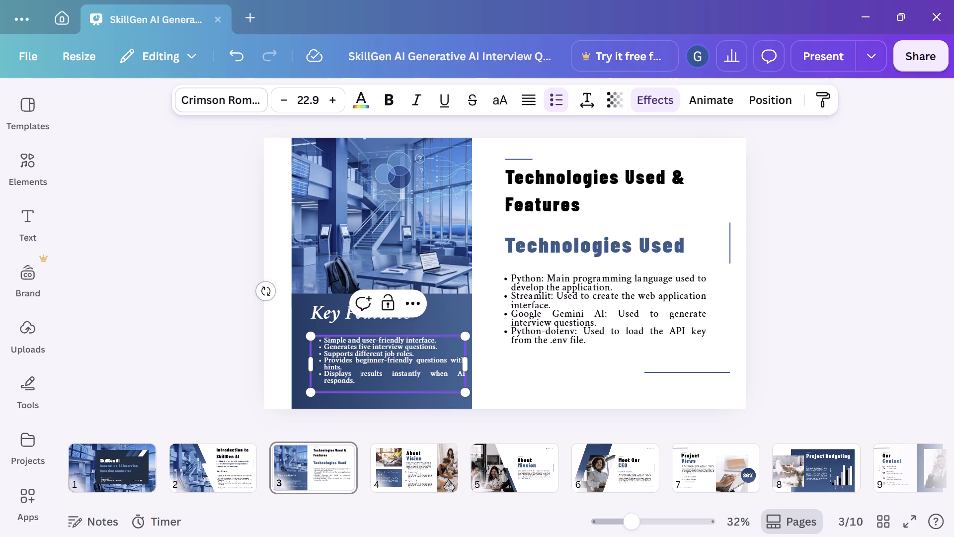
click(358, 375)
key(BackSpace)
key(space)
click(330, 104)
click(330, 104)
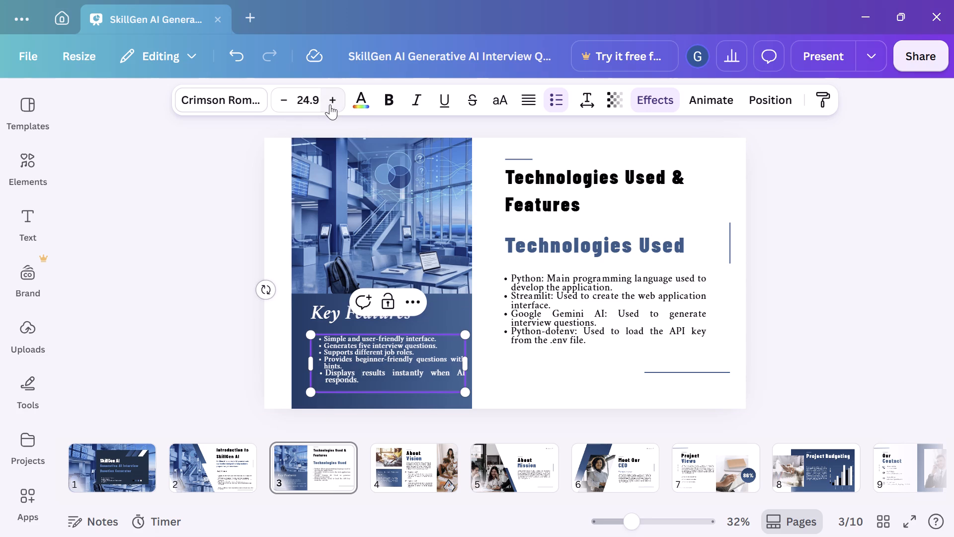
click(287, 104)
click(287, 104)
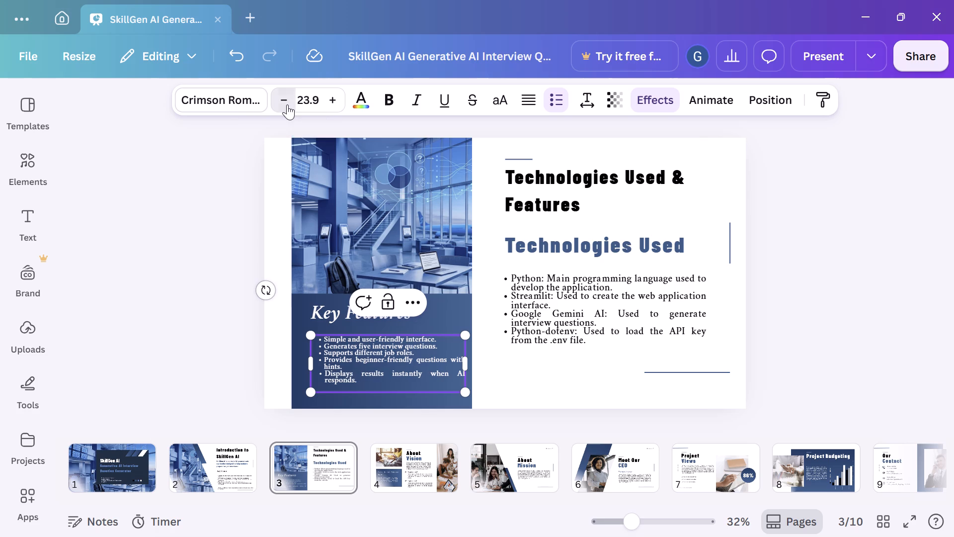
click(287, 104)
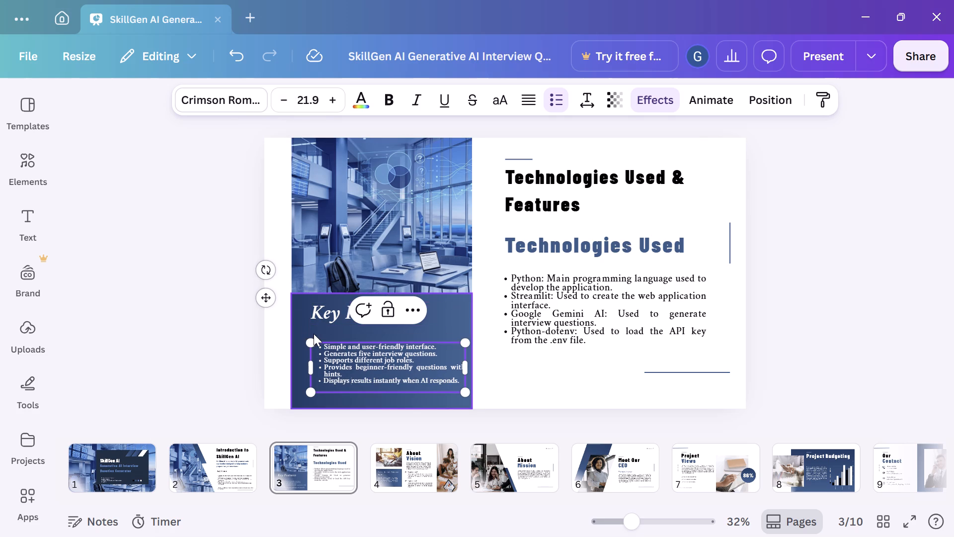
Scale the whole Key Features list up from its upper-left corner until the last bullet reaches font size 23.9.
drag(309, 343, 306, 329)
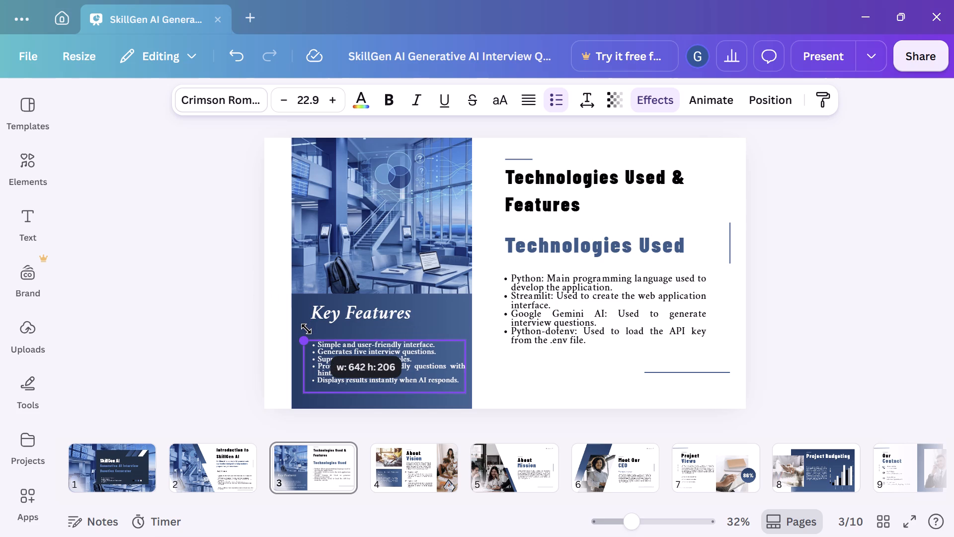
drag(306, 329, 305, 321)
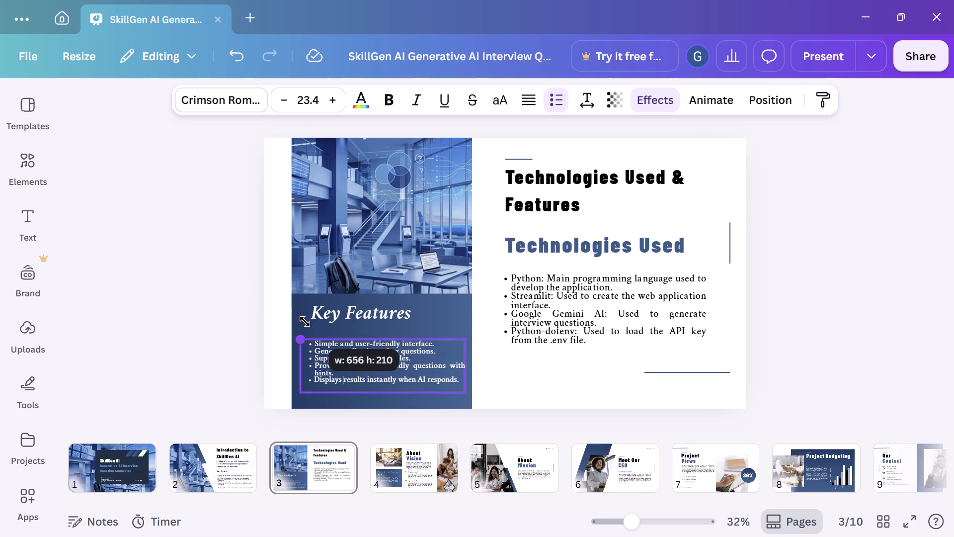
drag(305, 321, 303, 314)
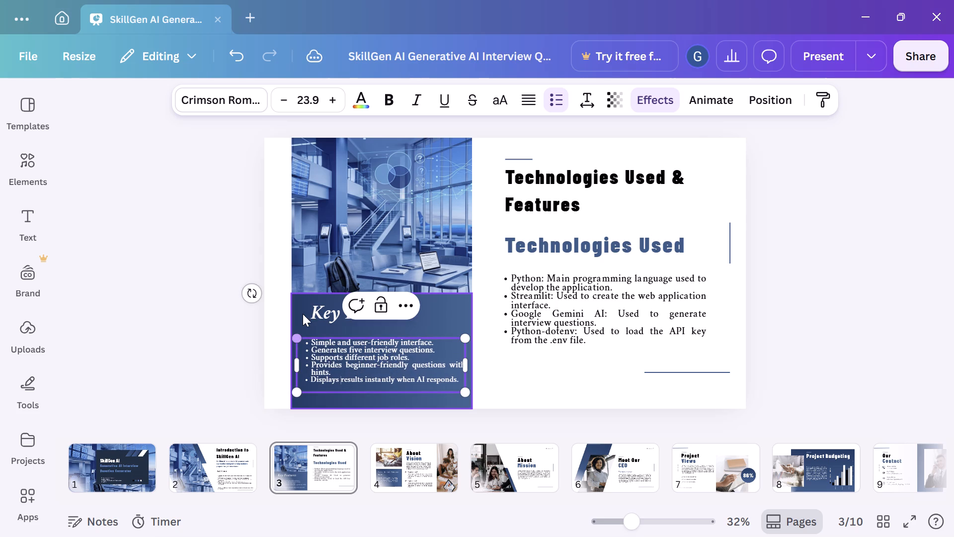
Move the Key Features heading slightly left within the blue panel, leaving a small gap above the bullet list.
click(312, 314)
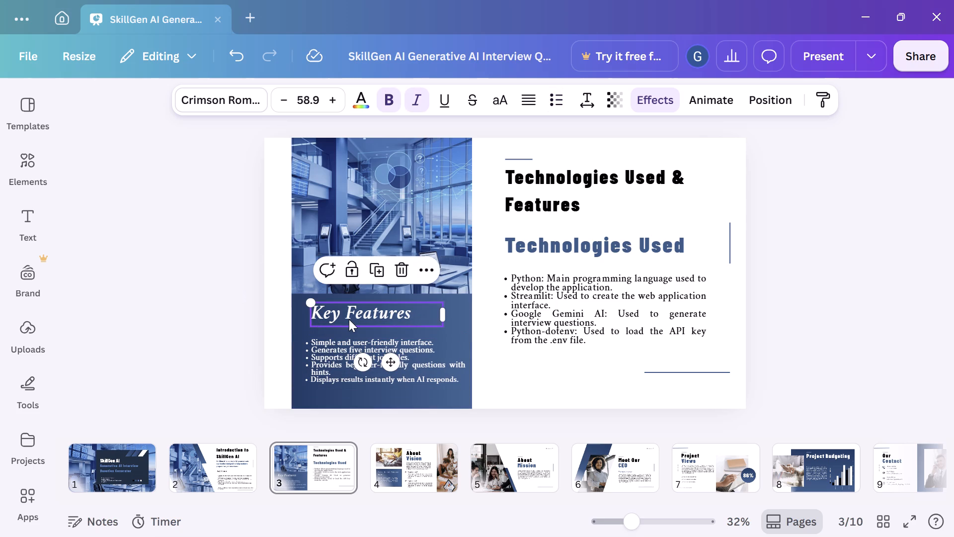
drag(349, 319, 342, 311)
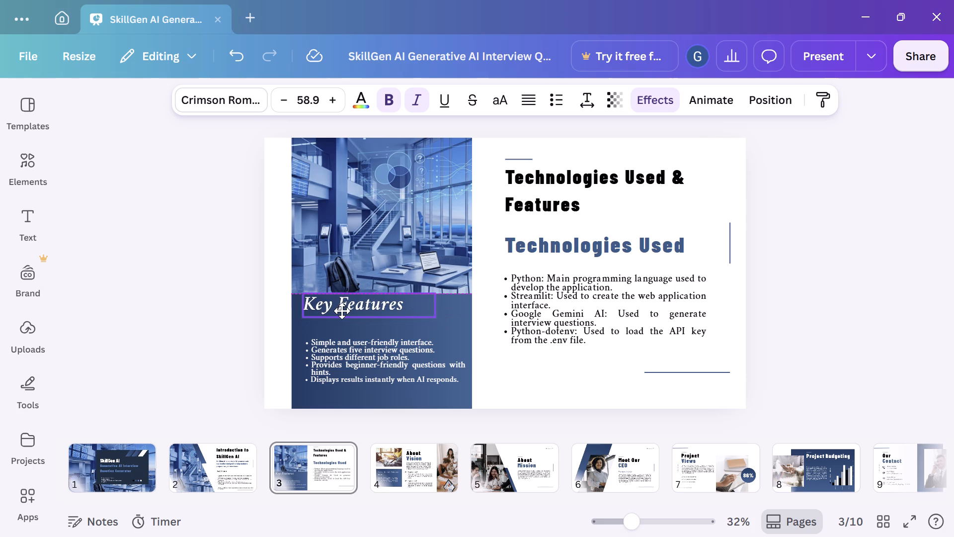
drag(342, 311, 343, 311)
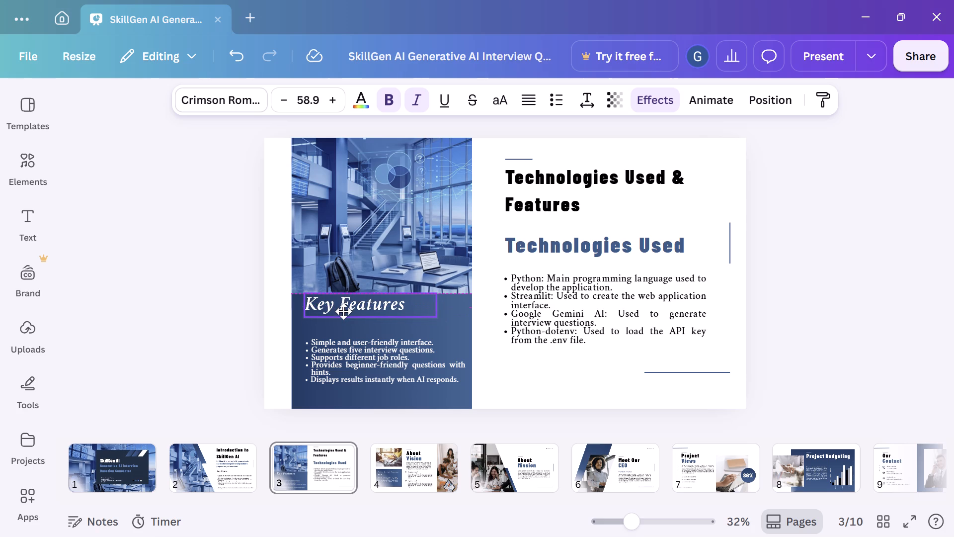
drag(343, 311, 345, 313)
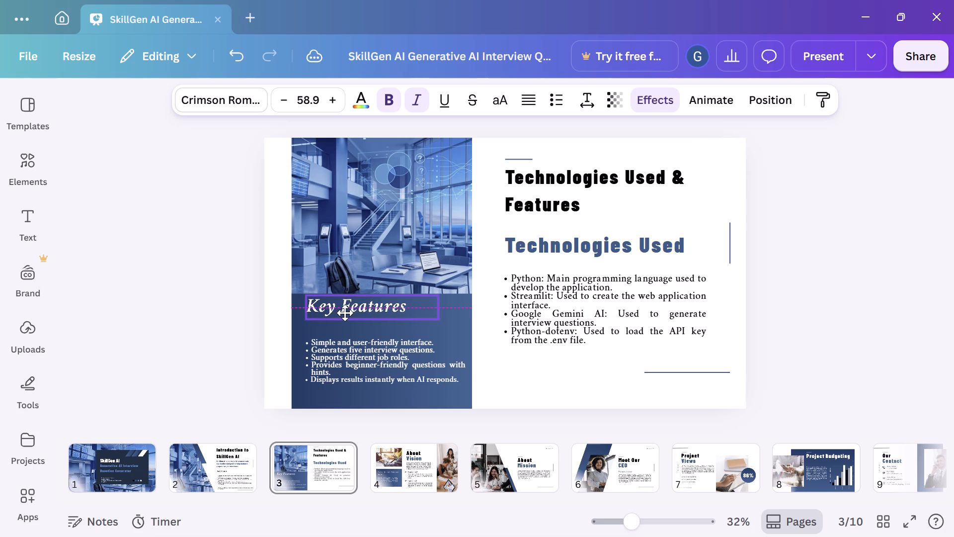
drag(345, 313, 346, 314)
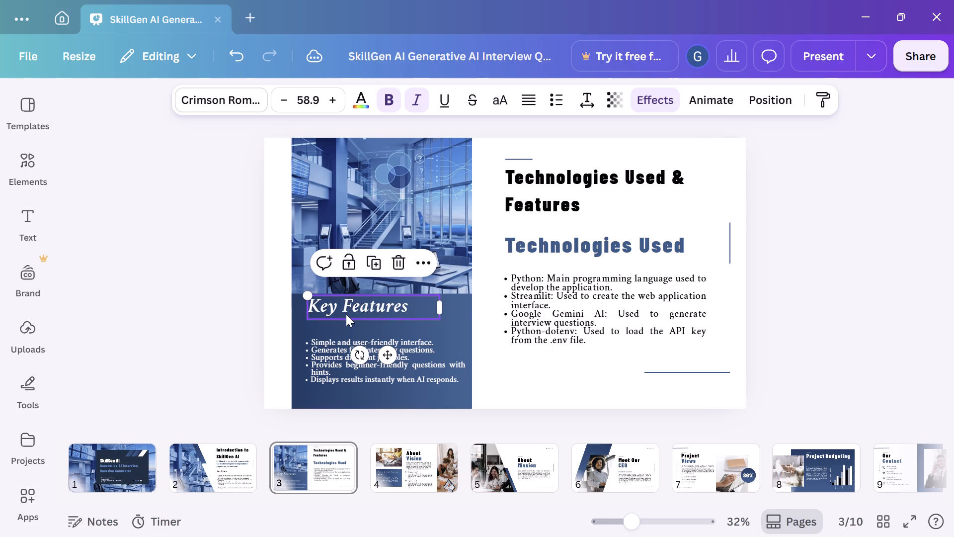
click(363, 310)
click(390, 357)
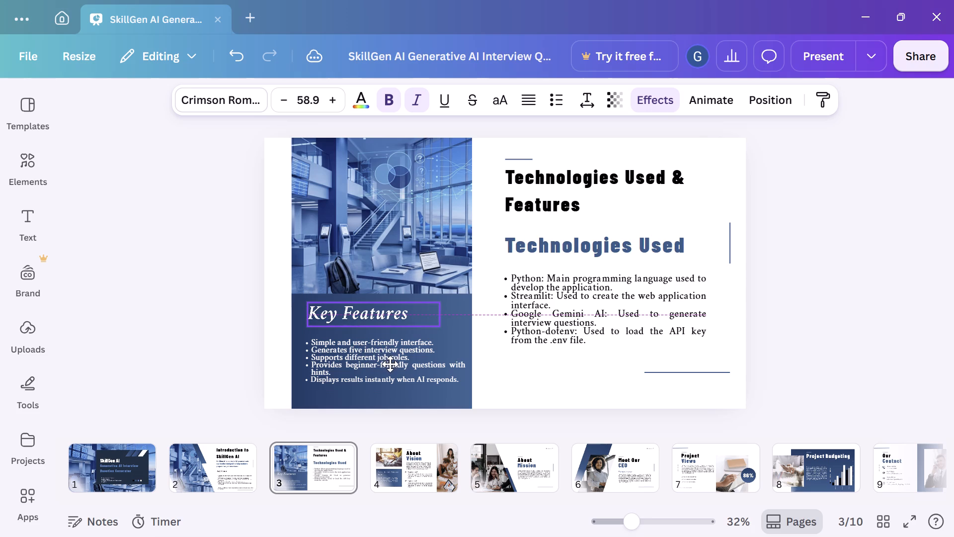
click(450, 340)
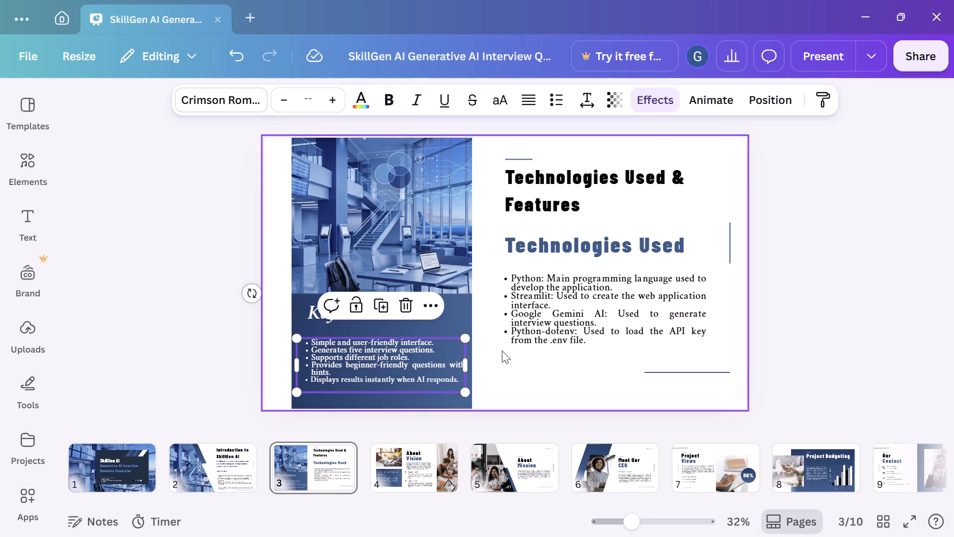
click(519, 357)
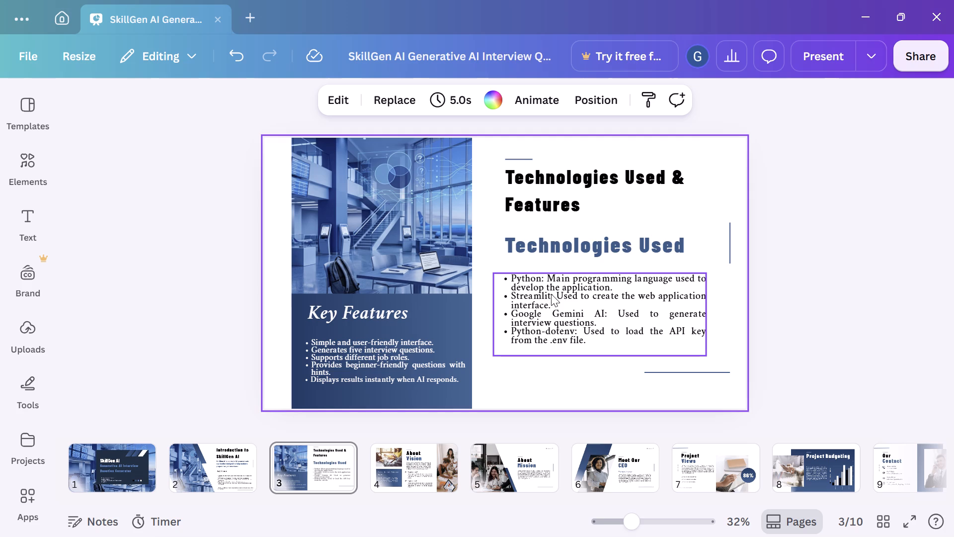
Insert an empty line after each of the first three bullets in the Technologies Used list.
click(620, 288)
triple_click(615, 288)
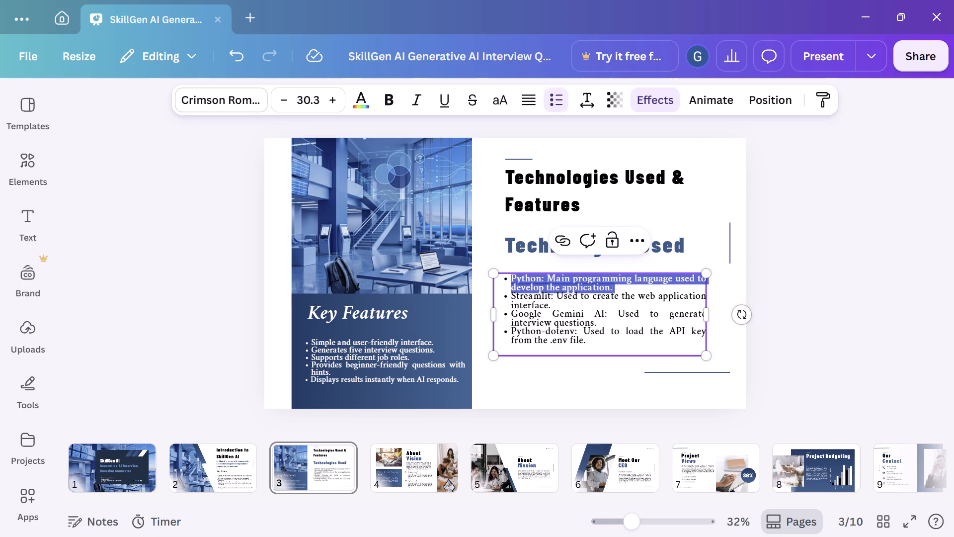
click(615, 288)
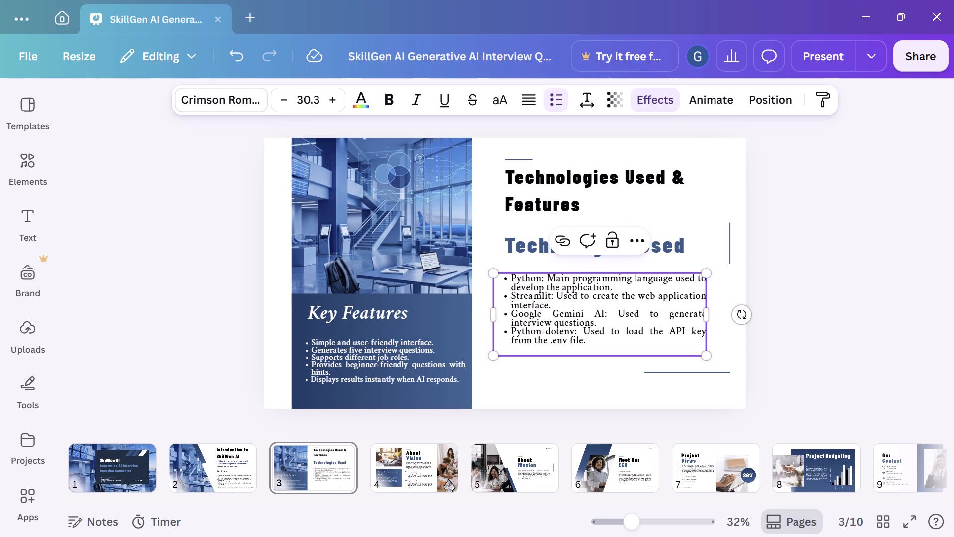
key(Return)
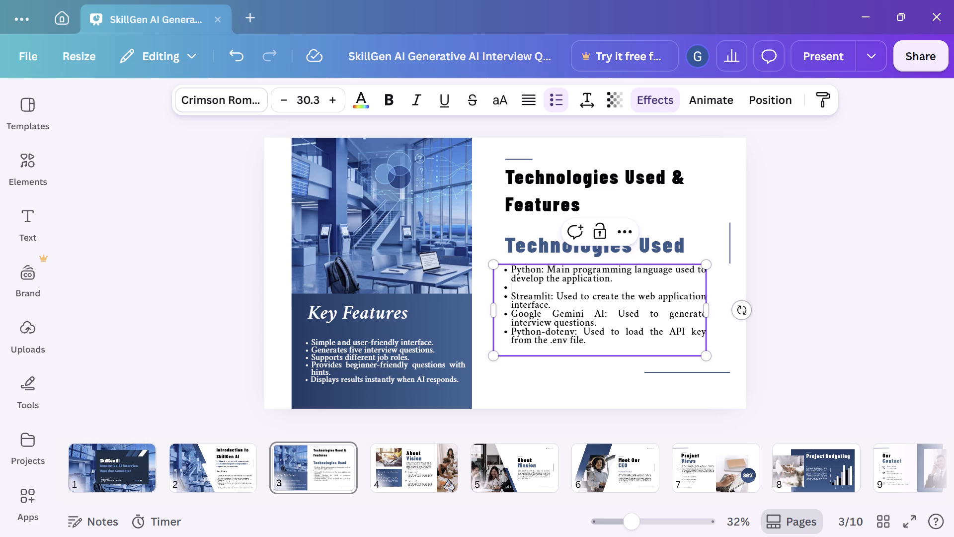
key(BackSpace)
key(BackSpace)
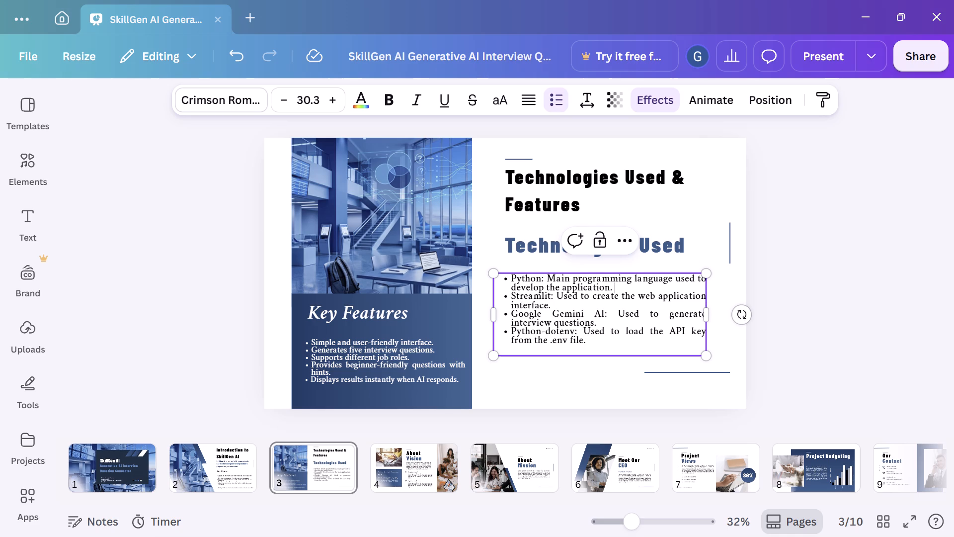
Insert a new line after the Python bullet, following "develop the application.", in the Technologies Used list.
click(619, 289)
key(Return)
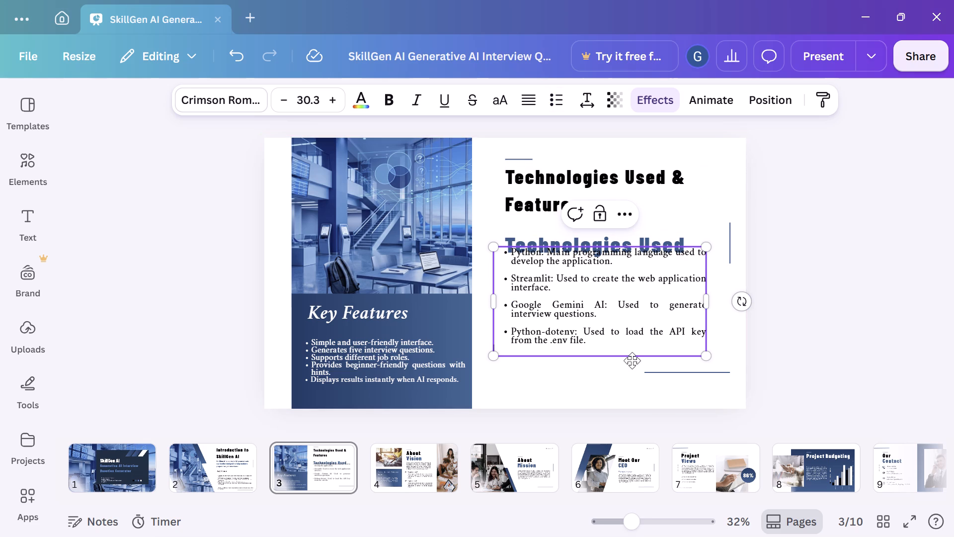
click(628, 352)
double_click(628, 352)
drag(628, 352, 632, 360)
drag(628, 360, 630, 374)
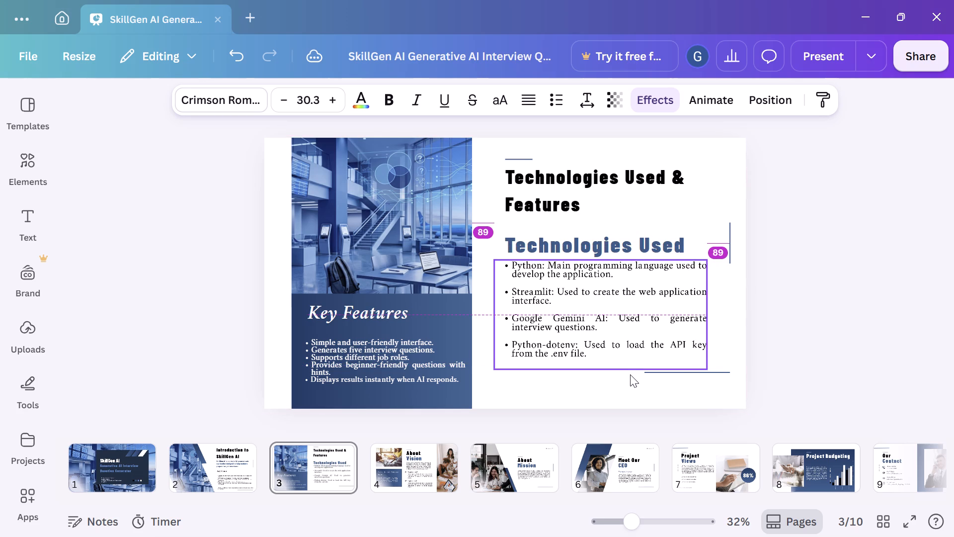
drag(630, 374, 632, 380)
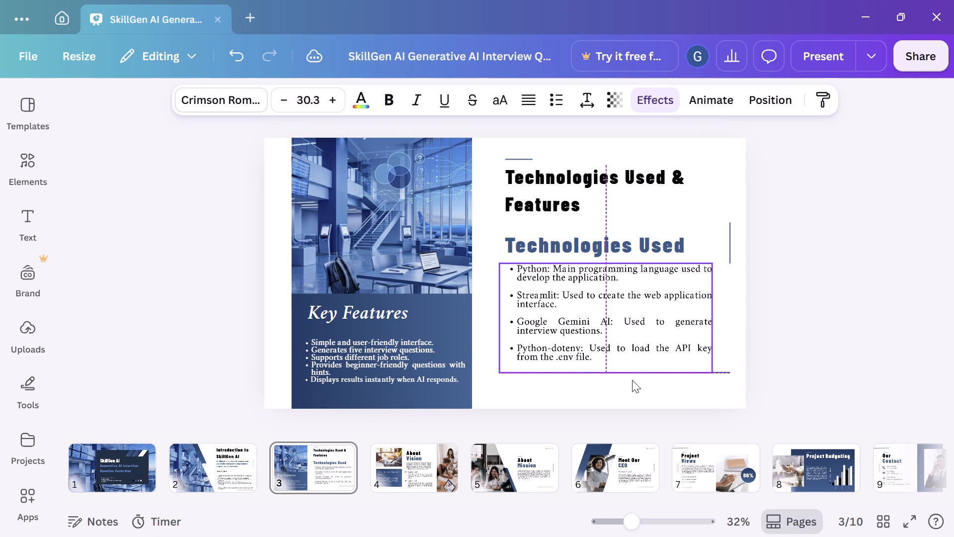
drag(632, 380, 632, 379)
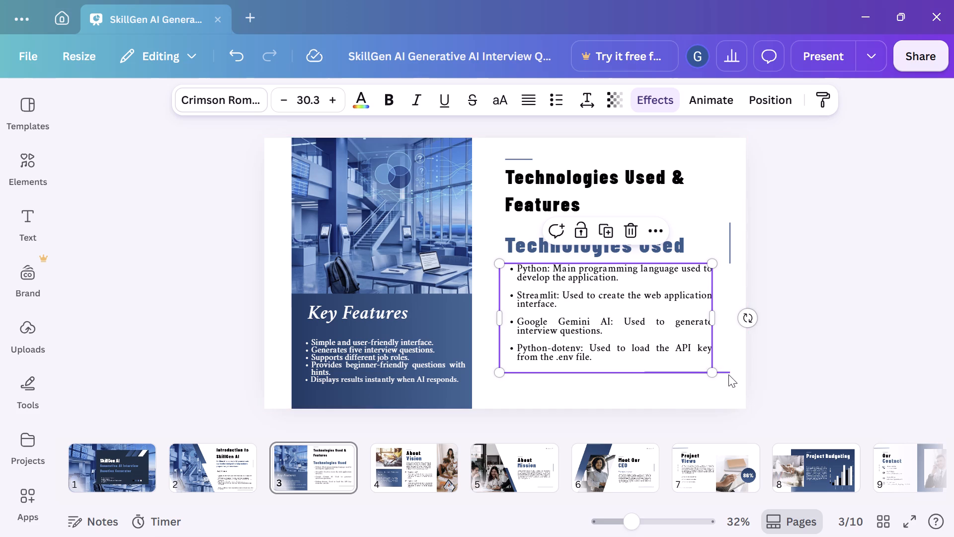
Move the thin horizontal line below the Technologies Used list slightly down, keeping its horizontal alignment and leaving a gap beneath the list.
click(728, 374)
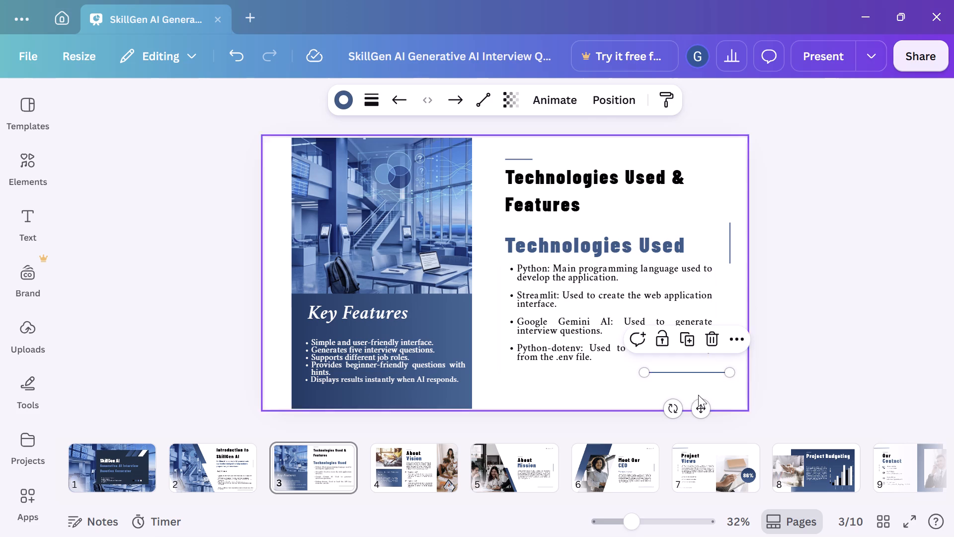
drag(703, 404, 703, 413)
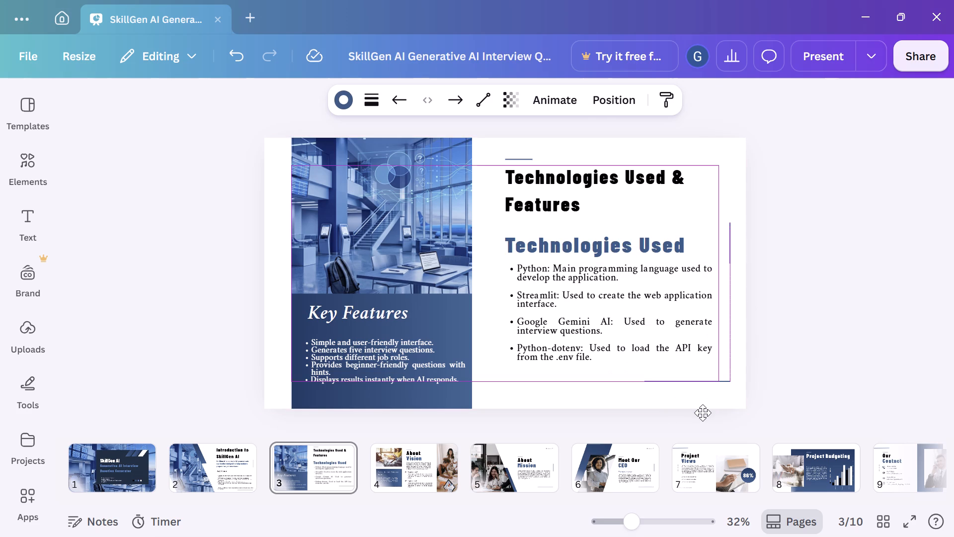
drag(703, 413, 703, 415)
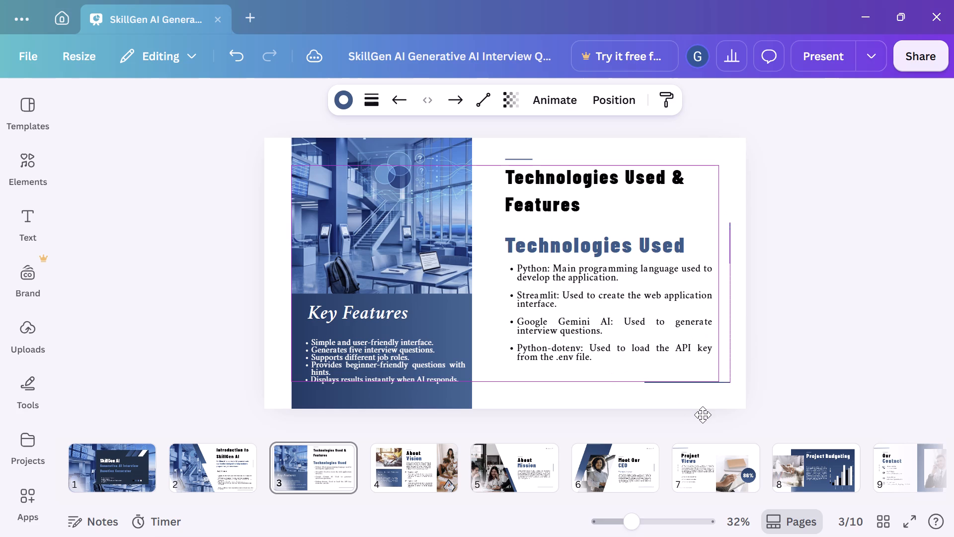
drag(703, 415, 703, 416)
click(817, 362)
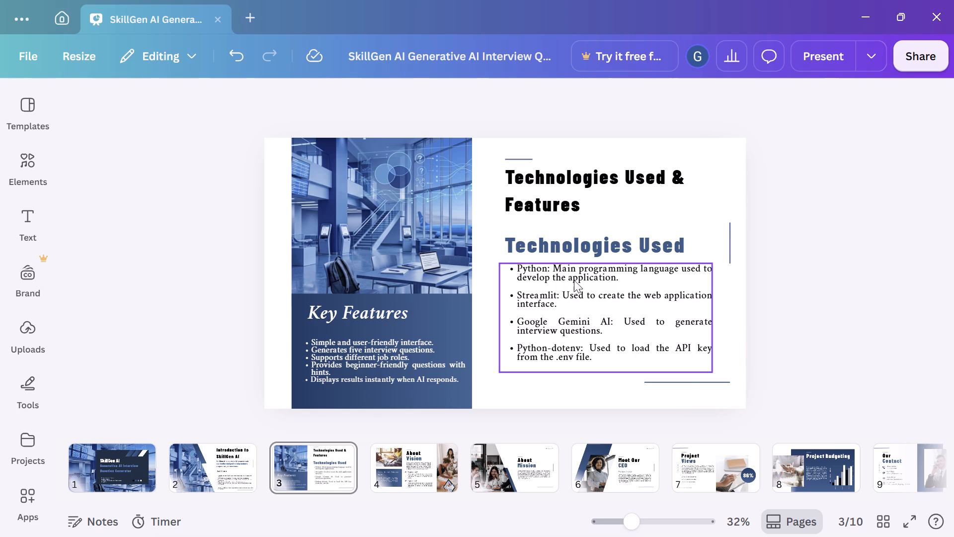
Move the blue Technologies Used heading slightly up, leaving a small gap above the bullet list.
drag(574, 243, 573, 232)
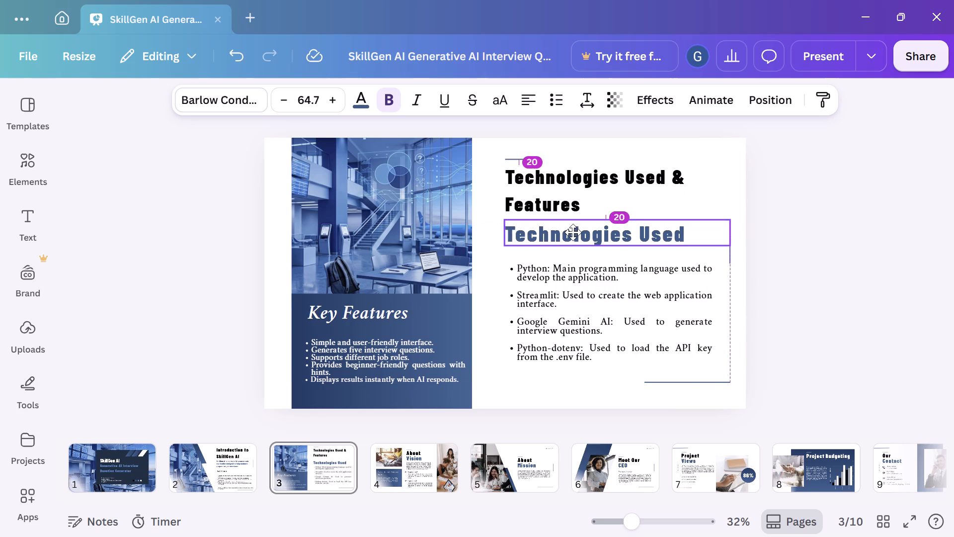
drag(573, 232, 574, 237)
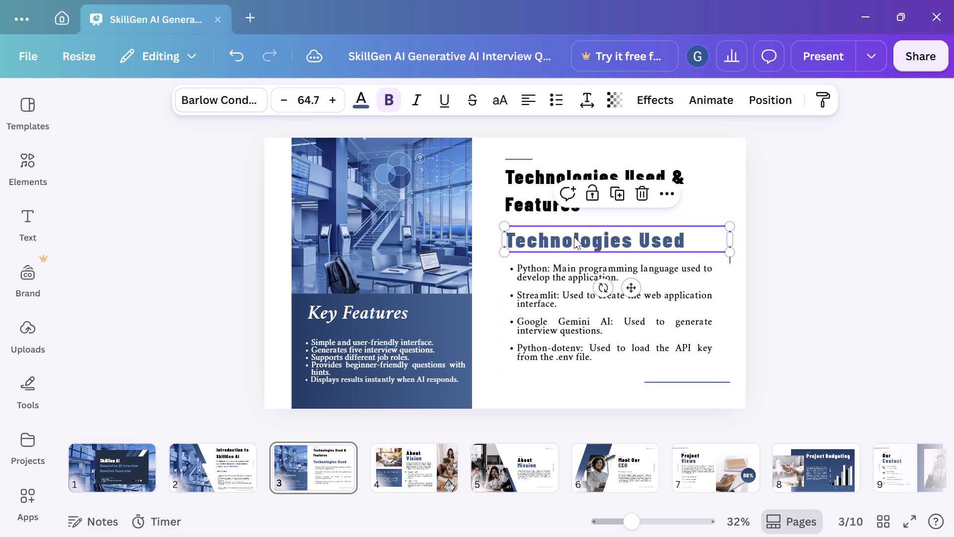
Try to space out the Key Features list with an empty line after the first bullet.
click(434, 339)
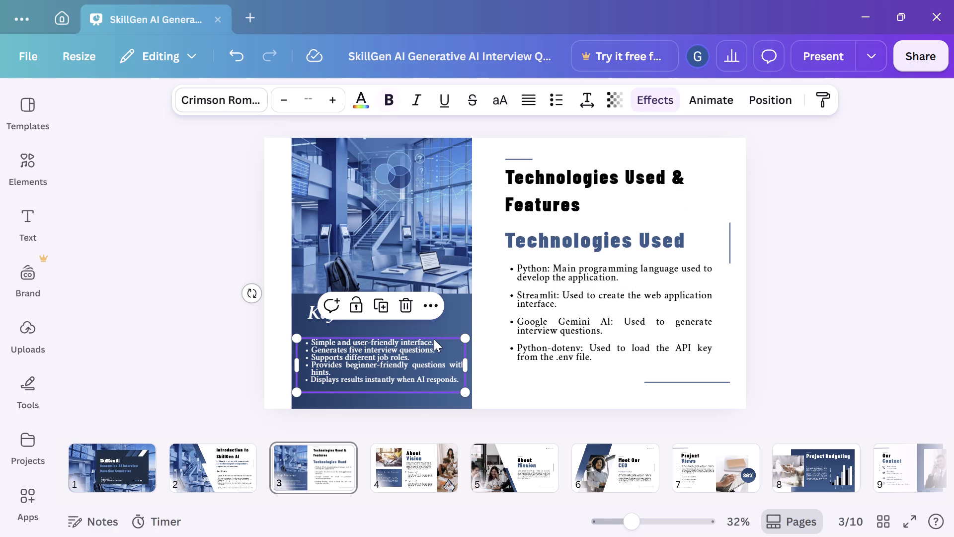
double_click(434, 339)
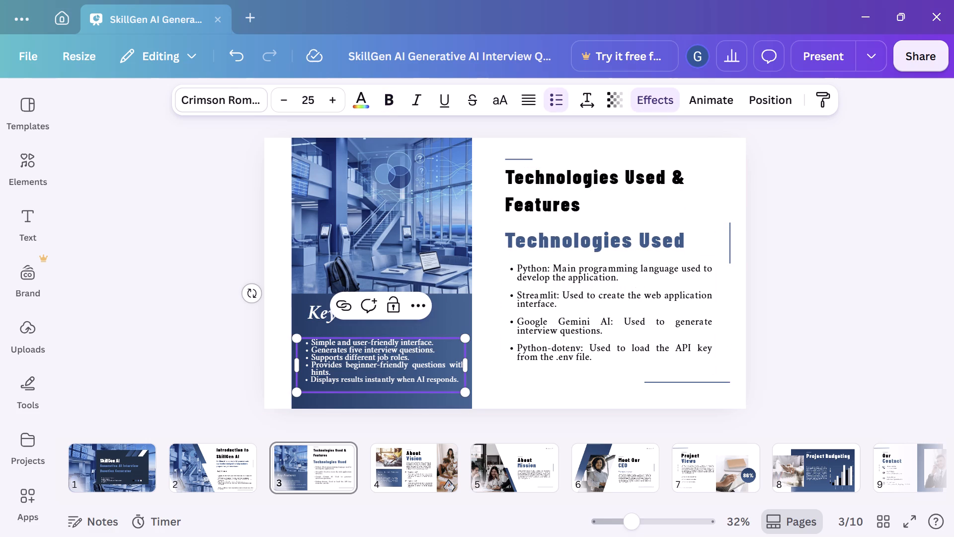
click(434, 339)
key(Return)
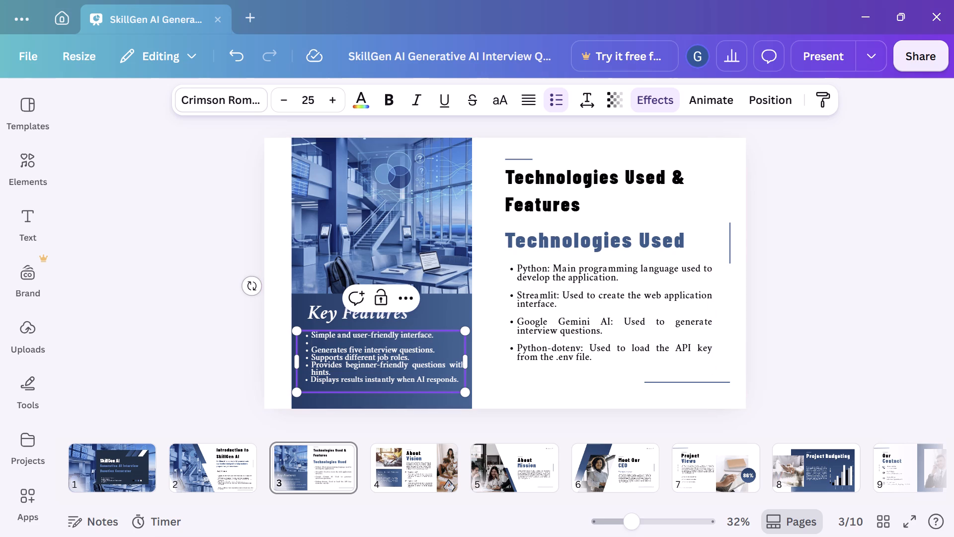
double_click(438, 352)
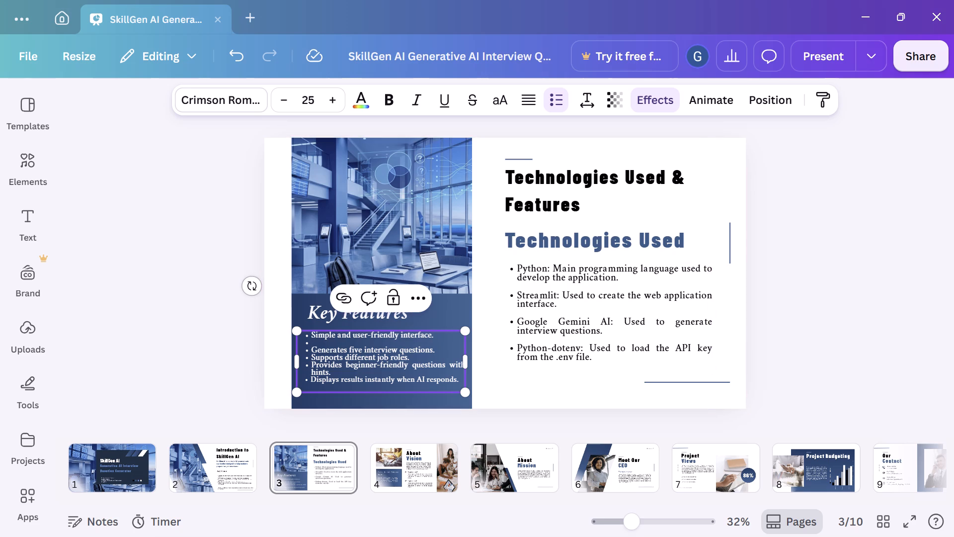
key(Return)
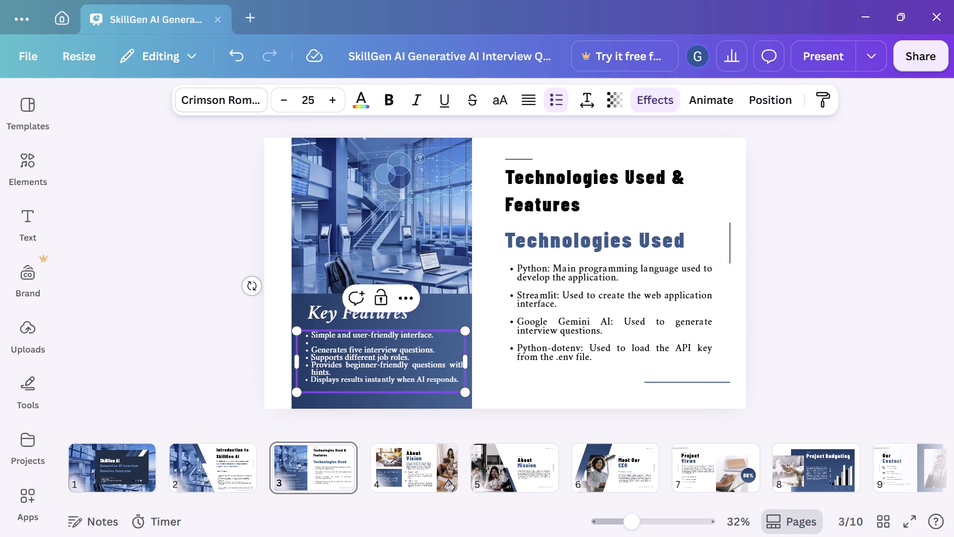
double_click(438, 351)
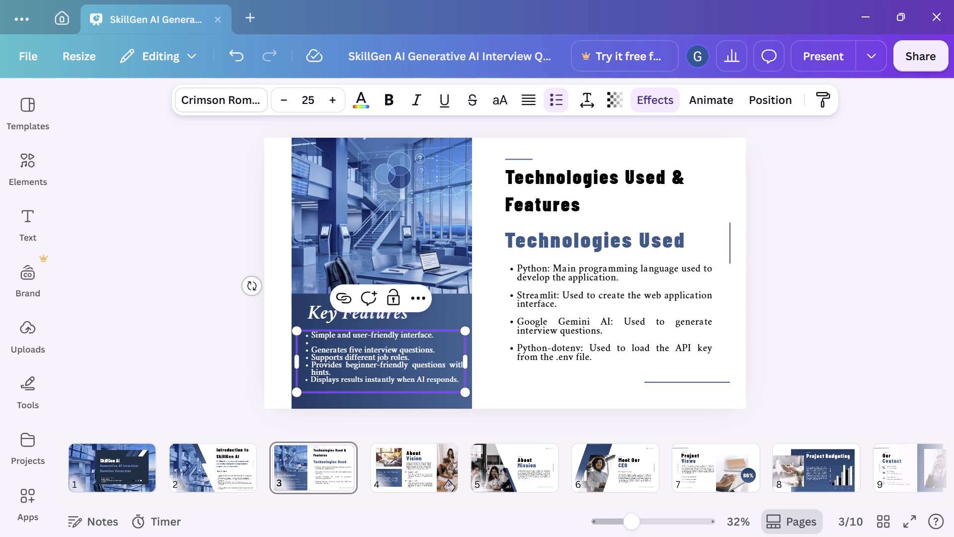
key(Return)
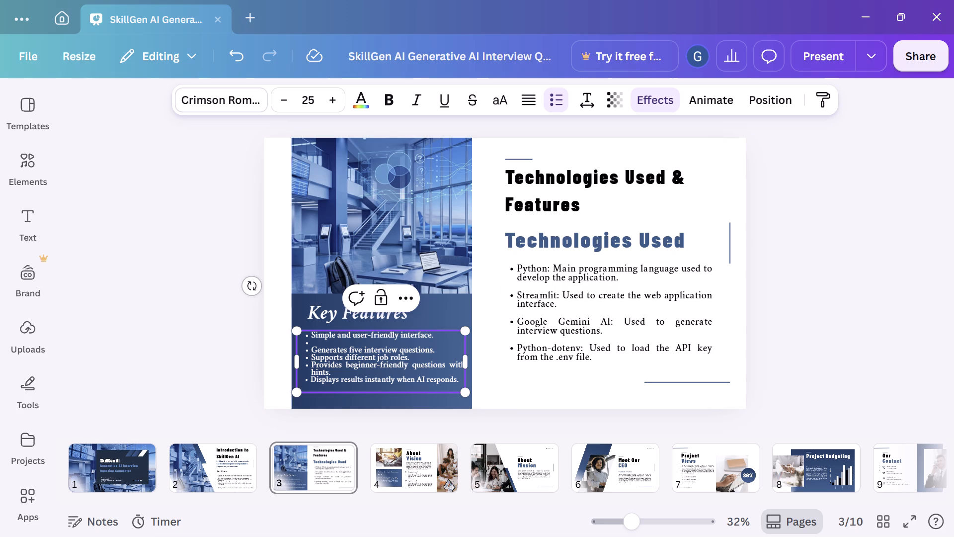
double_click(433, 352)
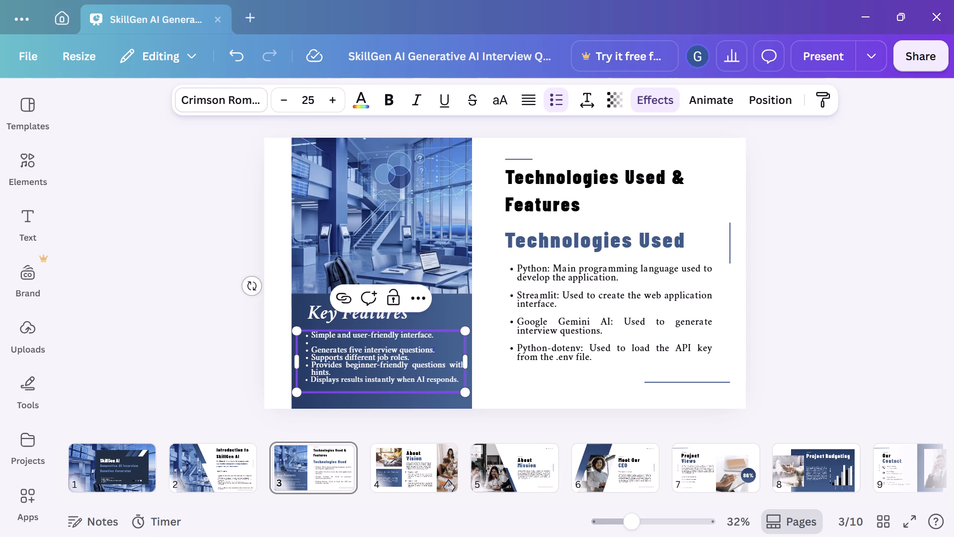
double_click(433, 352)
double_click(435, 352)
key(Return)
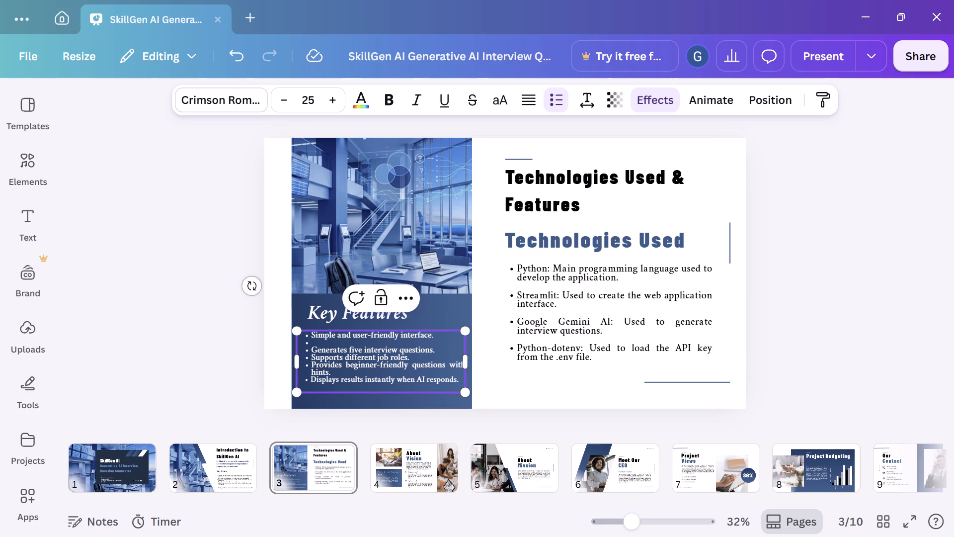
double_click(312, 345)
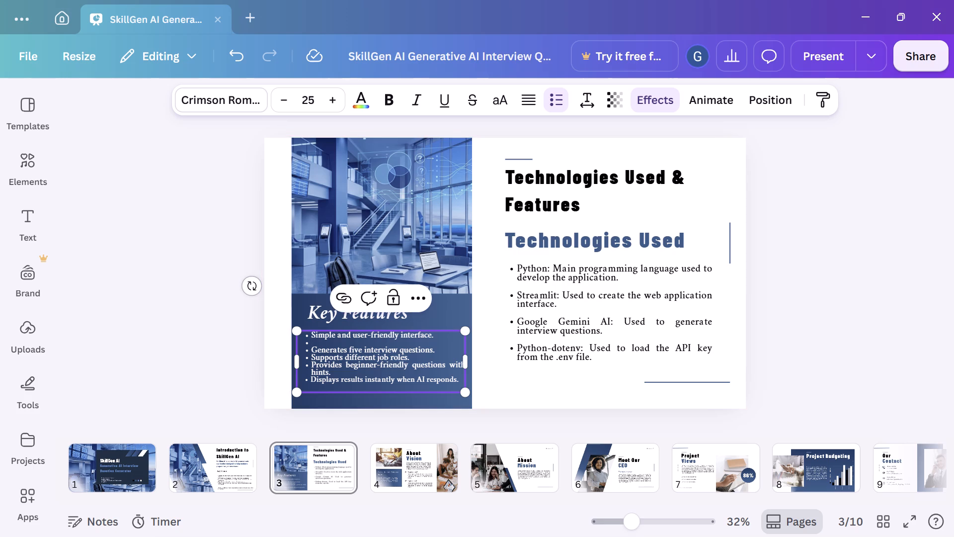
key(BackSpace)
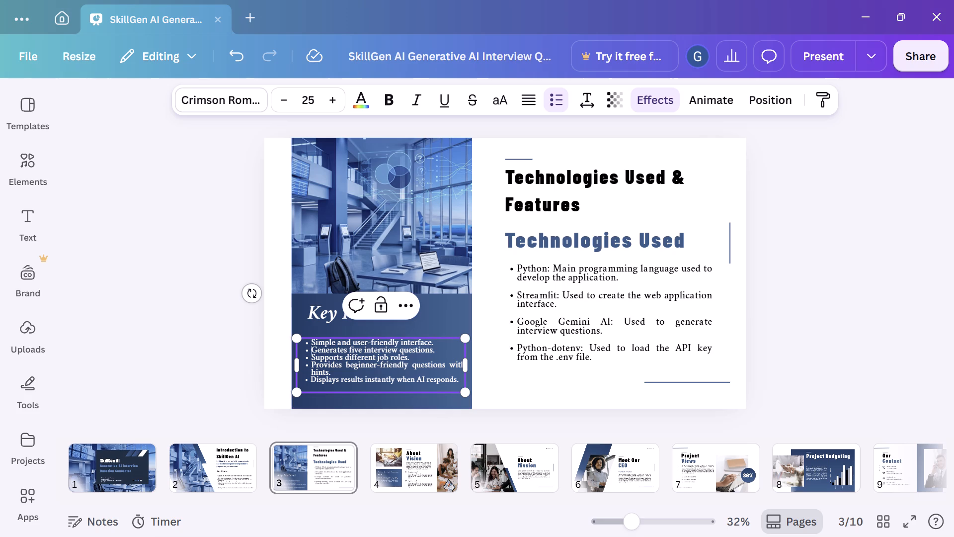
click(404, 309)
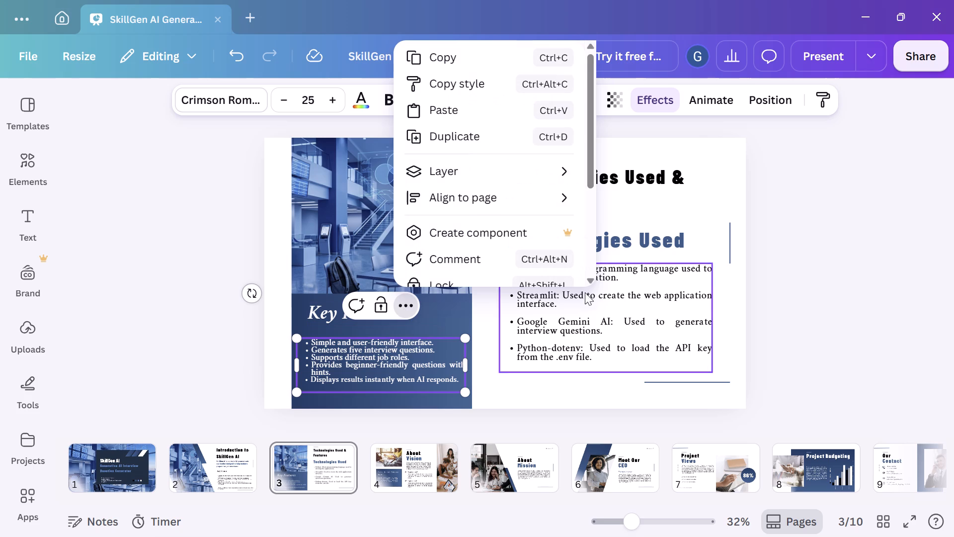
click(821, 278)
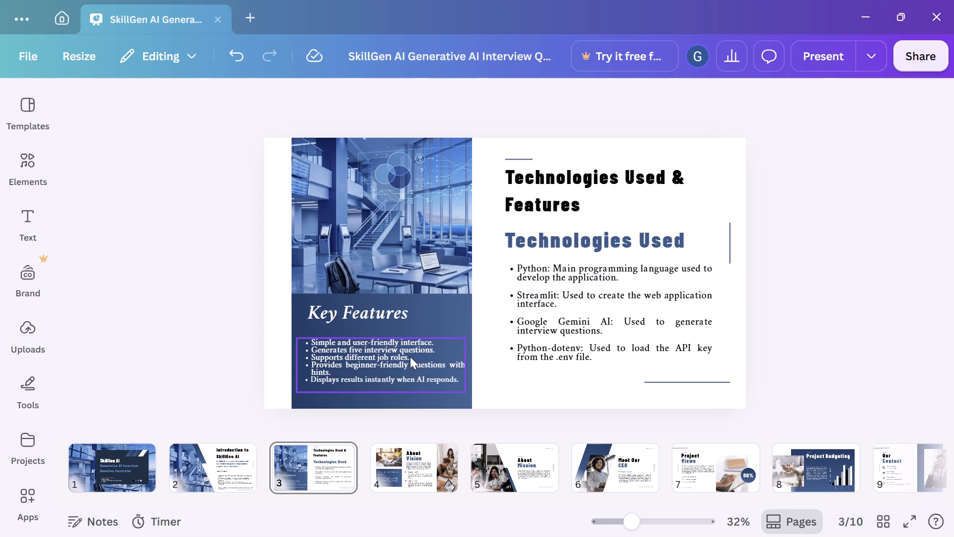
Review the finished slides and the remaining template pages, including About Vision, About Mission, Meet Our CEO, Project Views and Project Budgeting.
click(238, 458)
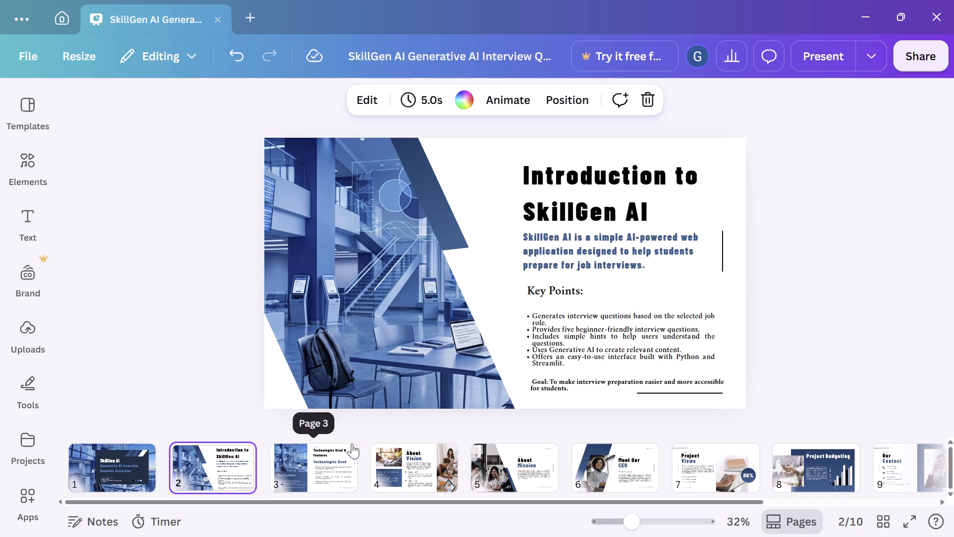
click(290, 465)
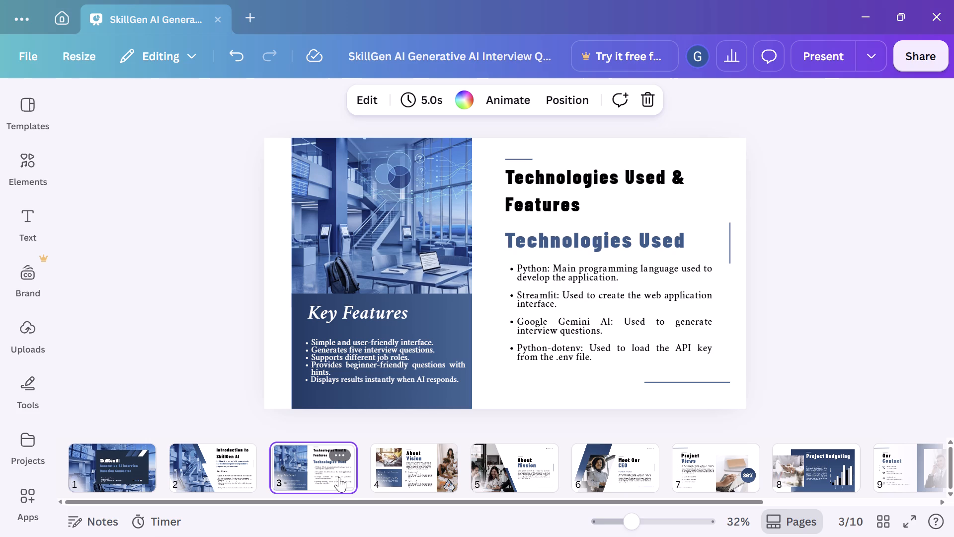
click(409, 482)
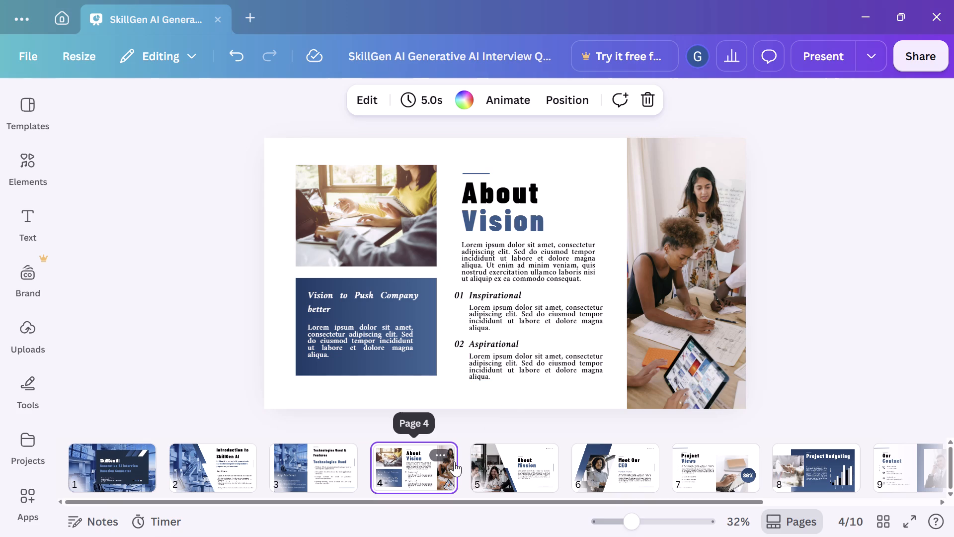
click(488, 462)
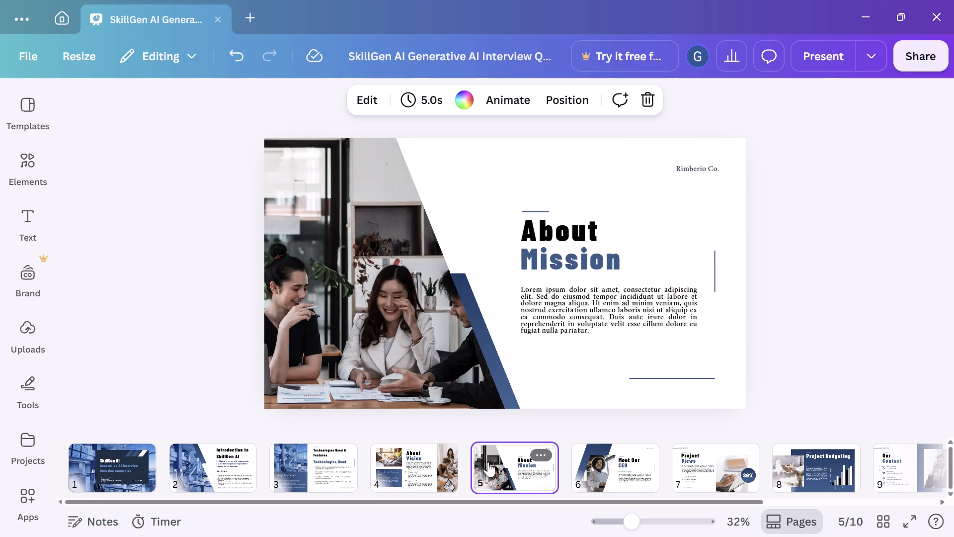
click(641, 465)
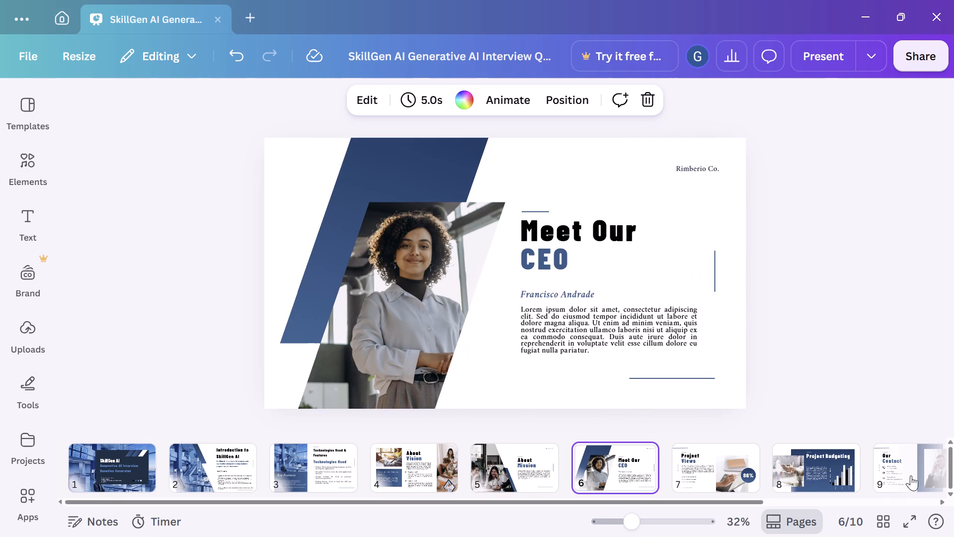
scroll(898, 470, left, 5)
click(801, 488)
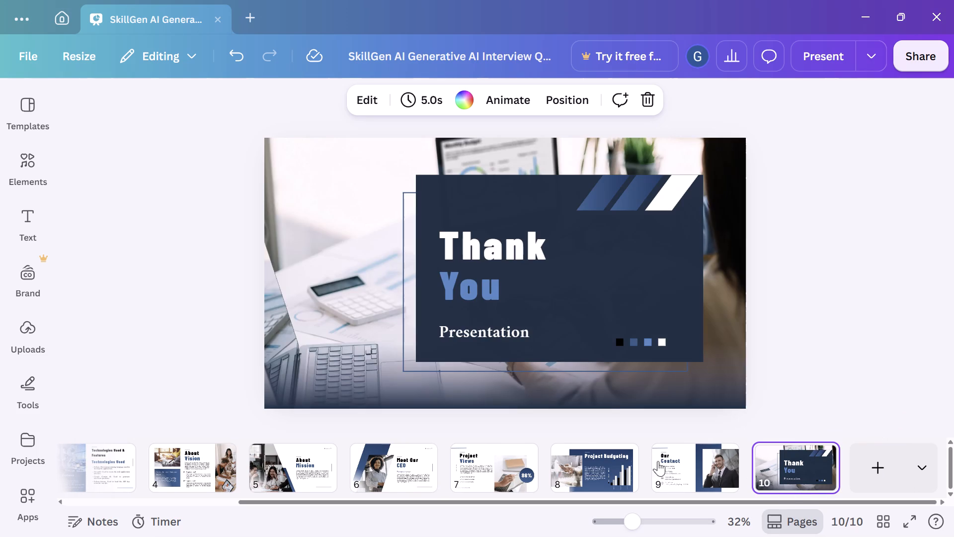
scroll(580, 473, right, 2)
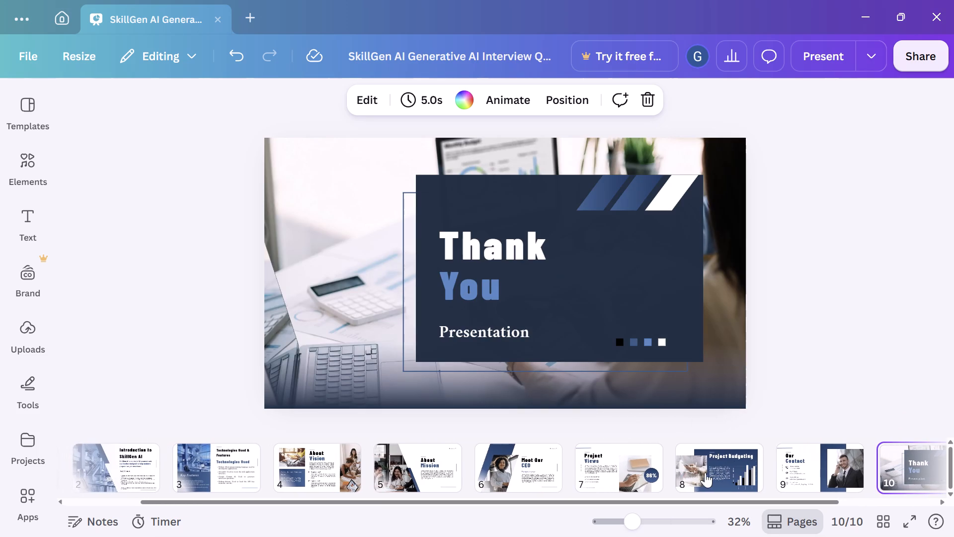
click(719, 472)
scroll(607, 473, right, 1)
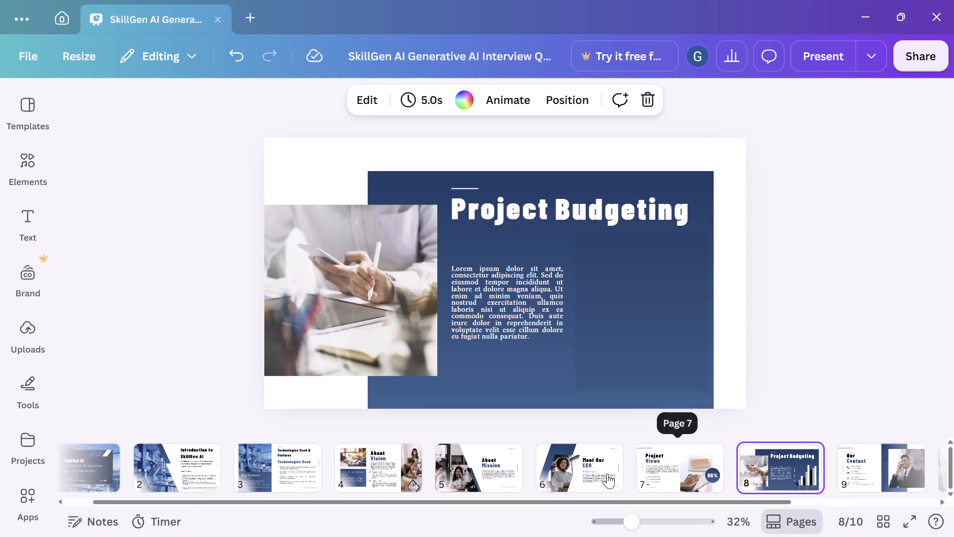
click(597, 475)
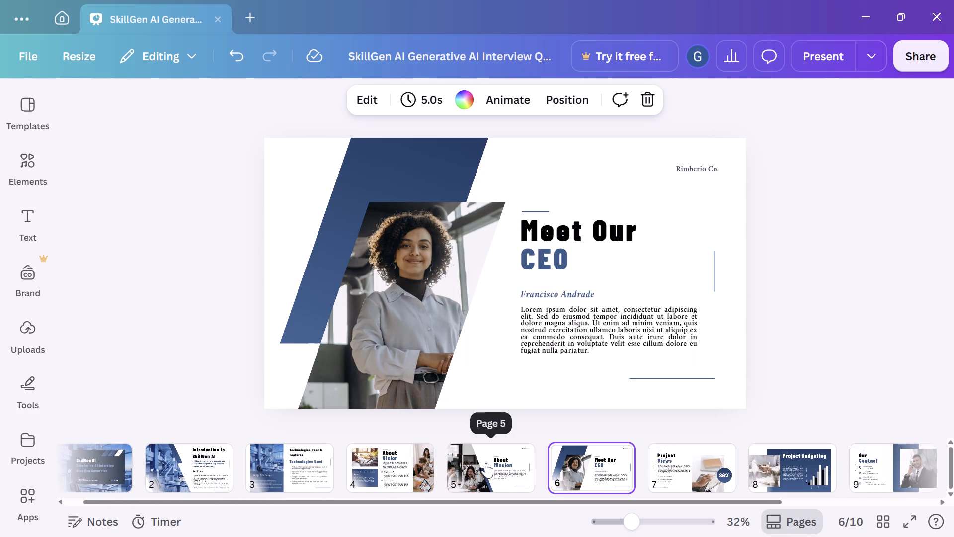
click(666, 475)
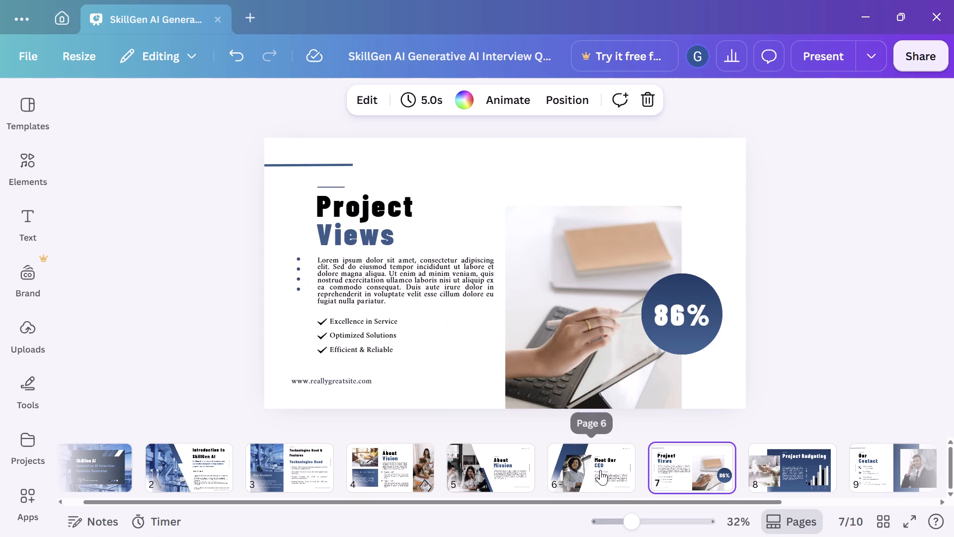
click(600, 470)
click(491, 465)
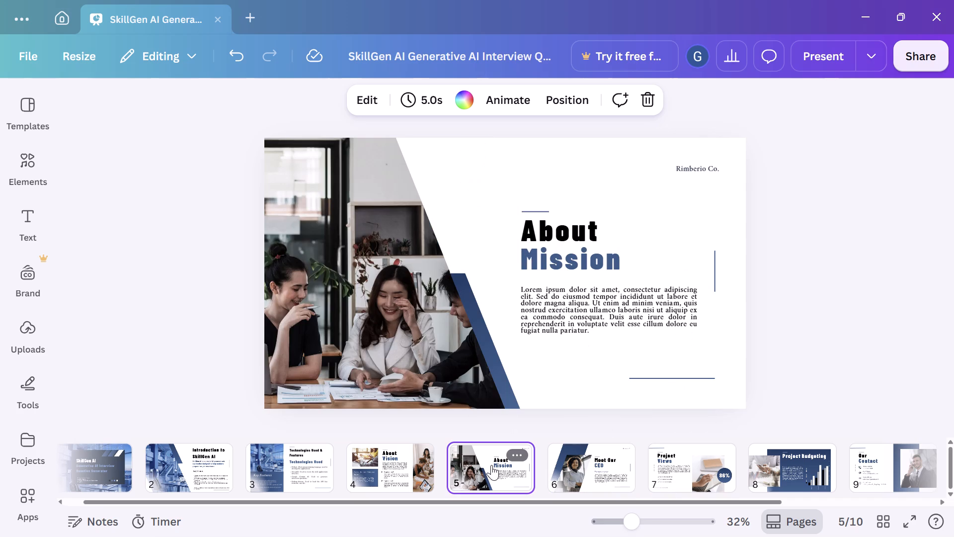
click(704, 459)
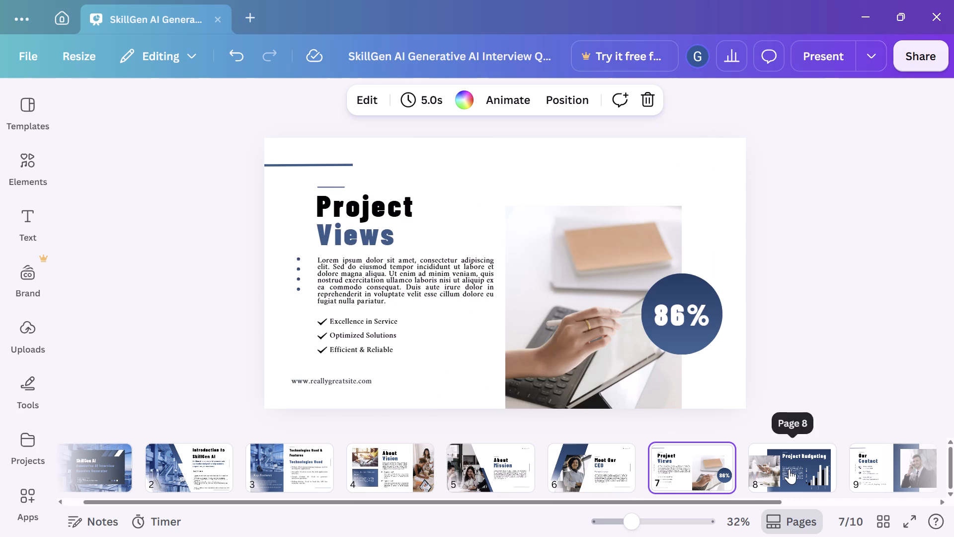
click(789, 469)
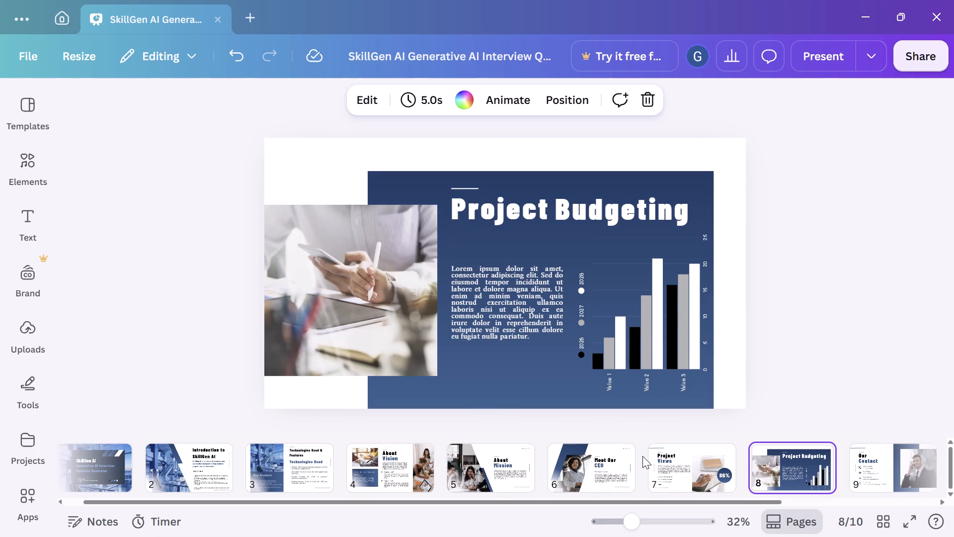
click(422, 470)
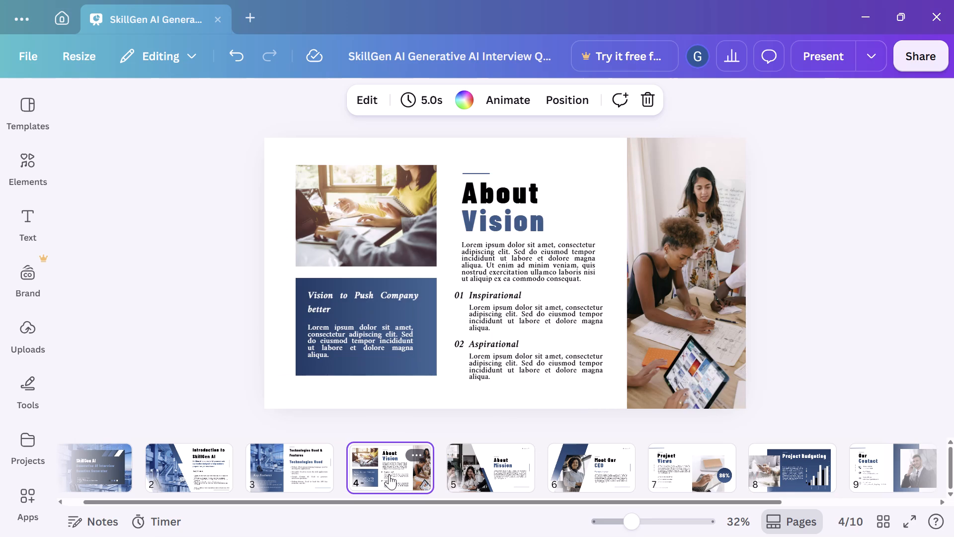
scroll(389, 474, right, 1)
click(286, 473)
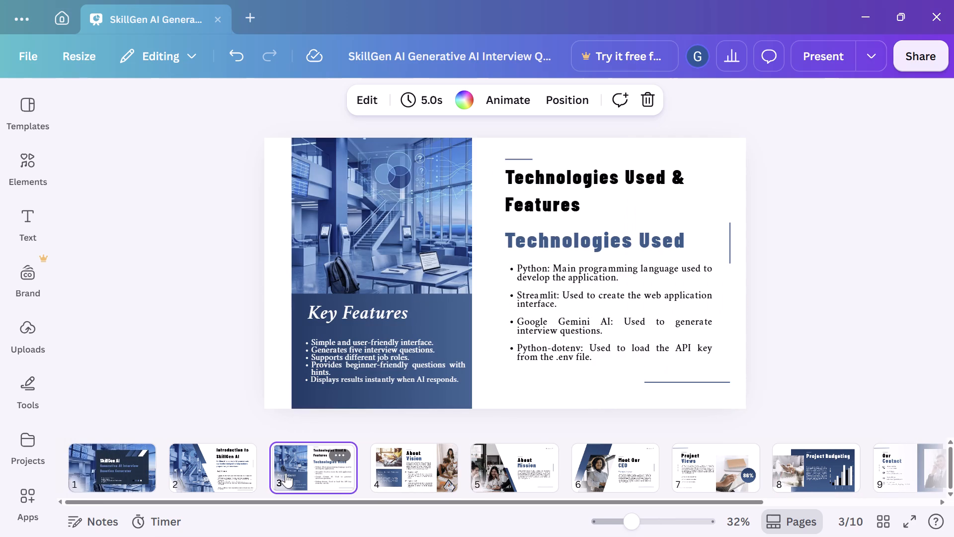
Delete the About Vision page that follows the Technologies Used & Features slide.
click(407, 484)
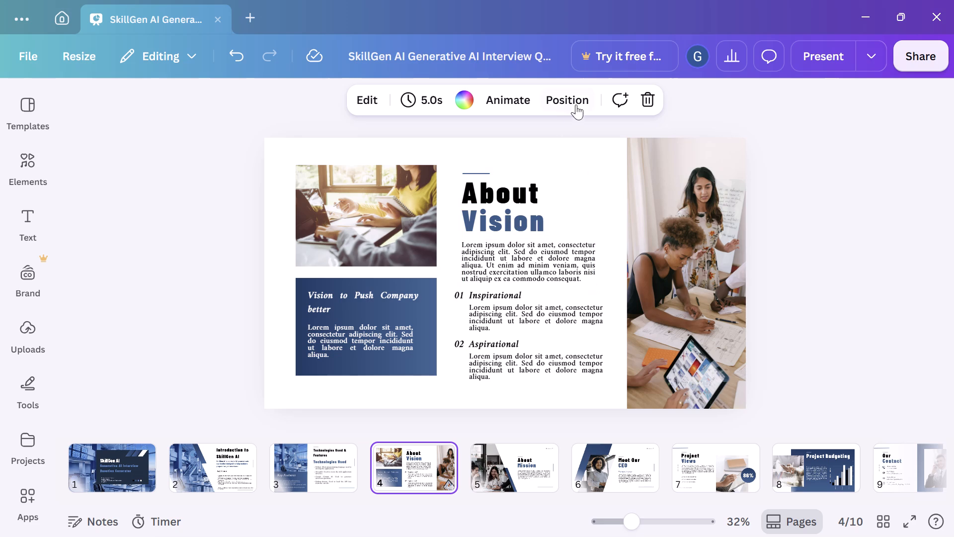
click(655, 107)
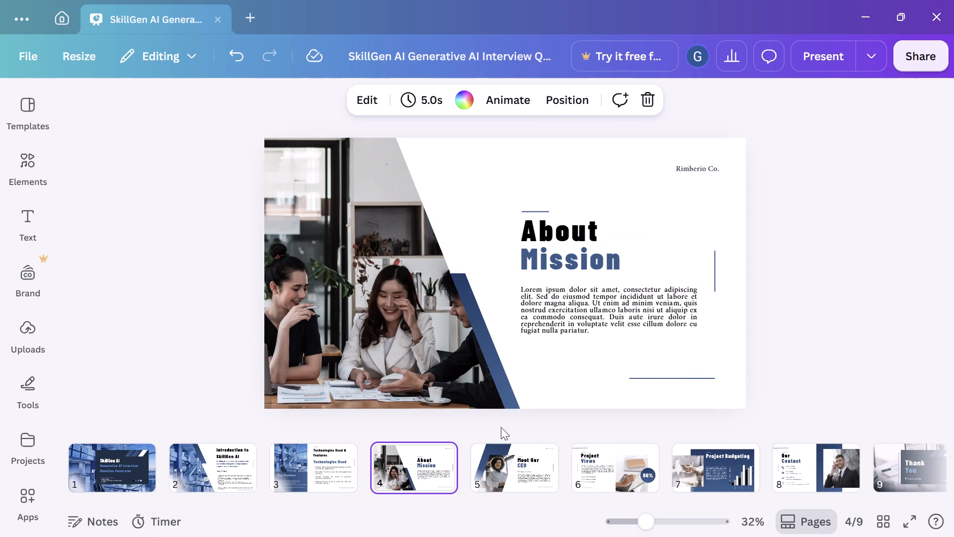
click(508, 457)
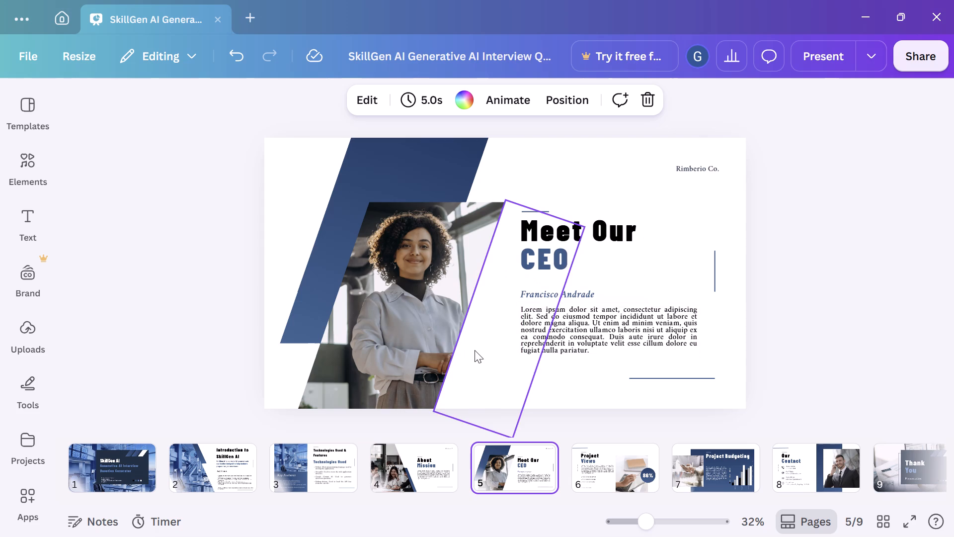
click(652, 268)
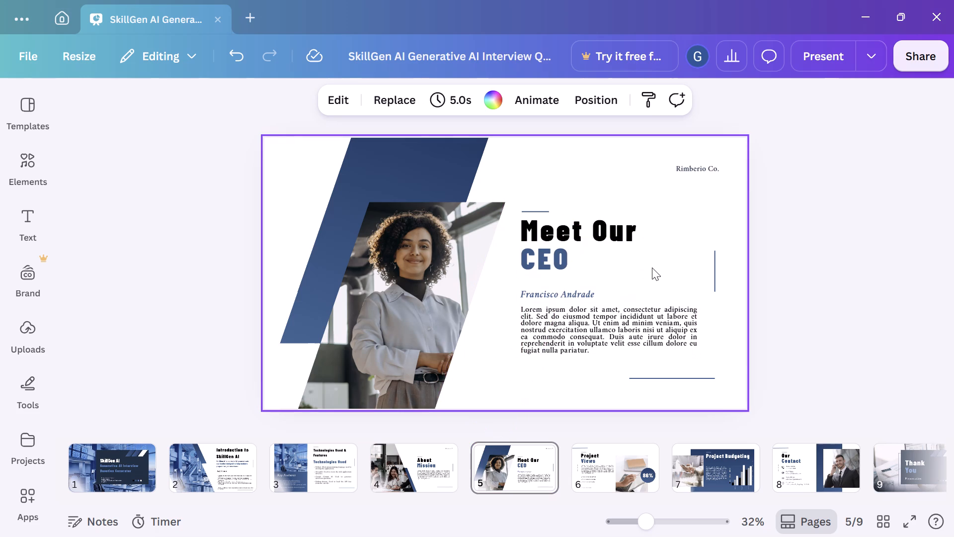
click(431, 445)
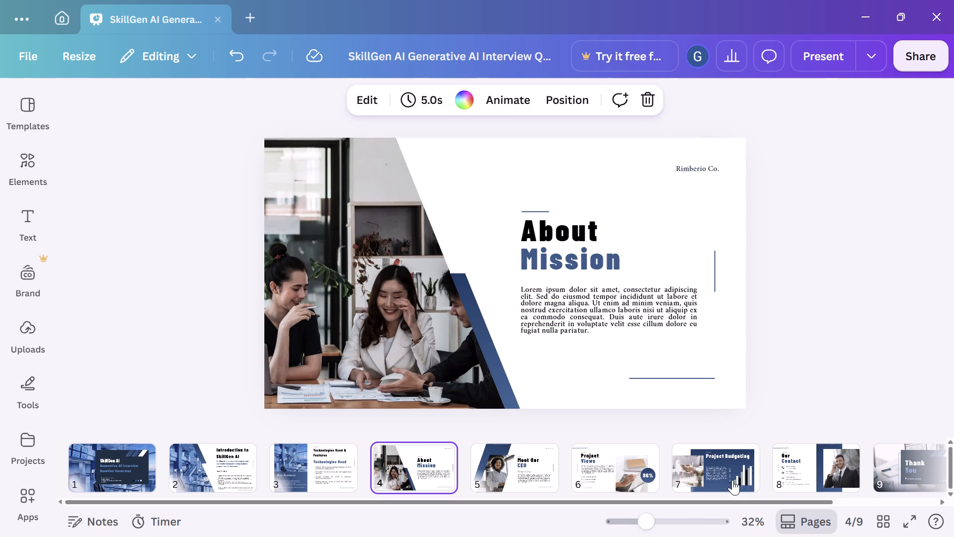
Review the Project Budgeting page layout and return to the About Mission page.
click(742, 478)
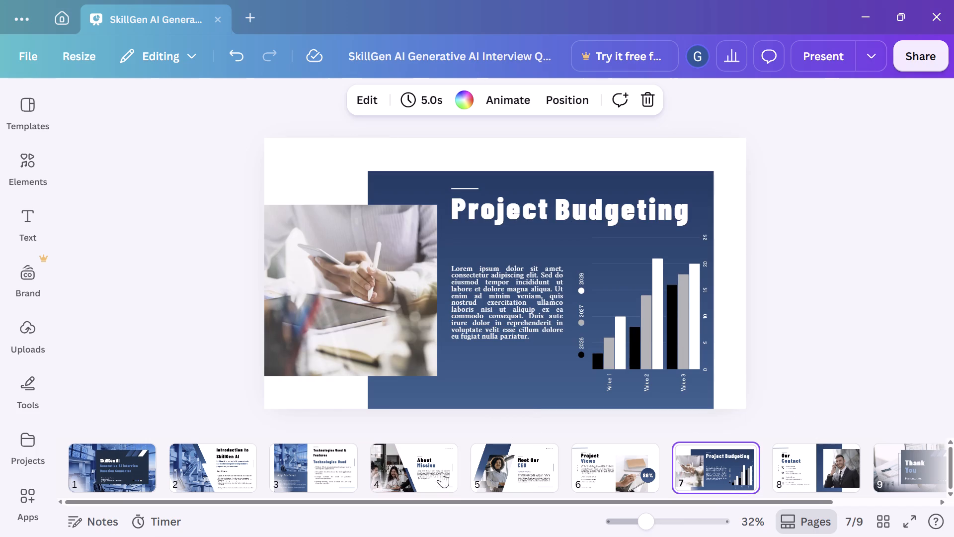
click(390, 458)
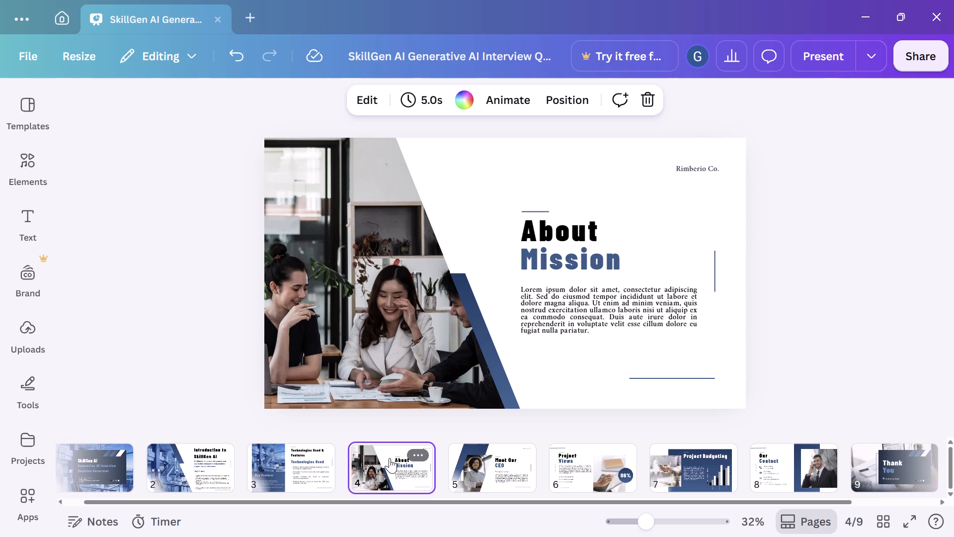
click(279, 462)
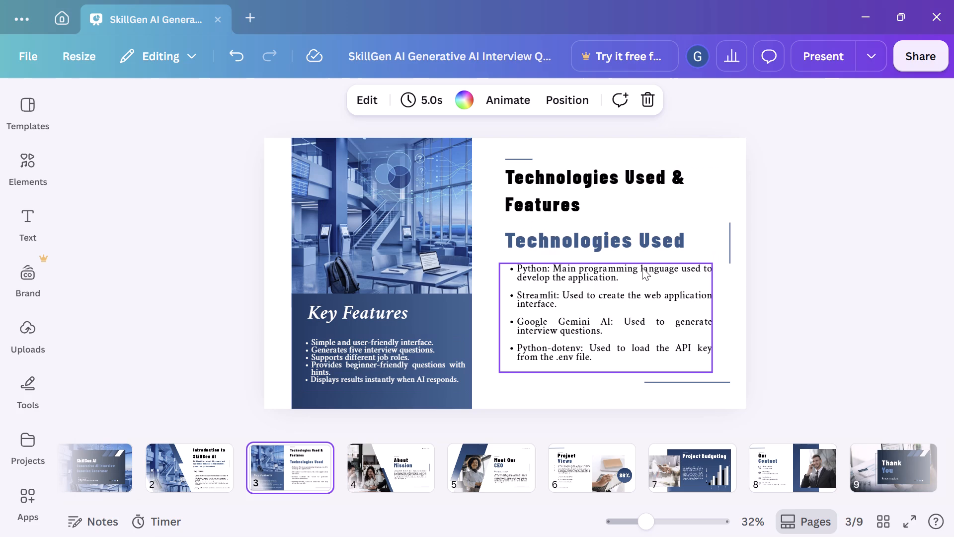
Set the display time of the Introduction to SkillGen AI slide to 10.0 seconds, for that page only.
click(204, 449)
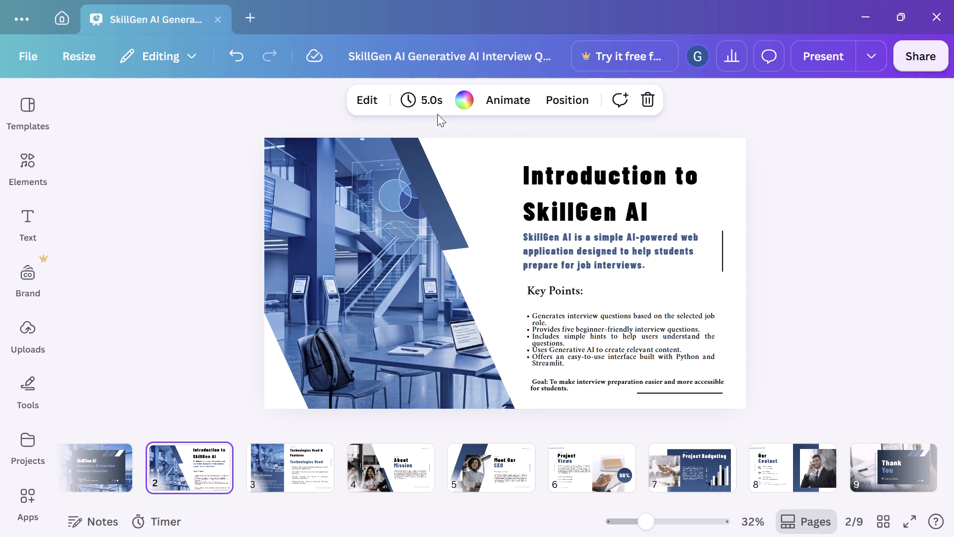
click(422, 106)
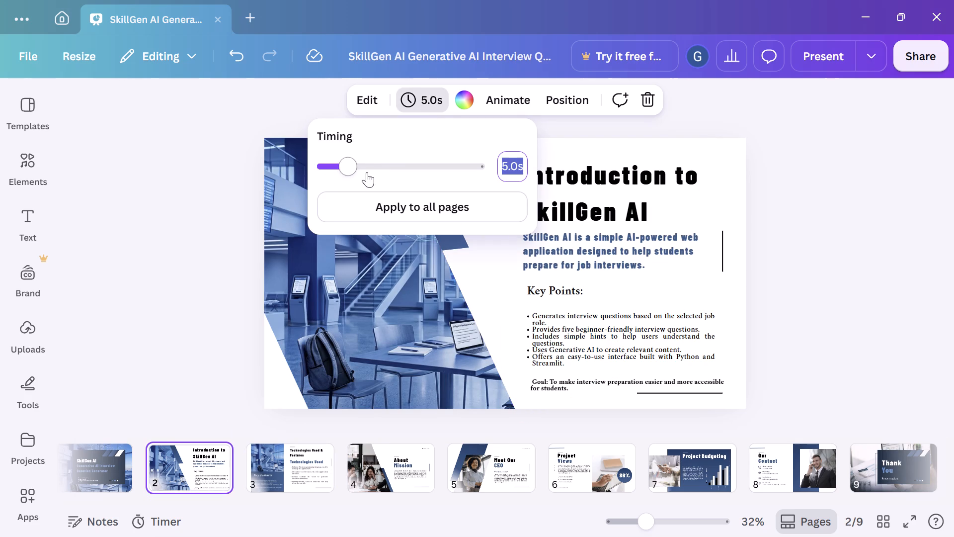
click(374, 173)
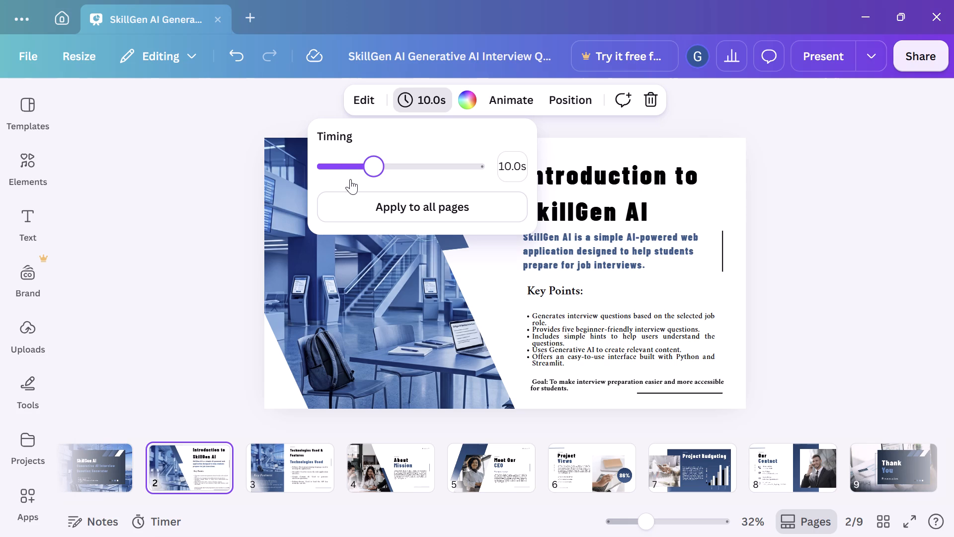
Set the display time of the Technologies Used & Features slide to 10.0 seconds, for that page only.
click(308, 463)
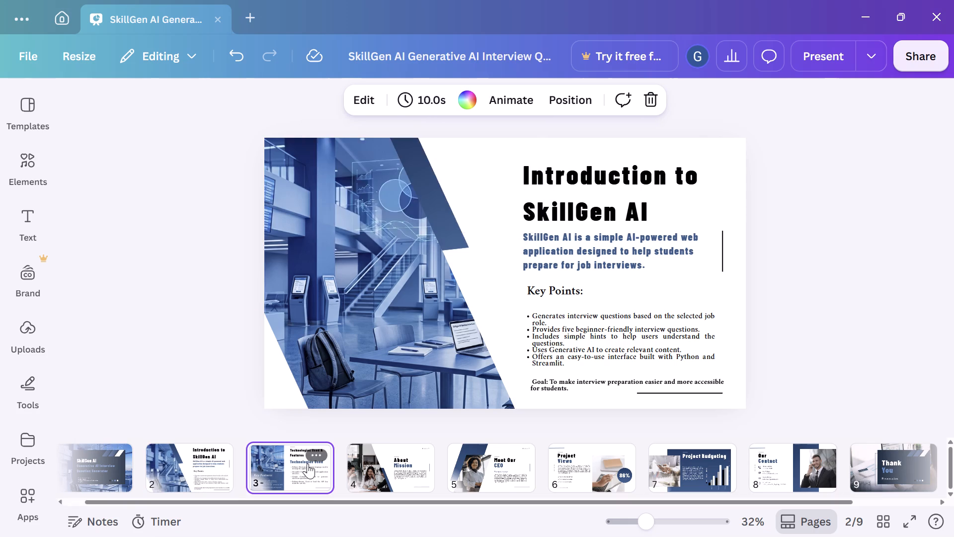
click(432, 98)
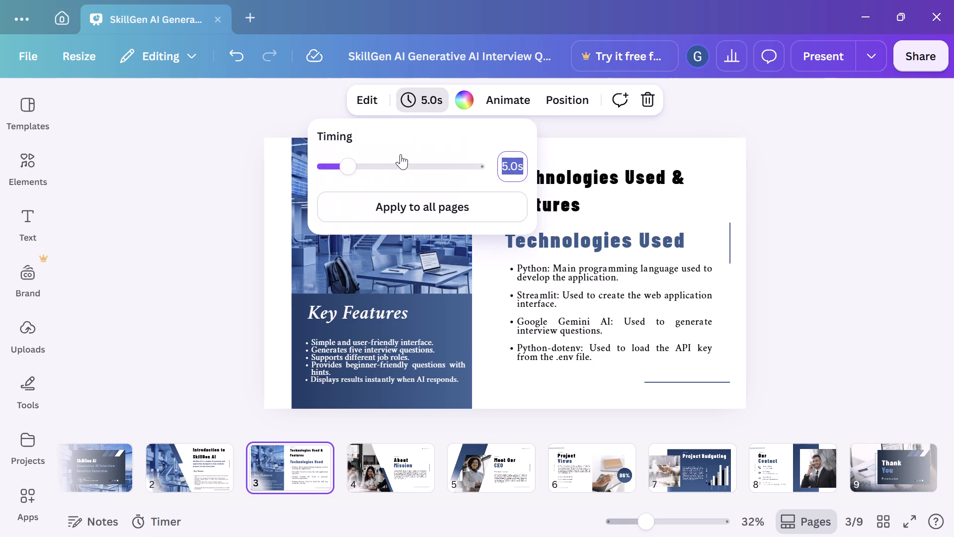
click(391, 168)
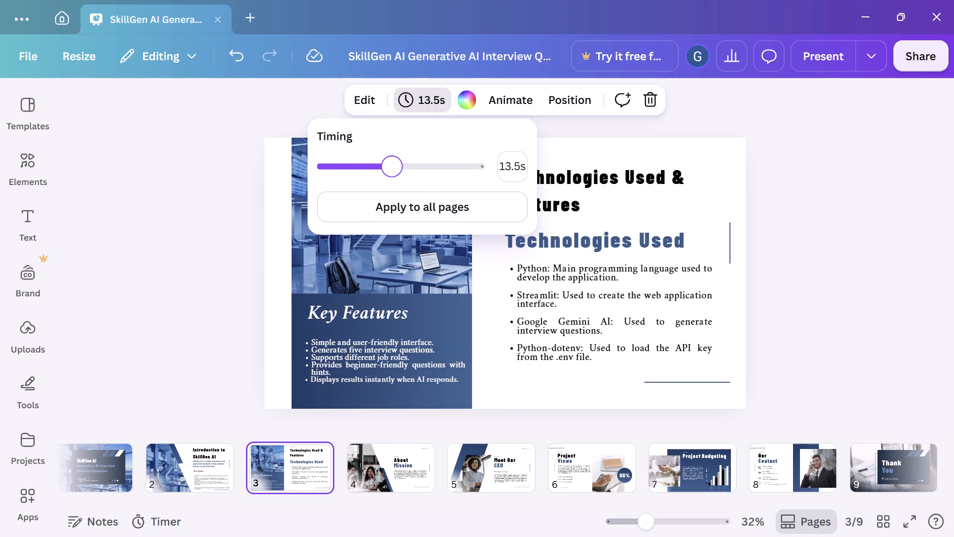
click(382, 169)
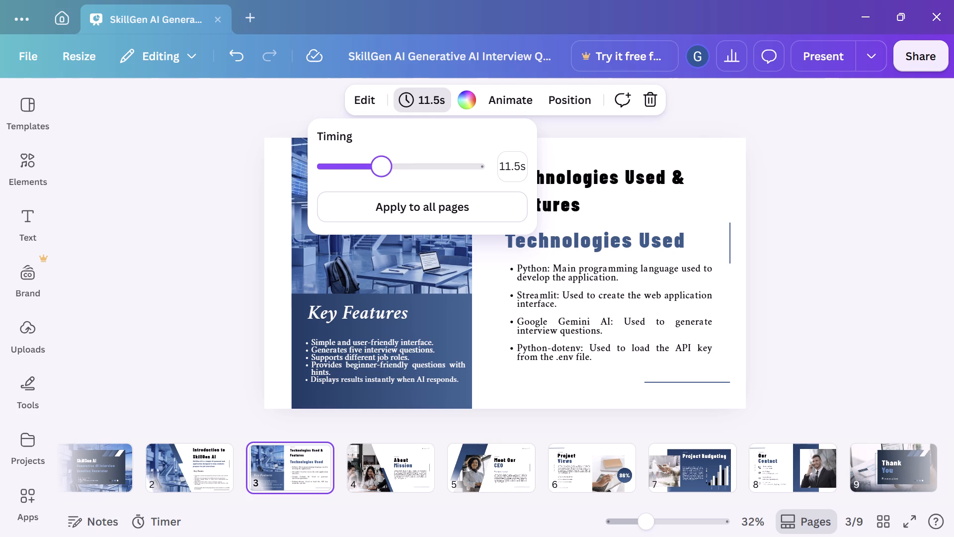
click(375, 169)
click(372, 169)
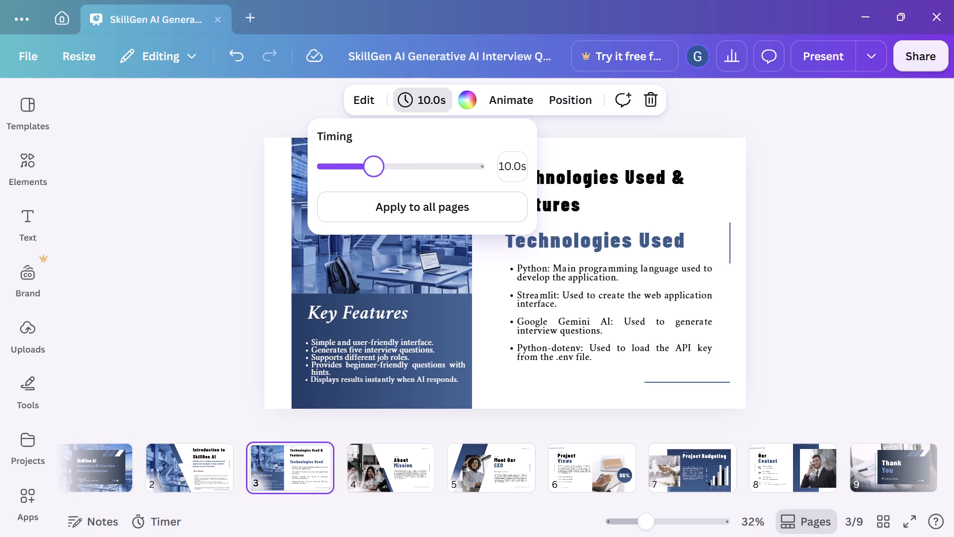
Set the display time of the SkillGen AI title slide to 10.5 seconds, for that page only.
click(116, 476)
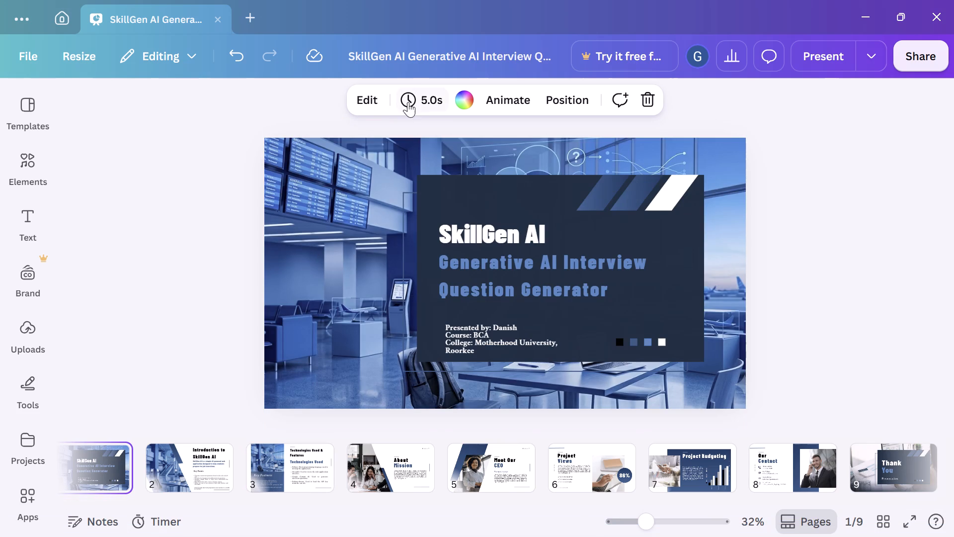
click(409, 100)
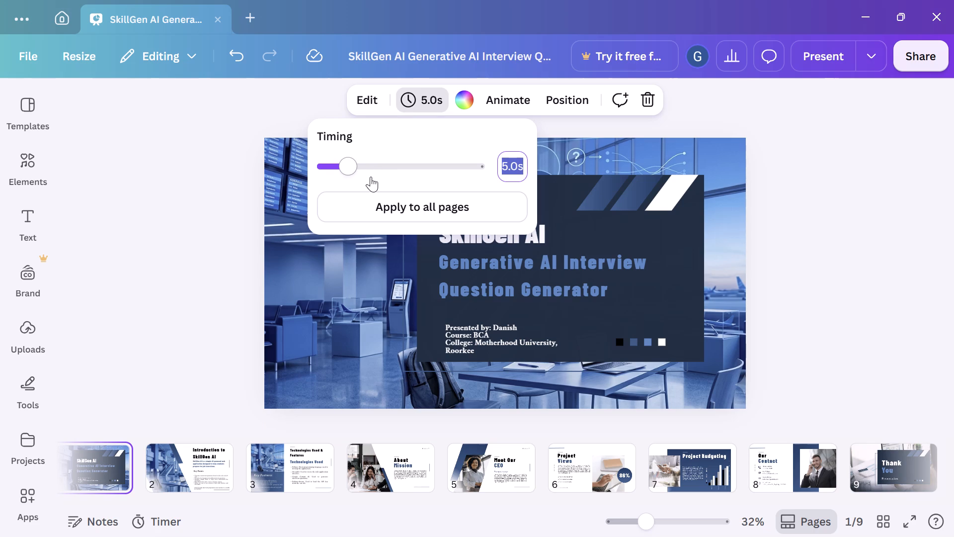
click(378, 167)
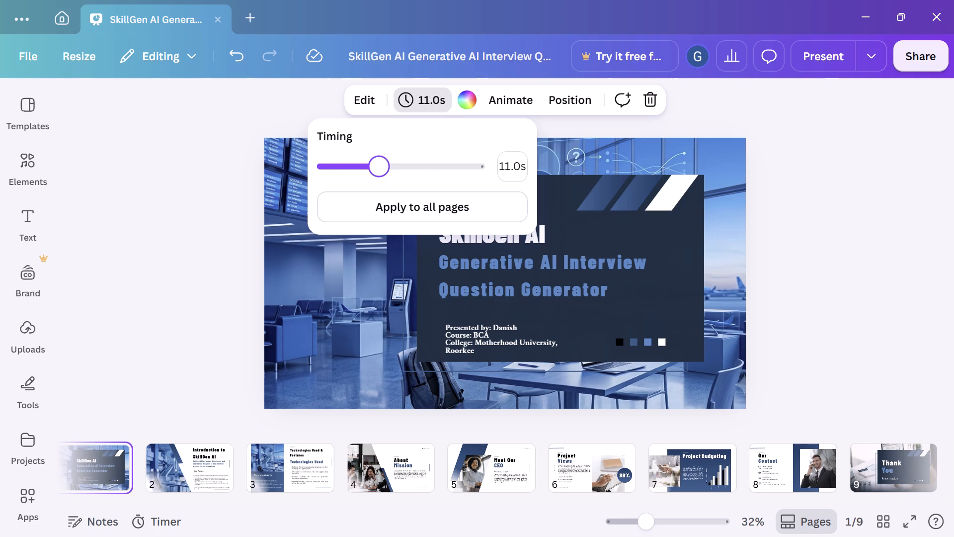
click(371, 167)
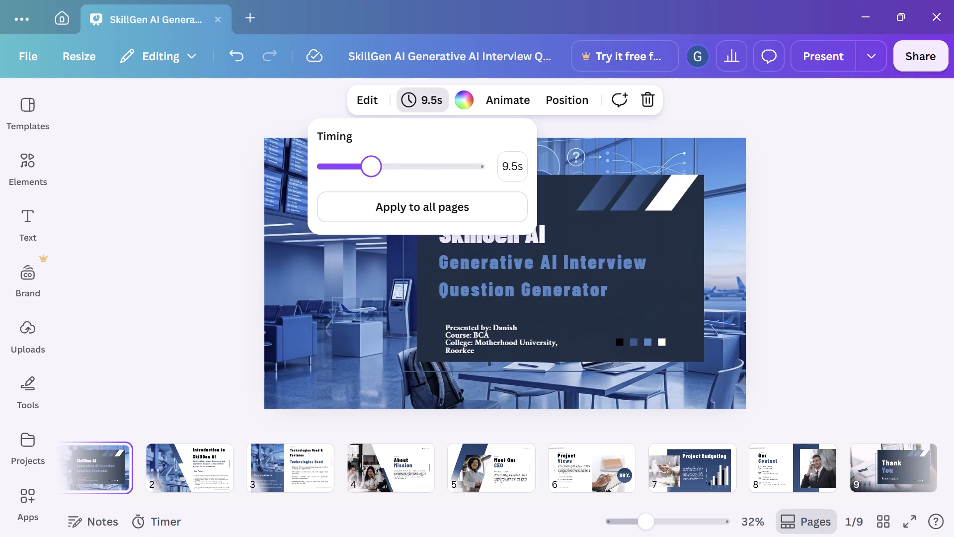
click(366, 170)
click(362, 170)
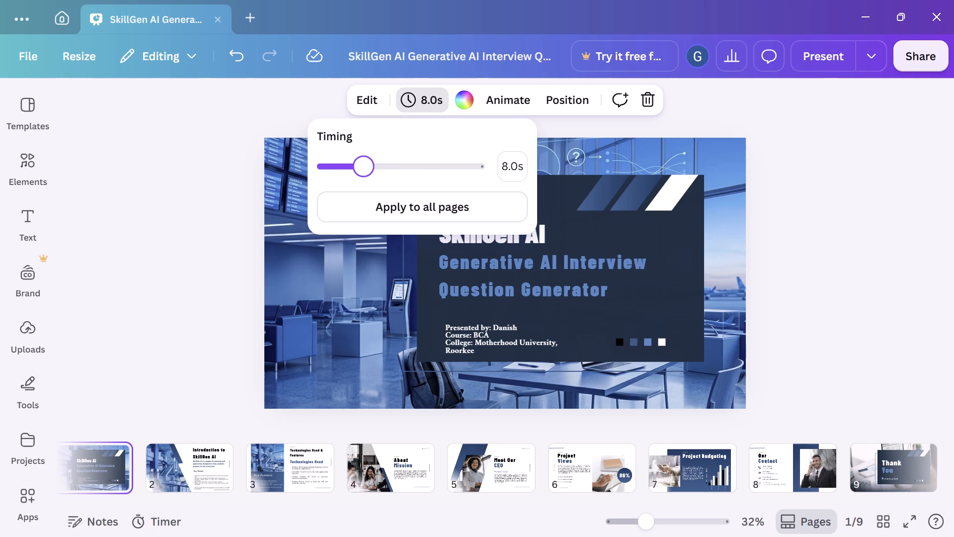
click(376, 174)
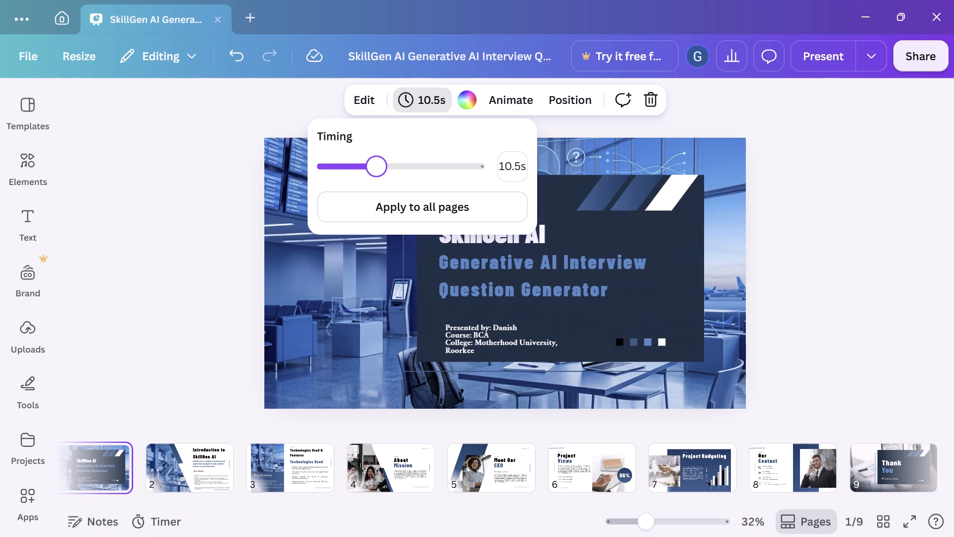
click(368, 170)
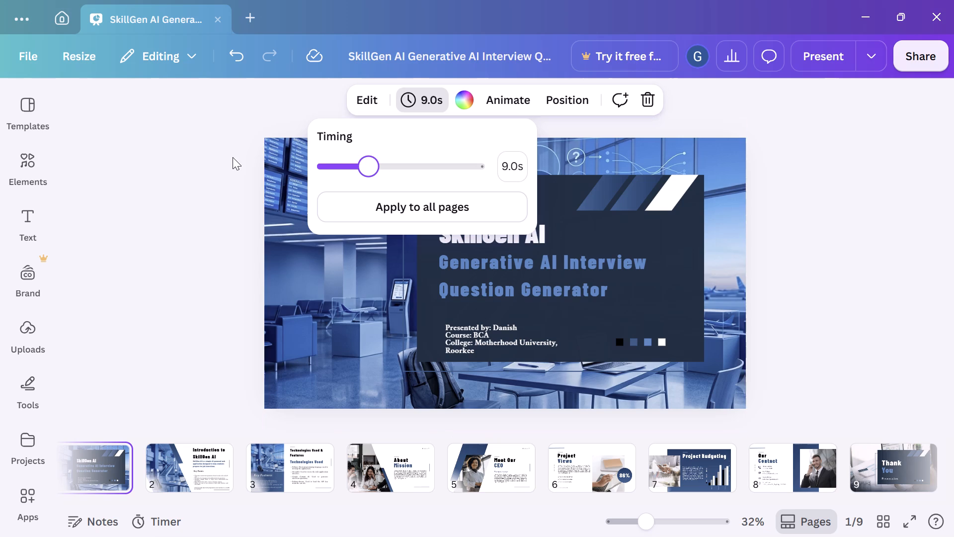
click(233, 157)
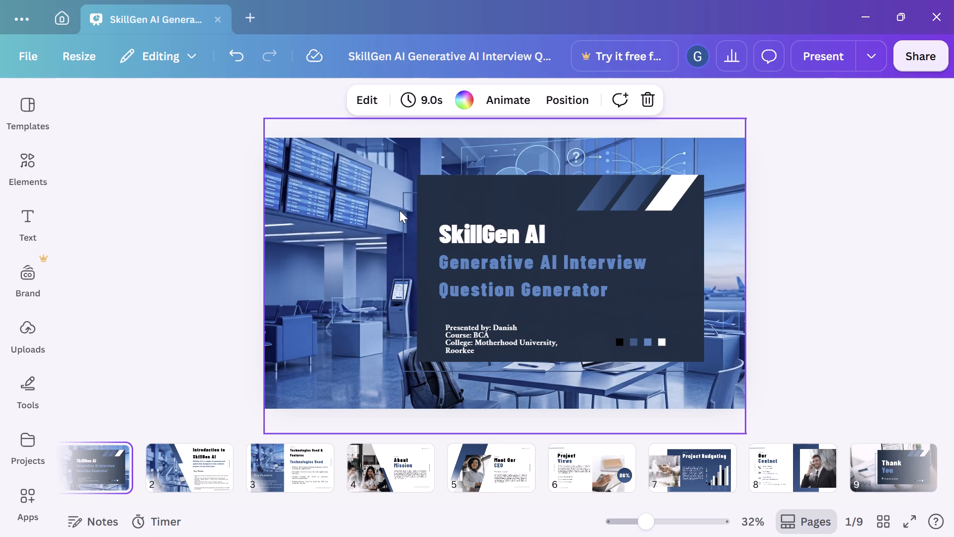
click(419, 106)
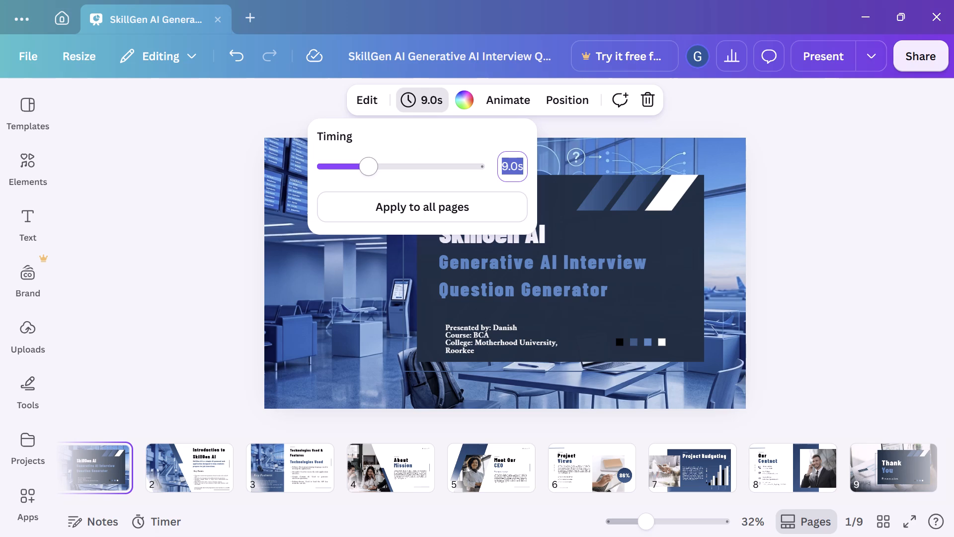
click(378, 166)
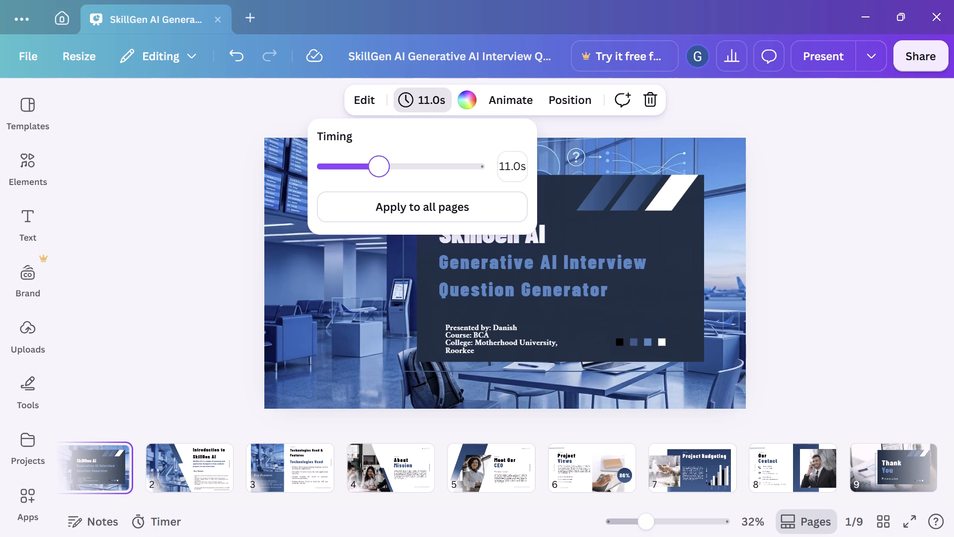
click(370, 169)
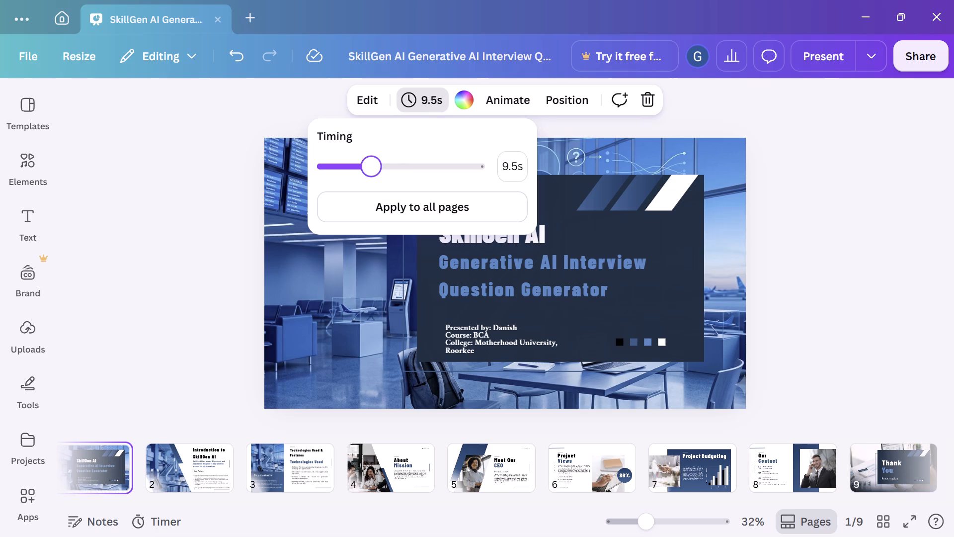
click(377, 171)
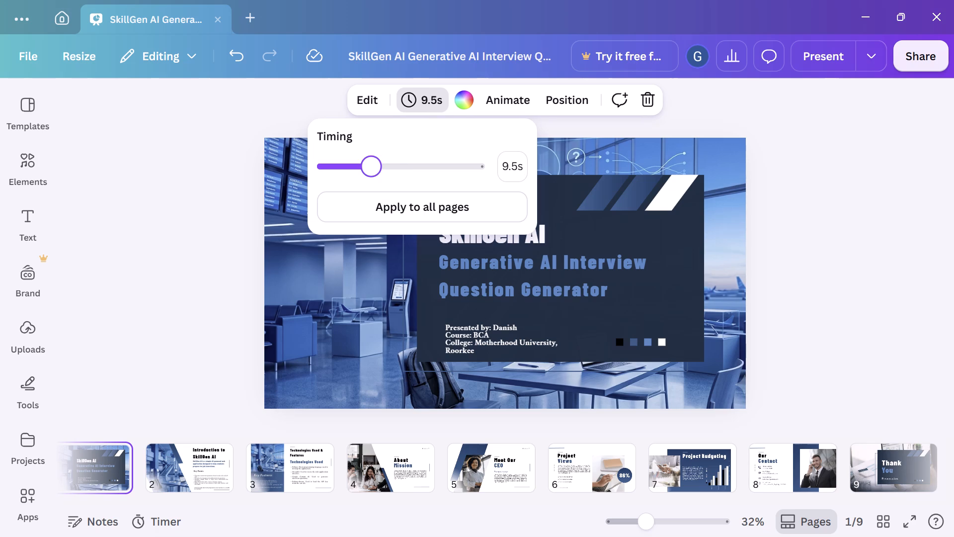
click(383, 169)
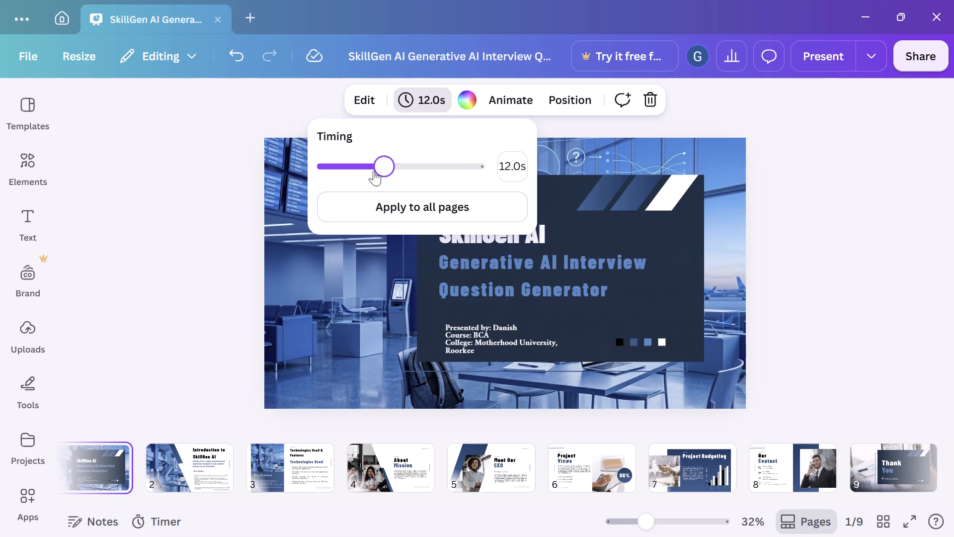
click(369, 166)
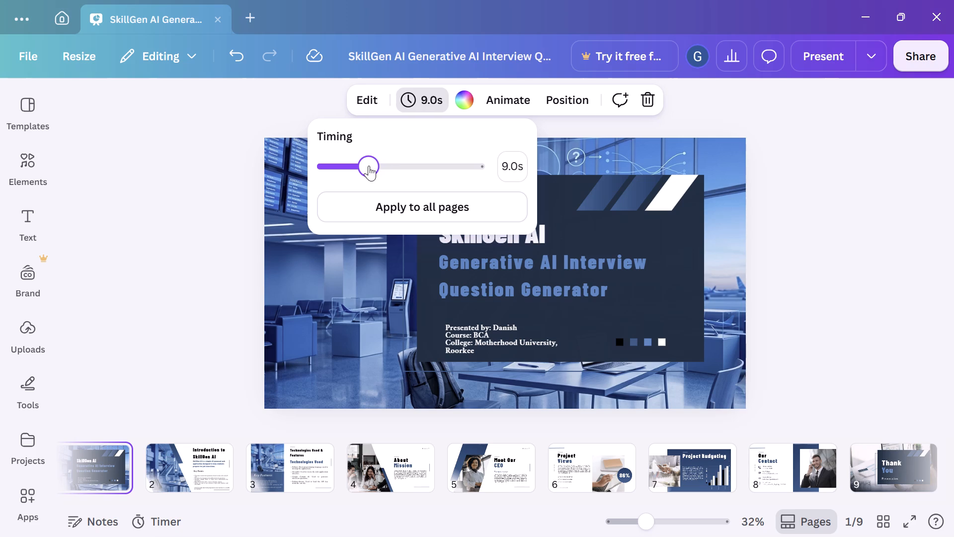
click(375, 167)
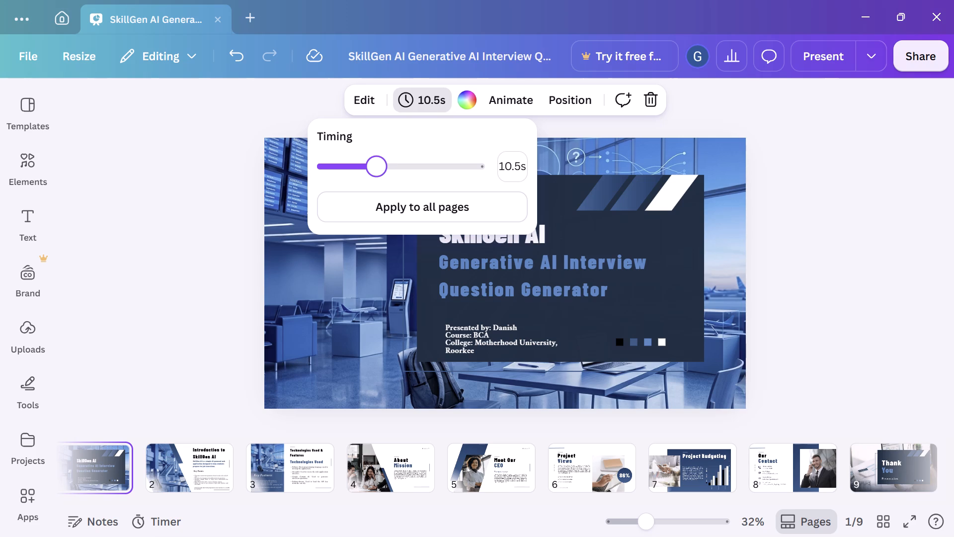
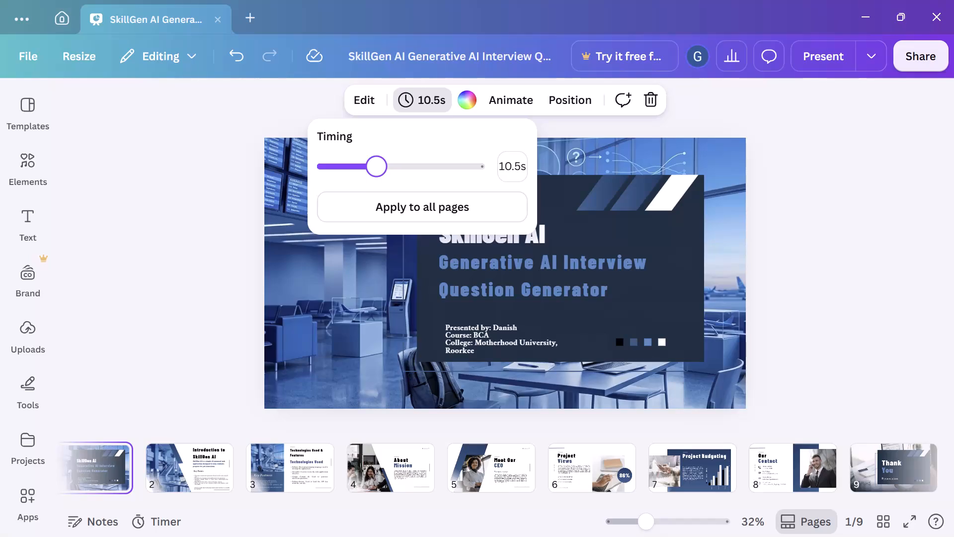
Set the SkillGen AI title slide's display time to 10.0 seconds and apply that timing to all pages.
click(368, 170)
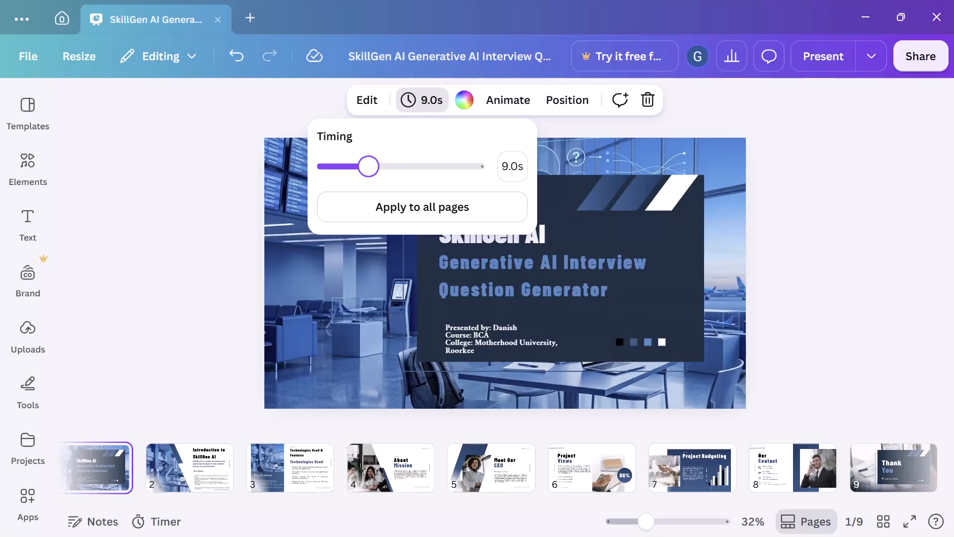
click(381, 173)
click(374, 173)
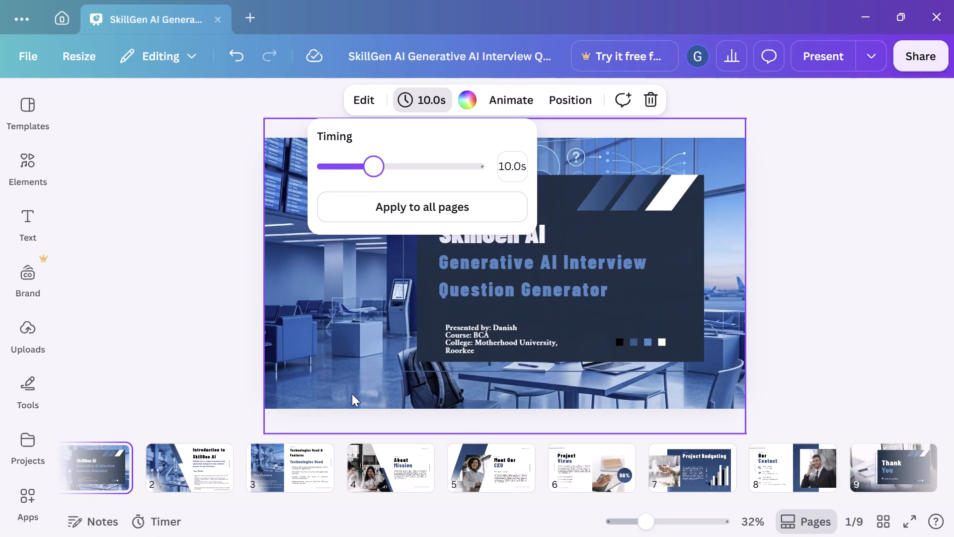
click(423, 211)
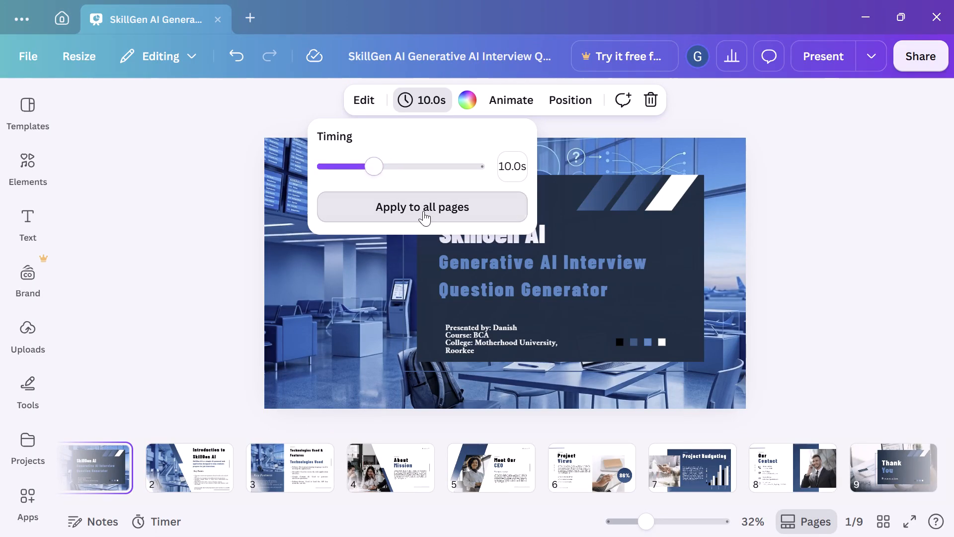
click(403, 512)
Replace the portrait photo on the Meet Our CEO slide with the uploaded blue airport-lounge image.
click(388, 473)
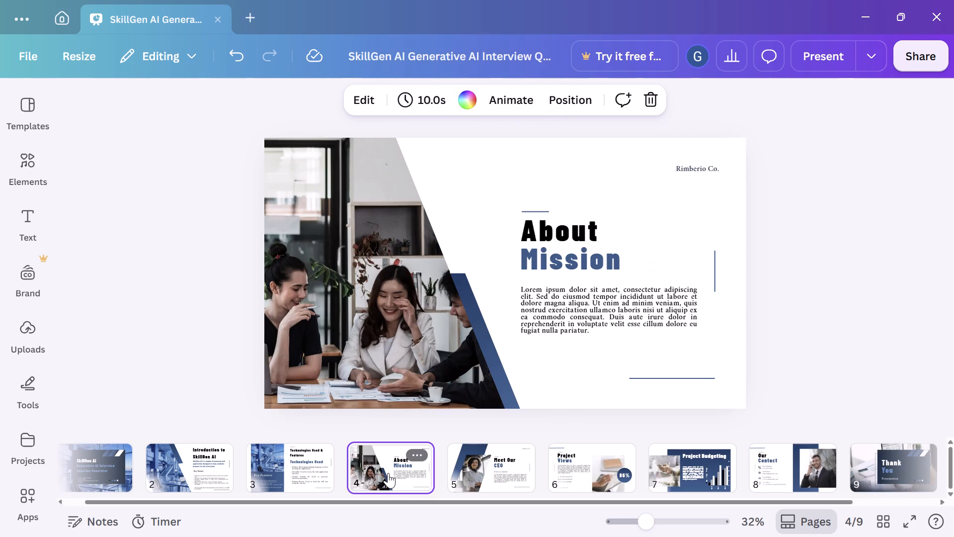
click(477, 479)
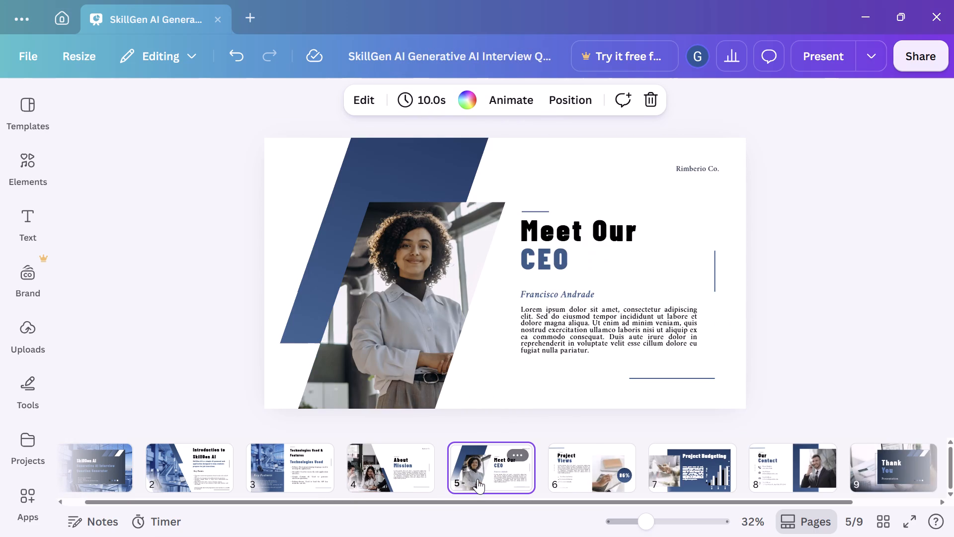
double_click(413, 320)
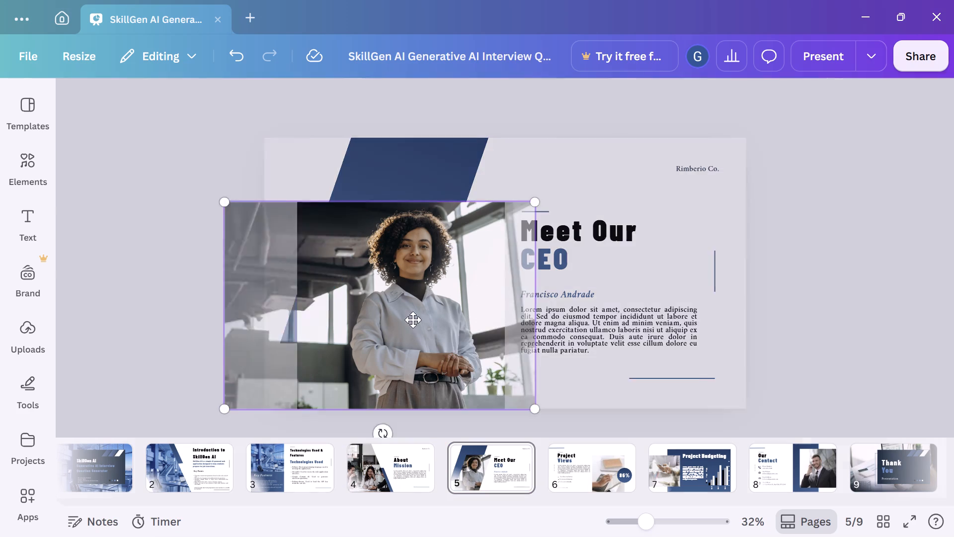
click(413, 320)
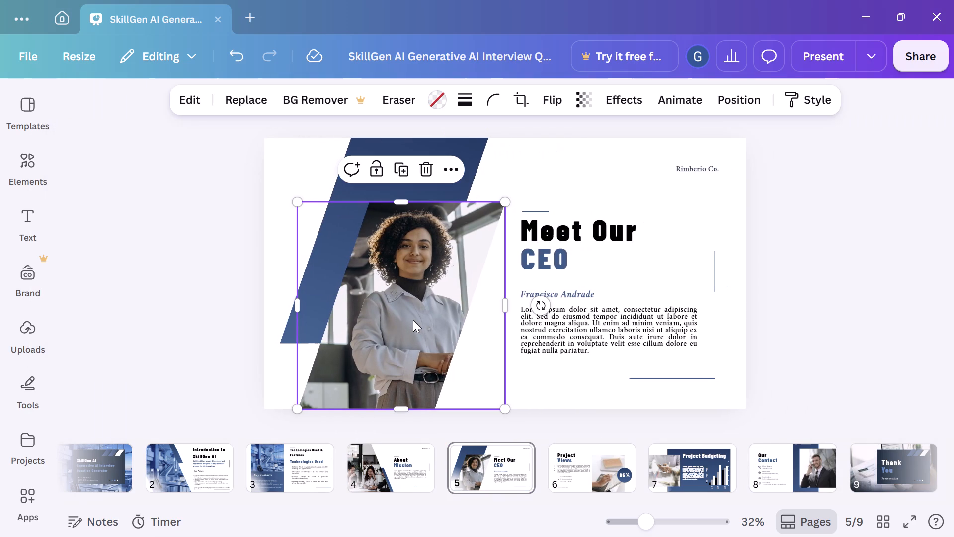
click(234, 104)
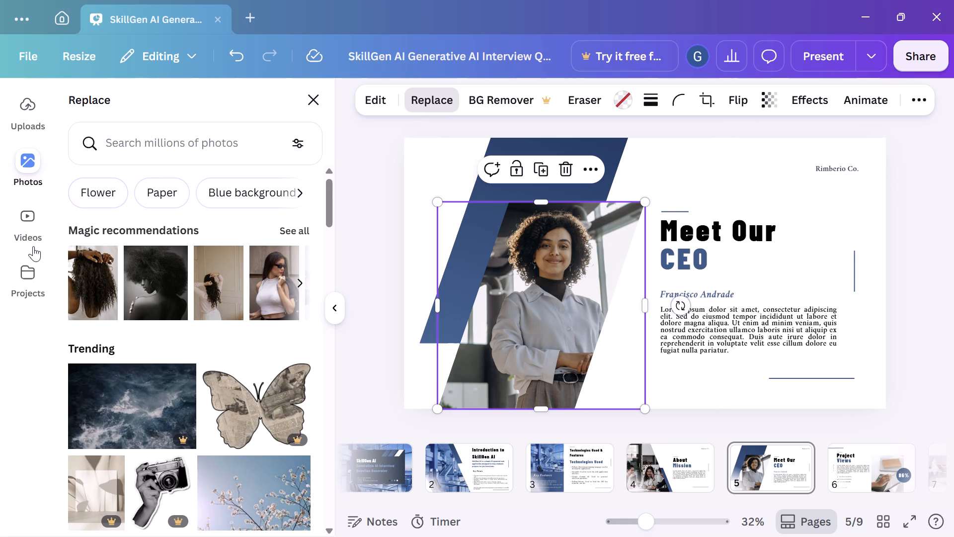
click(34, 268)
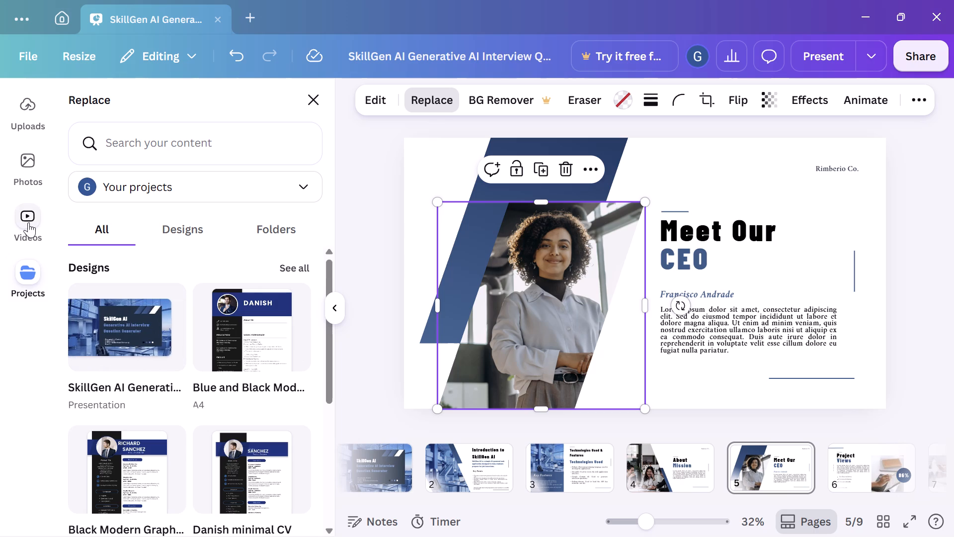
click(33, 122)
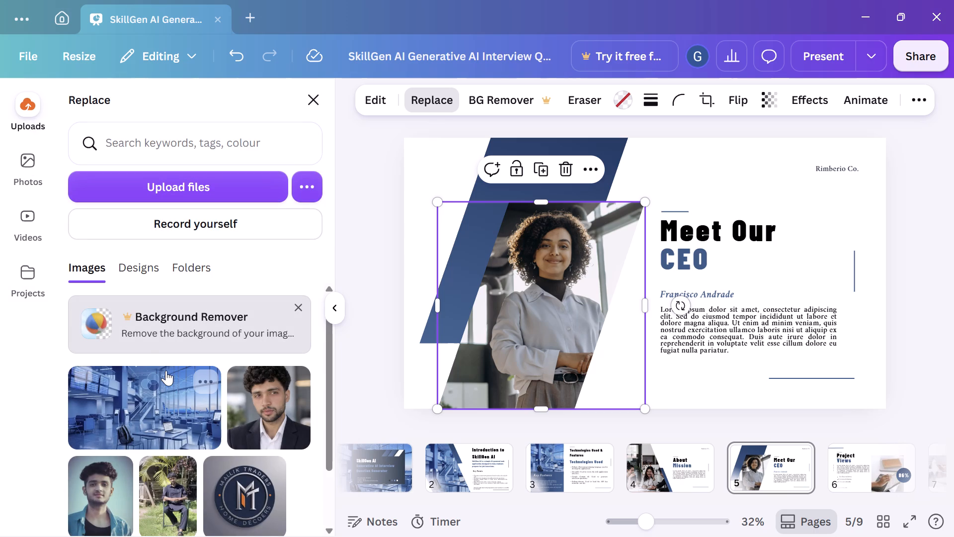
click(166, 370)
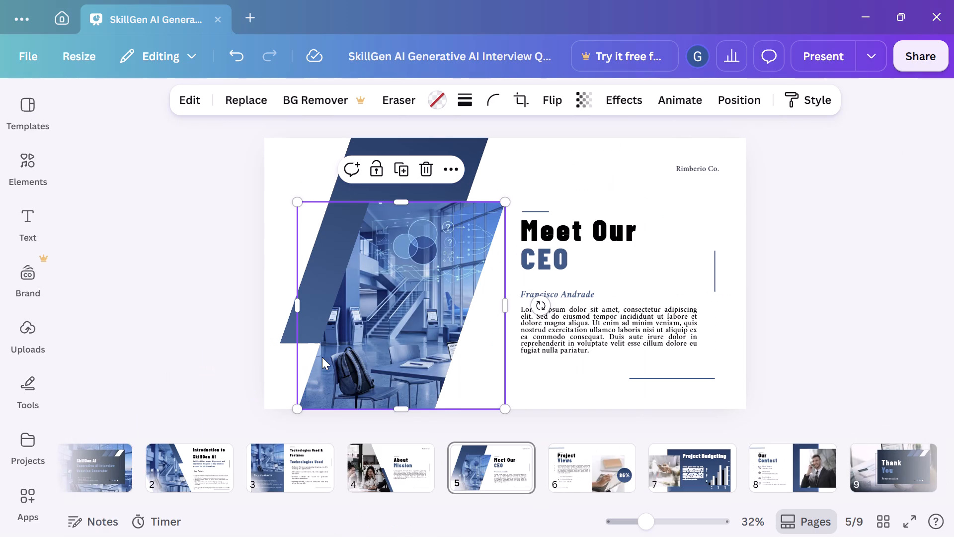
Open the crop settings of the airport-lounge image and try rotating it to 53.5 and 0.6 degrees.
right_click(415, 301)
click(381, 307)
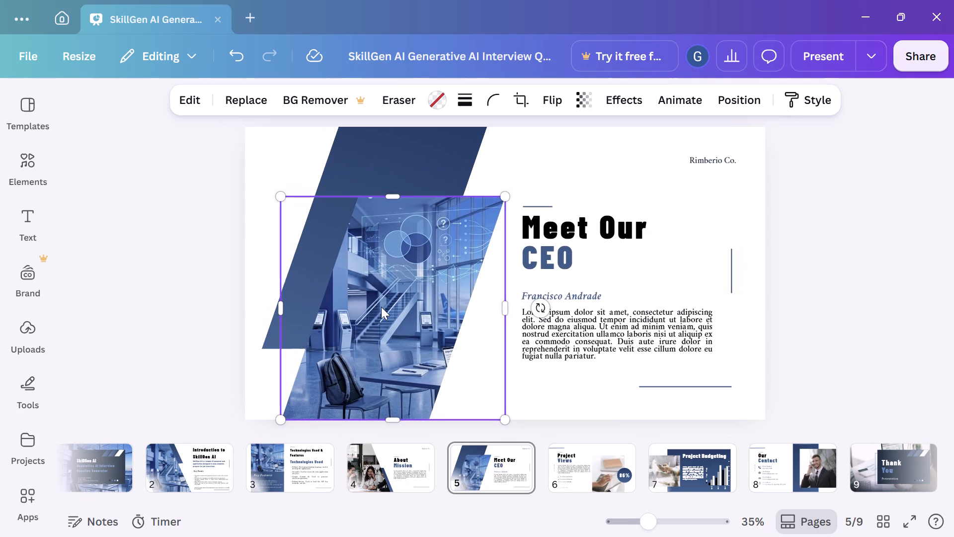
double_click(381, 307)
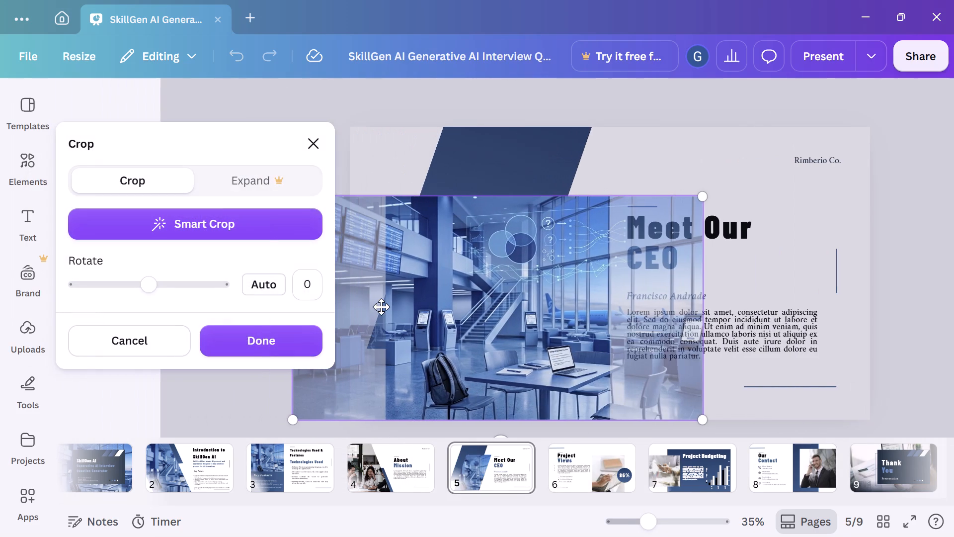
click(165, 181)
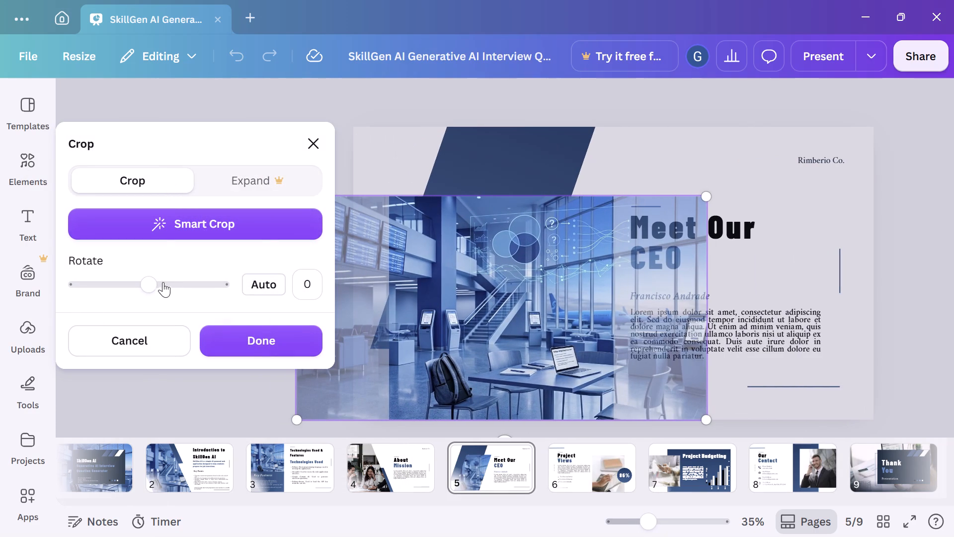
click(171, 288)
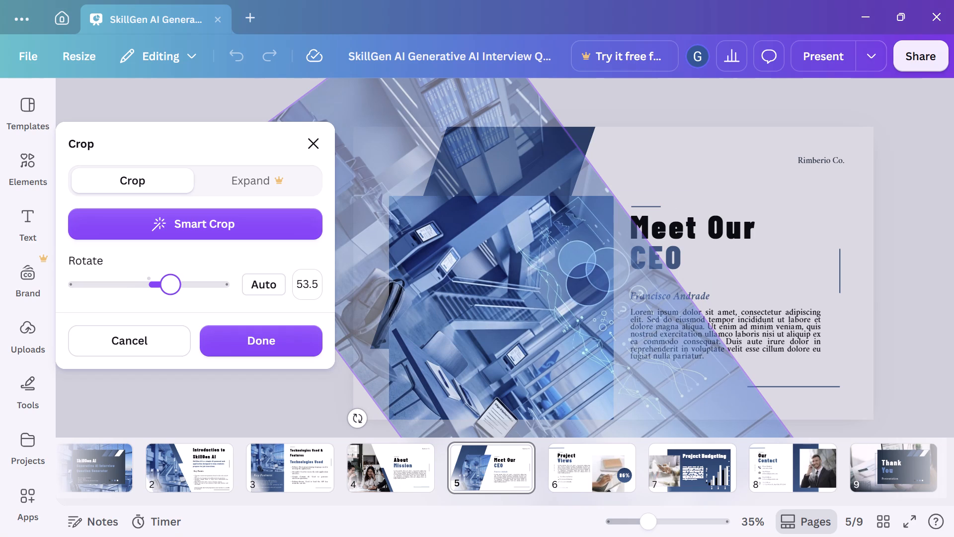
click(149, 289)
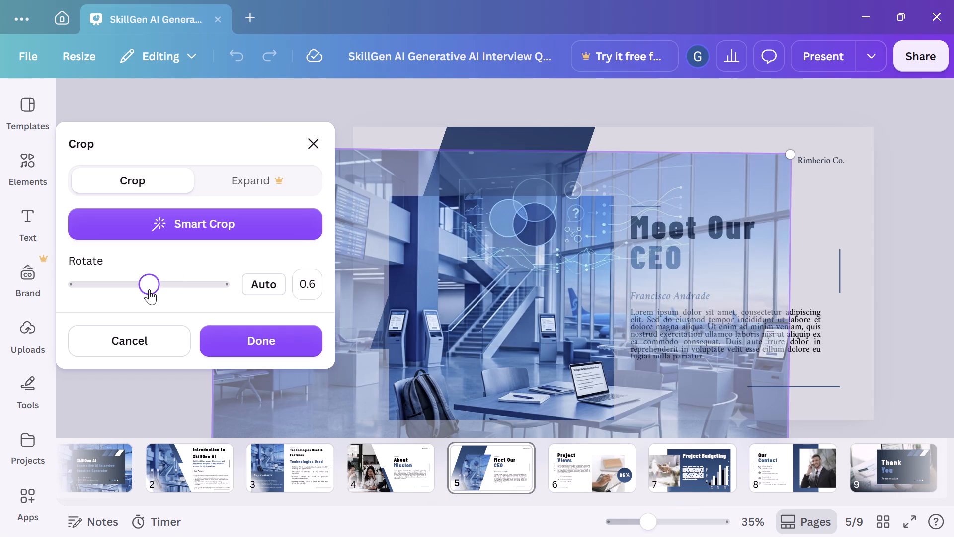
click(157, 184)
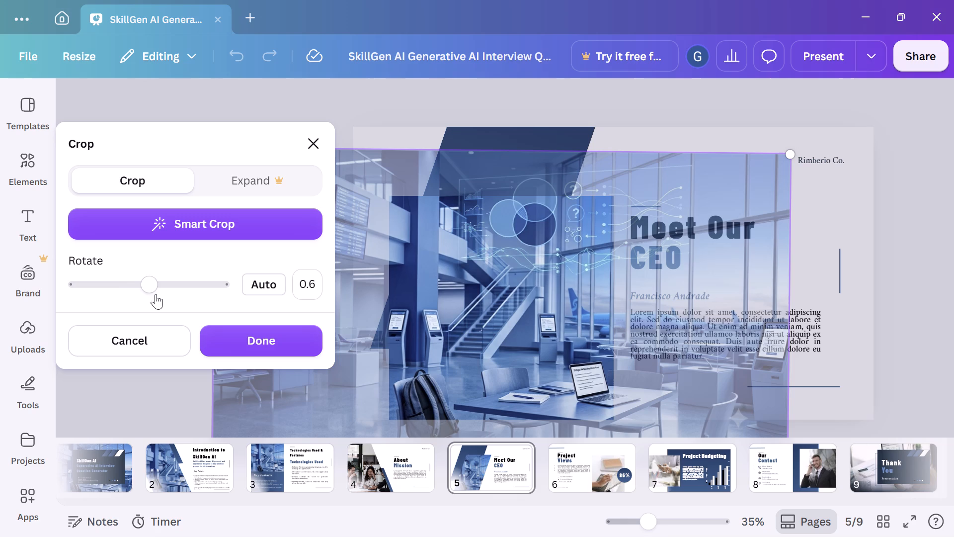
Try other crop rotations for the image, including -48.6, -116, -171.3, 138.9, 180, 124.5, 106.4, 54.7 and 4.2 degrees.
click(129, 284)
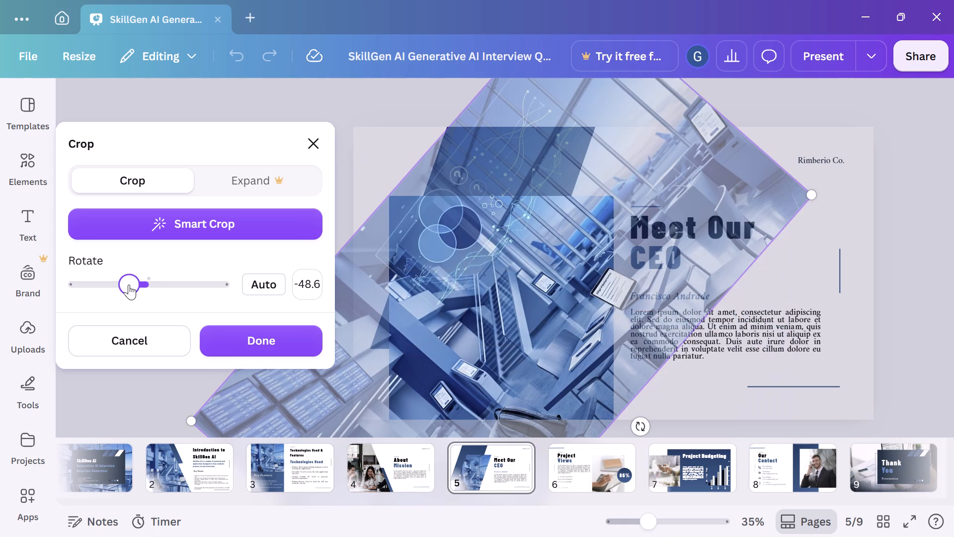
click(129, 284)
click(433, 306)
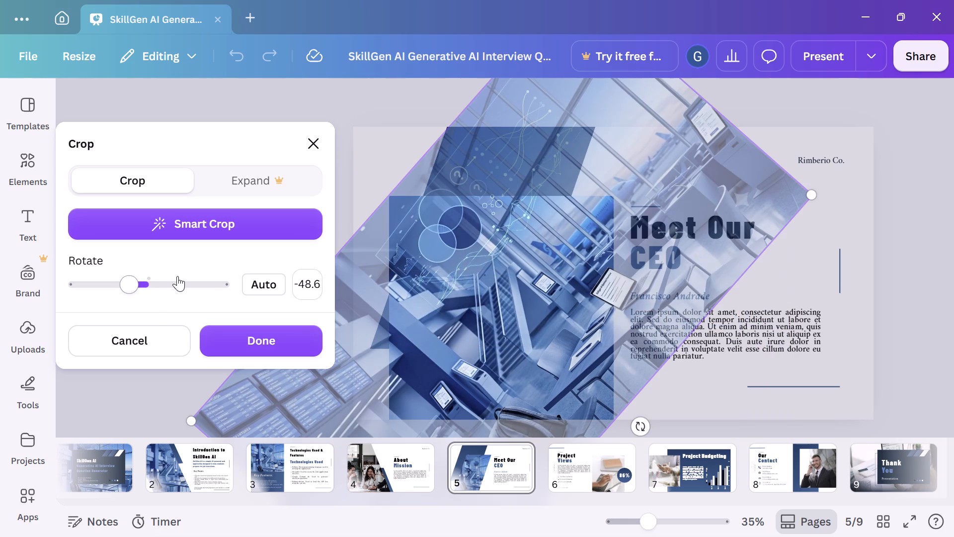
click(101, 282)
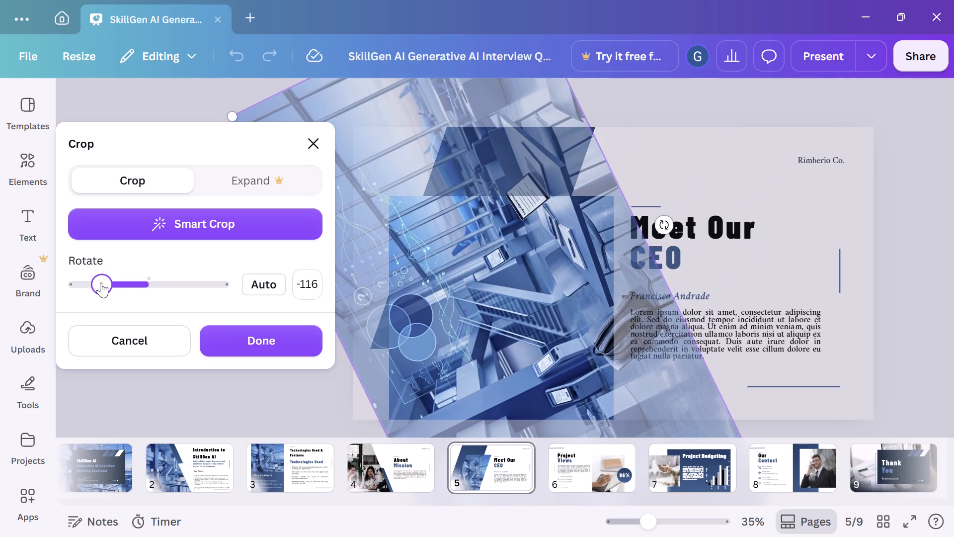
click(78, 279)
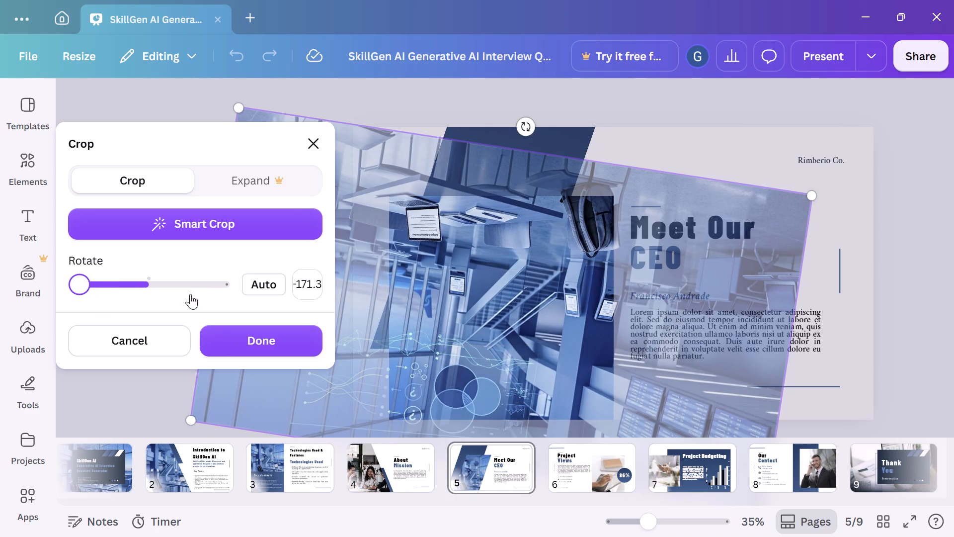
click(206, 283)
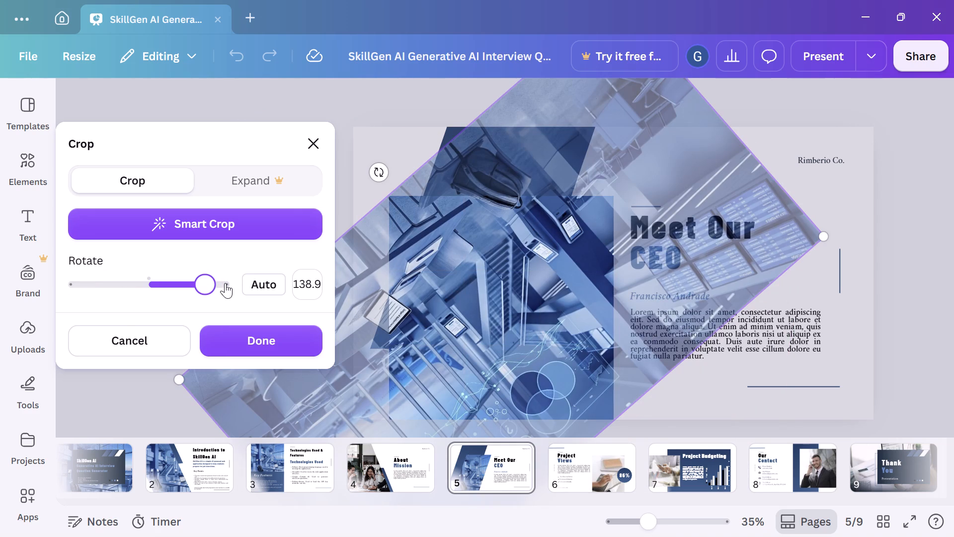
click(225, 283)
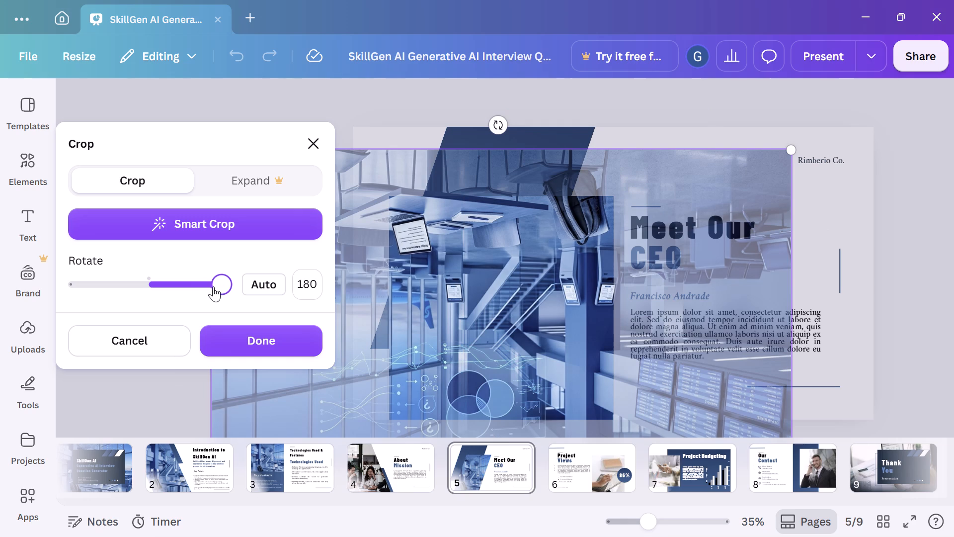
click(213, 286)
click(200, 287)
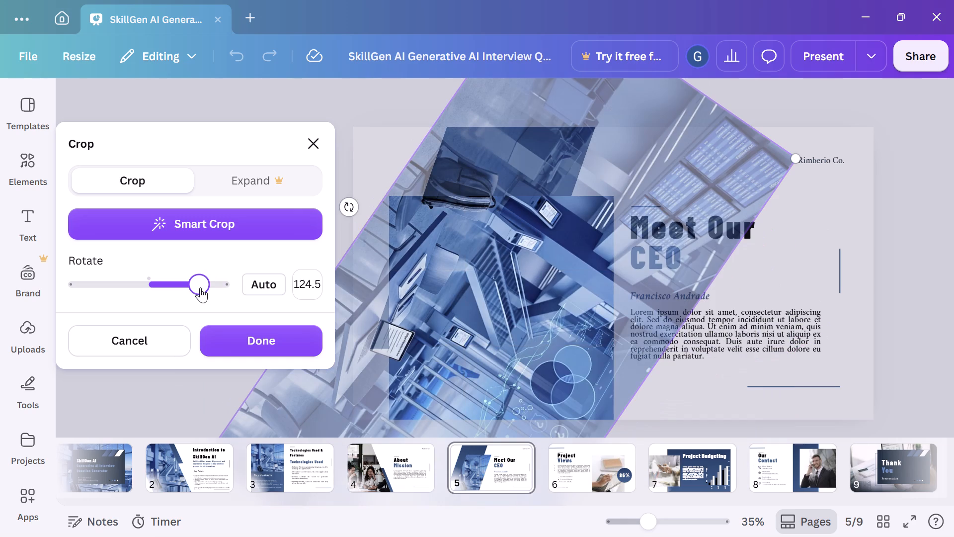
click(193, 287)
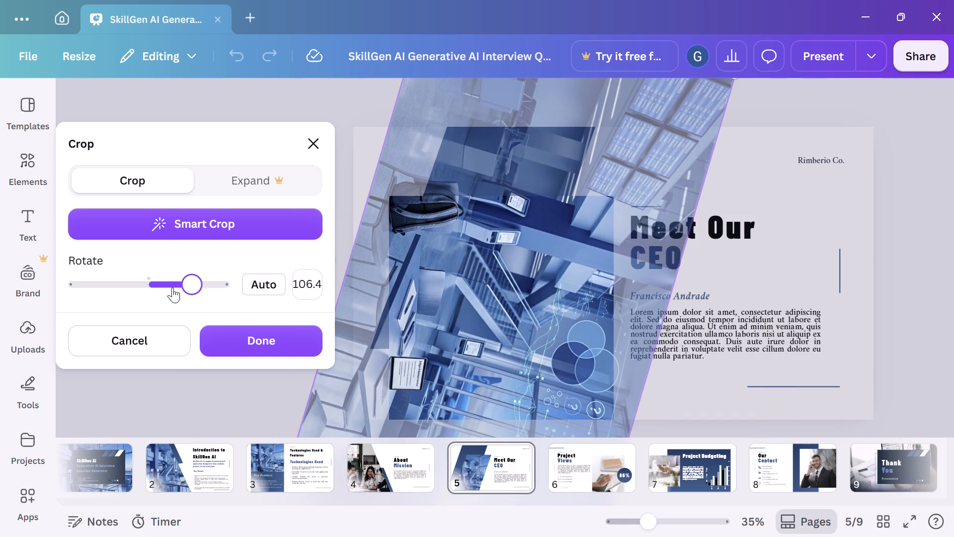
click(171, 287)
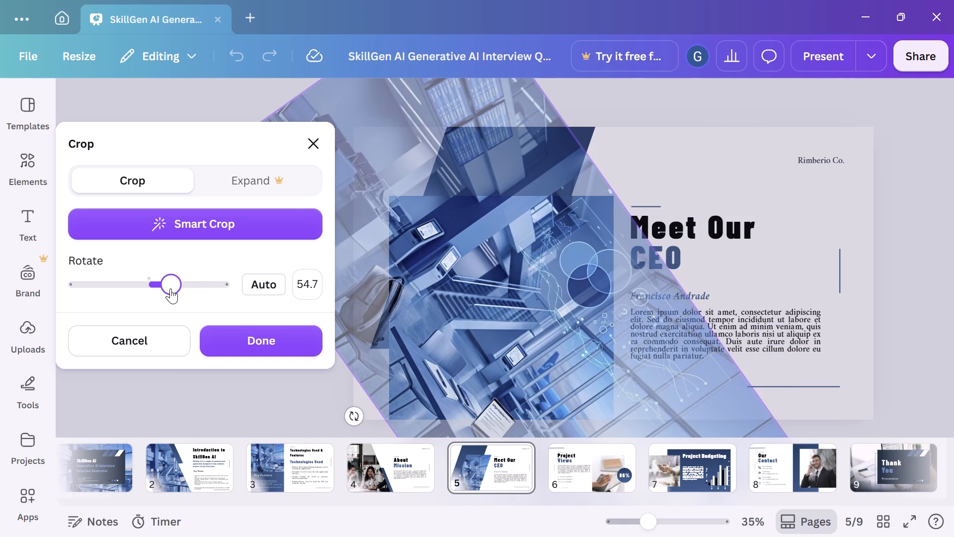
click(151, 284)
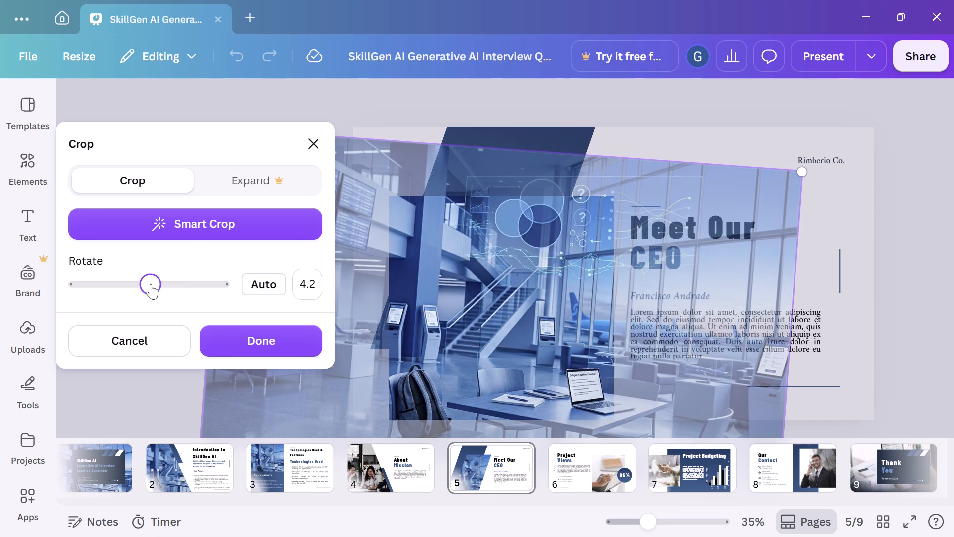
Automatically straighten the airport-lounge image within its frame and close the crop settings.
click(166, 190)
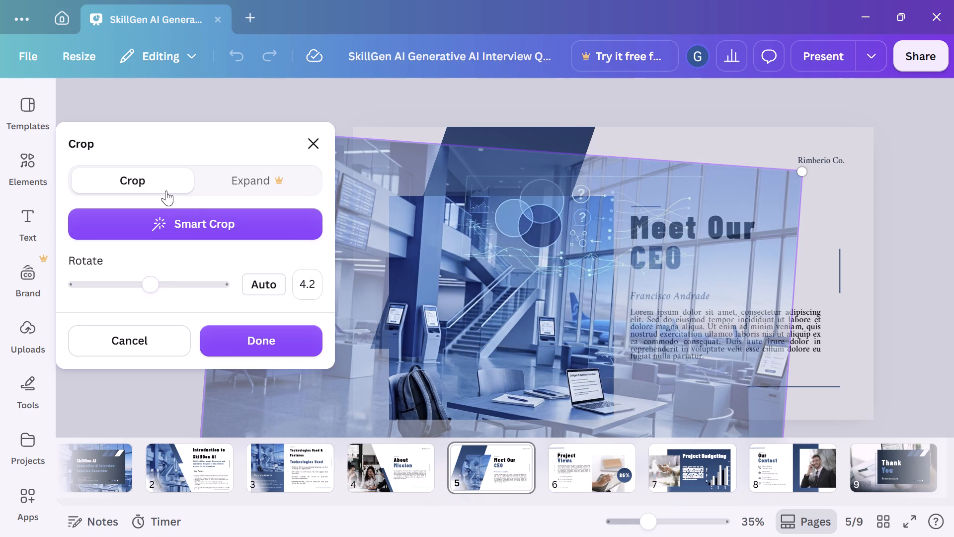
triple_click(163, 185)
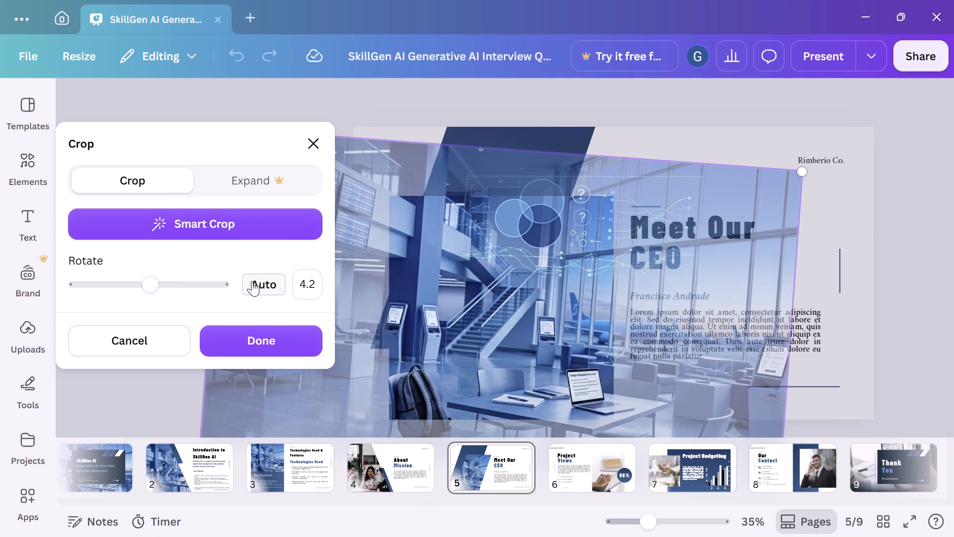
click(255, 280)
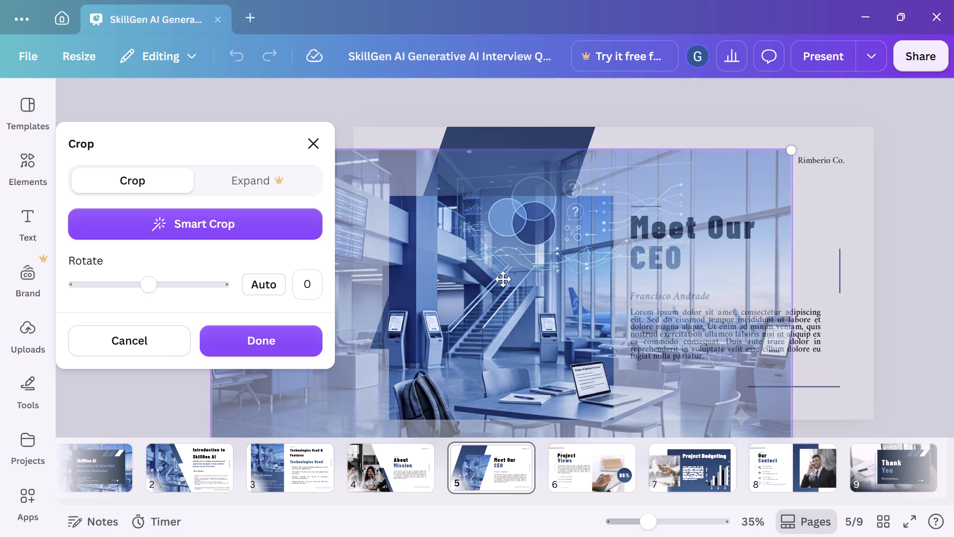
click(318, 140)
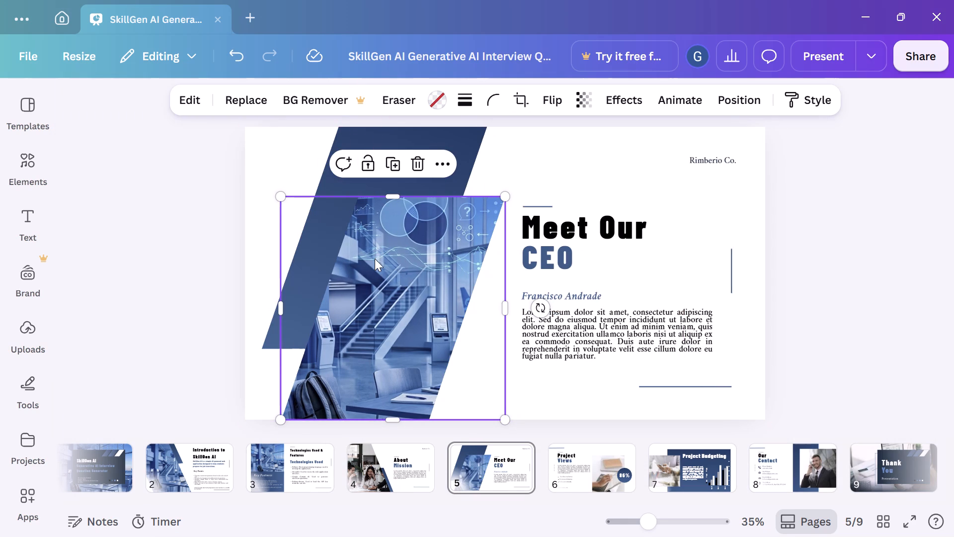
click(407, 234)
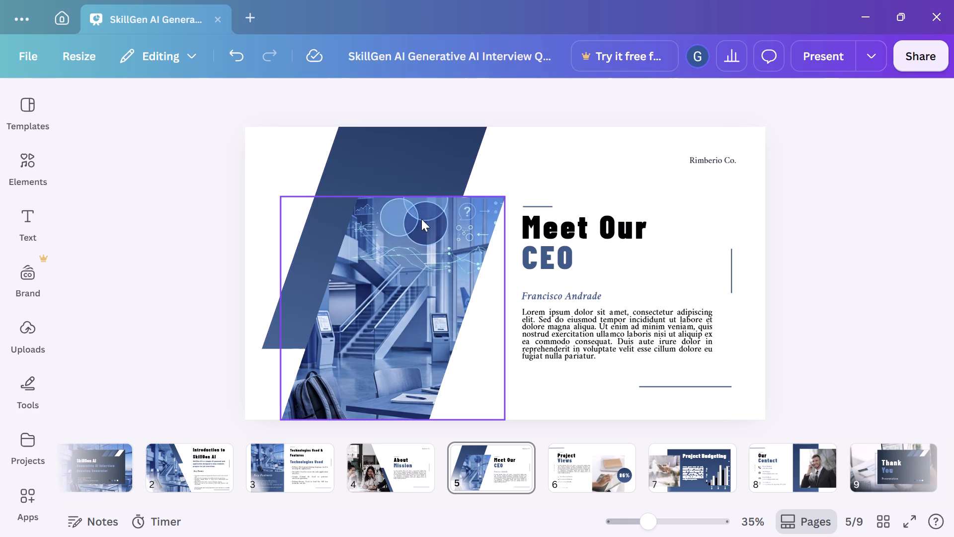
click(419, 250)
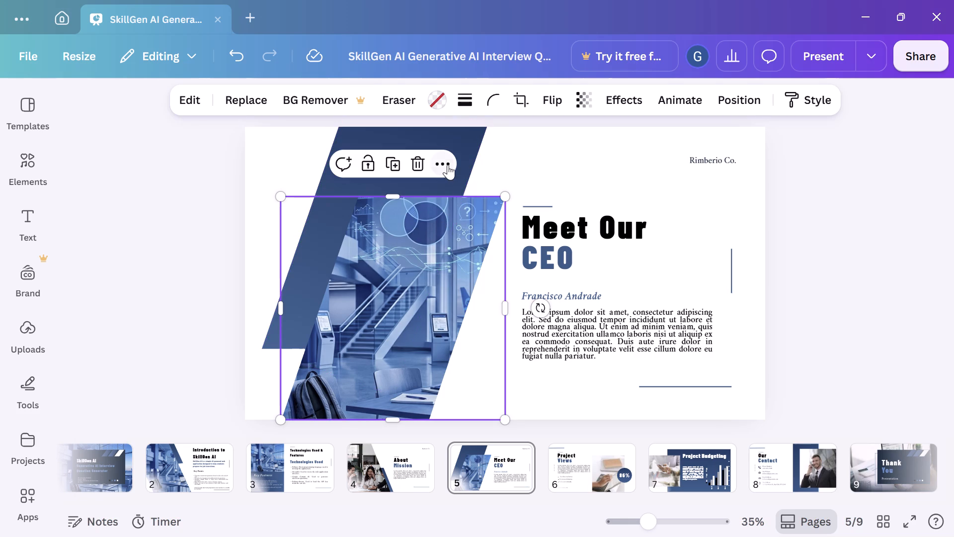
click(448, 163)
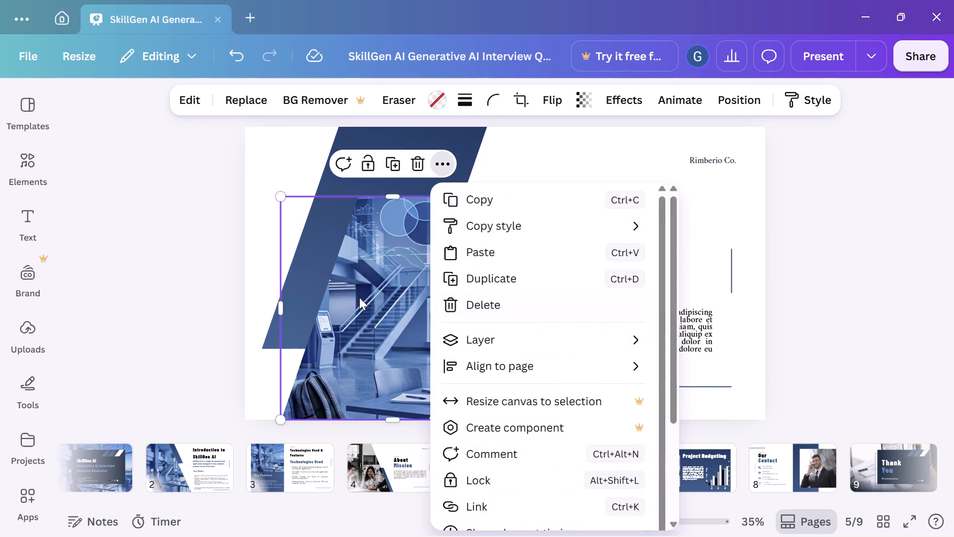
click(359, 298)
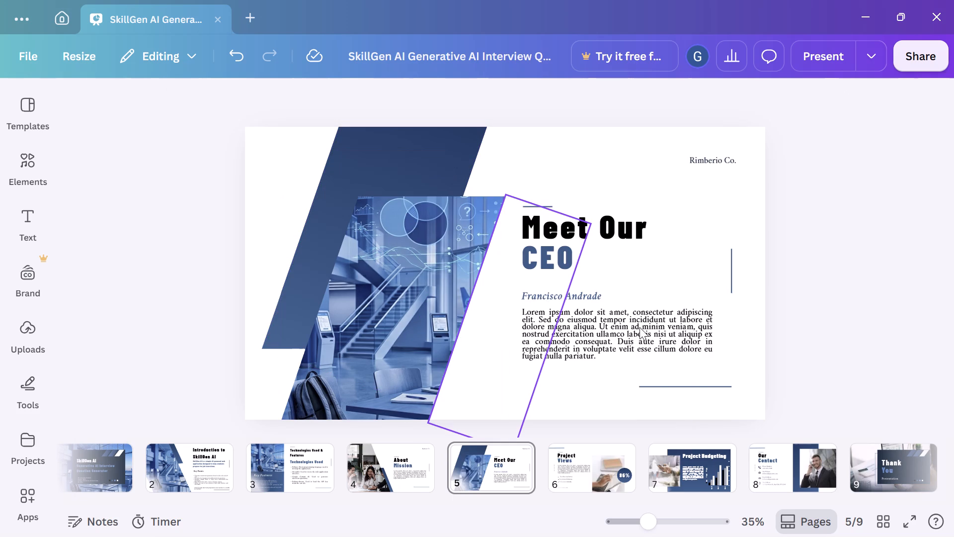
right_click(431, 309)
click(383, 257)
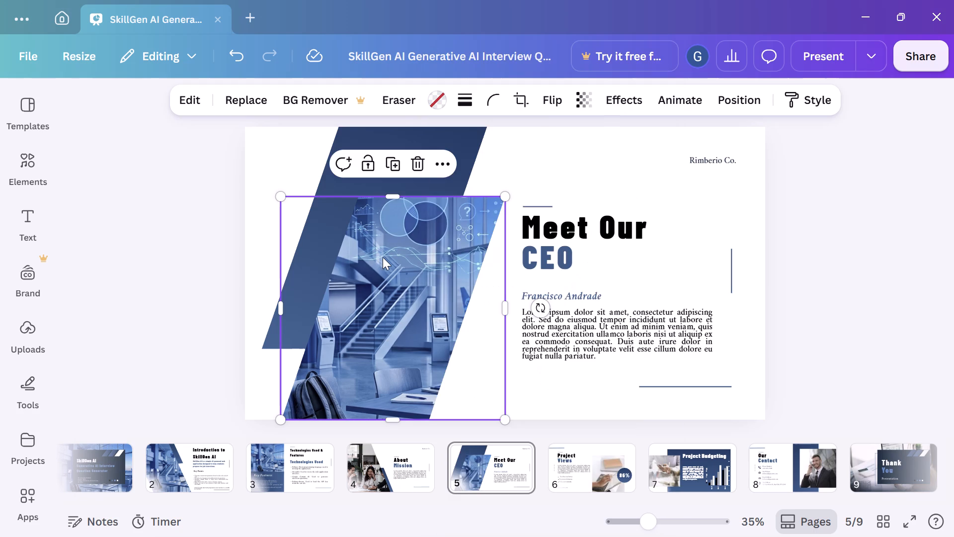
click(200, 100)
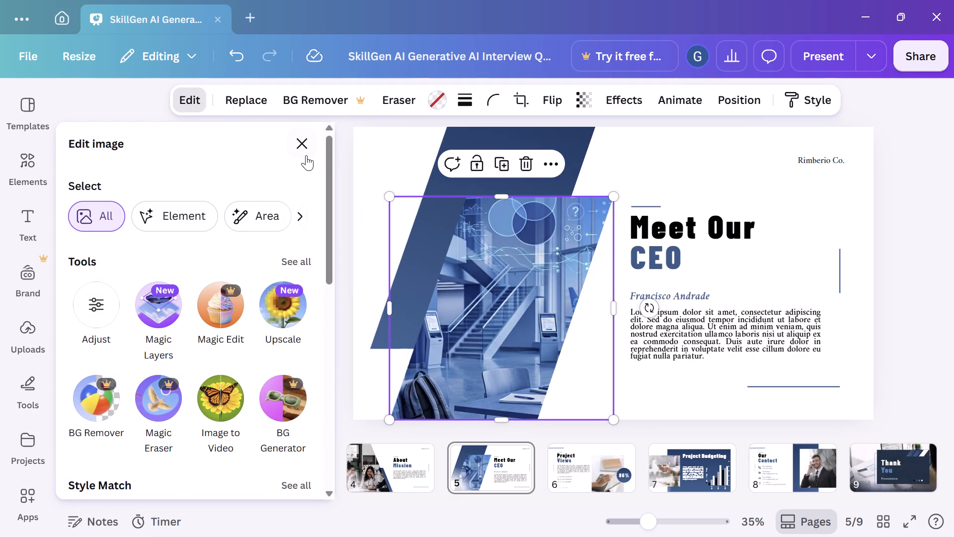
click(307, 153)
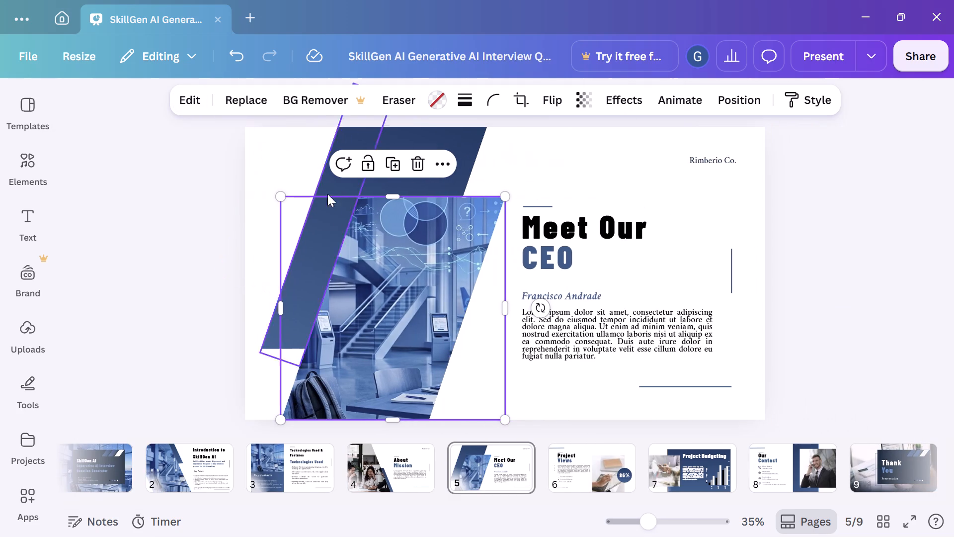
Shrink the airport-lounge image inside its slanted frame and reposition it so the circle diagram, staircase and laptop fall within the crop.
double_click(379, 264)
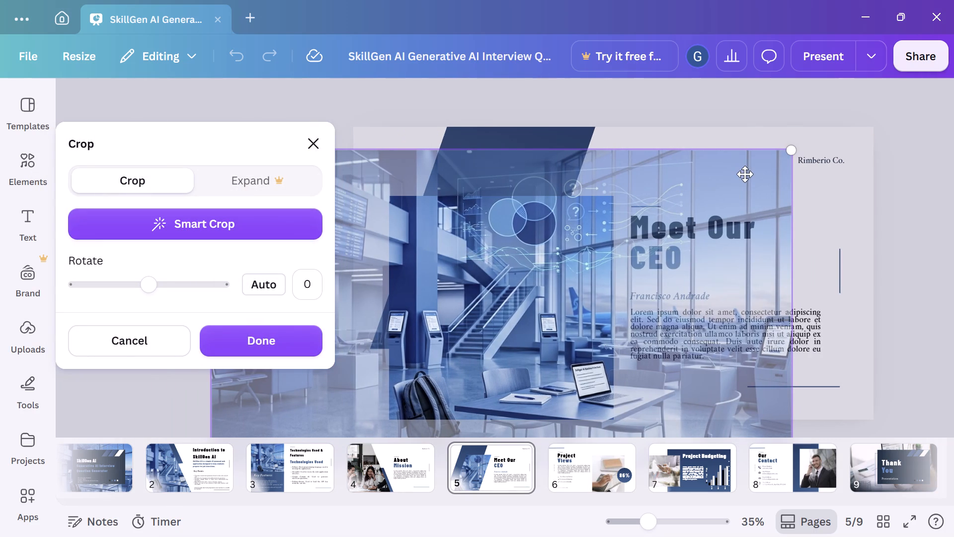
drag(790, 154, 711, 178)
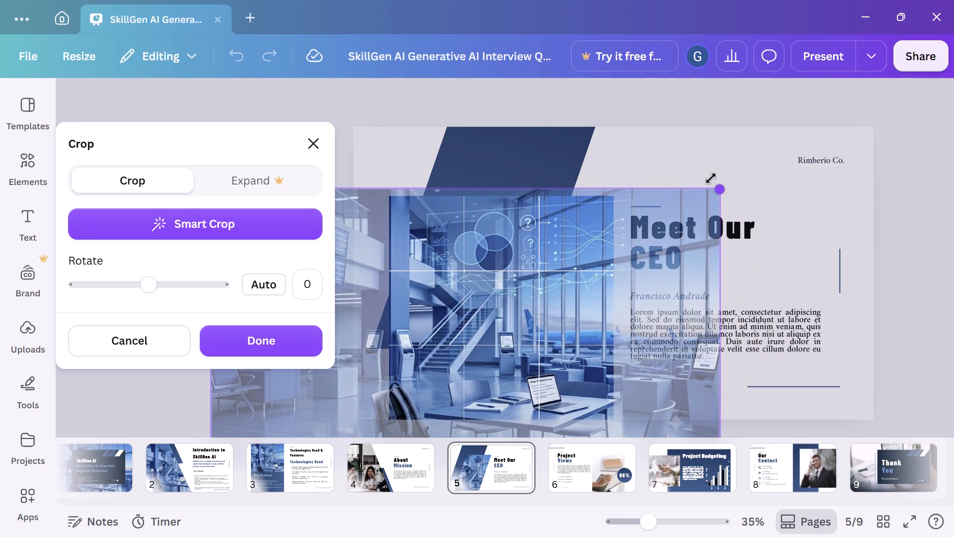
drag(711, 178, 705, 183)
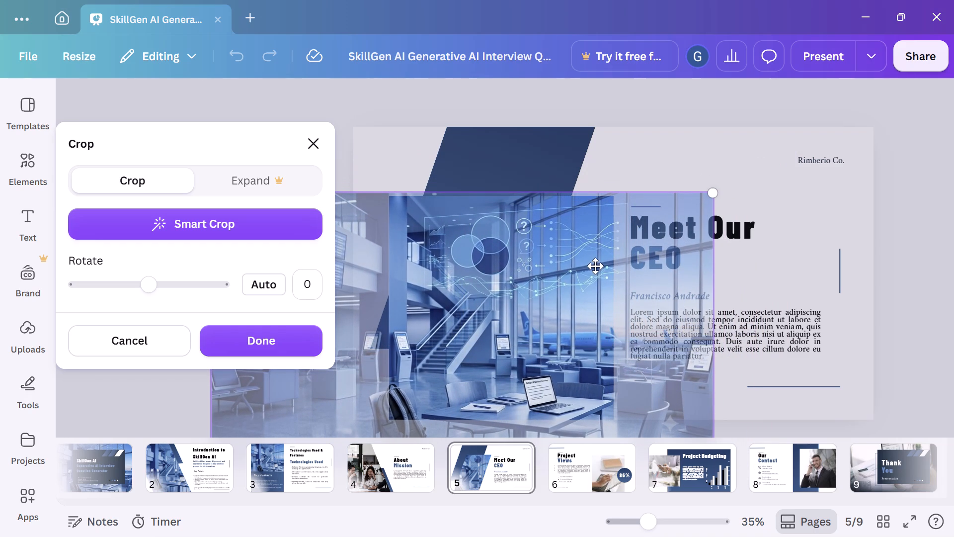
scroll(544, 314, right, 2)
drag(515, 271, 515, 273)
drag(515, 273, 518, 395)
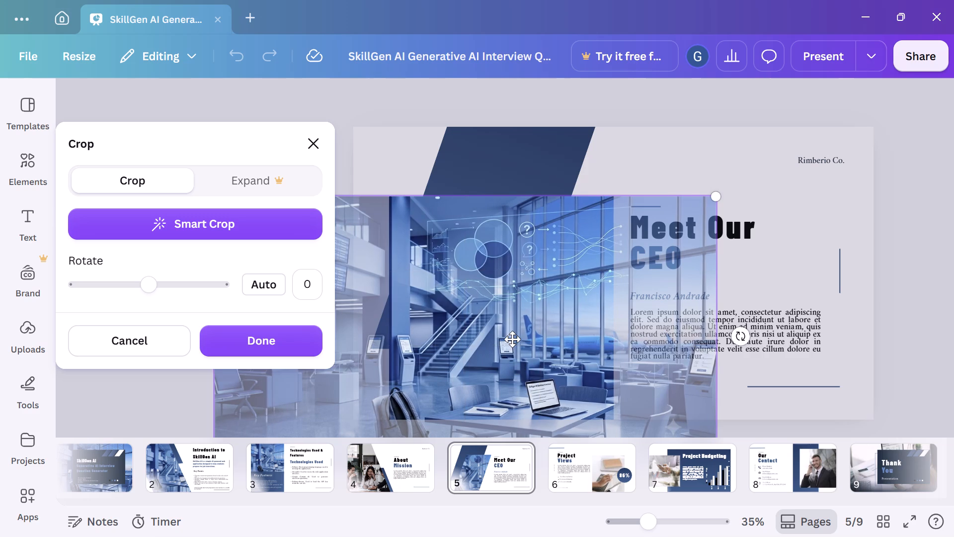
drag(512, 339, 538, 390)
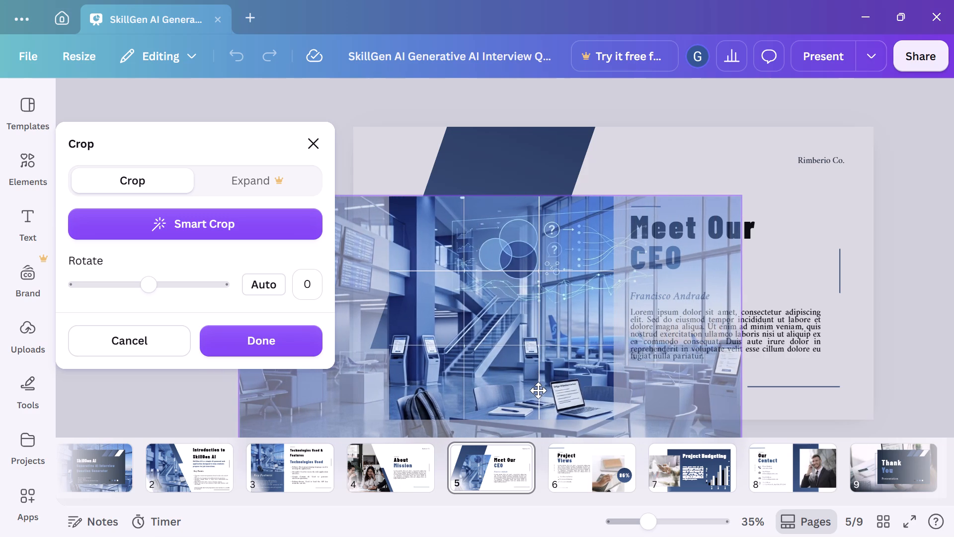
drag(538, 390, 523, 518)
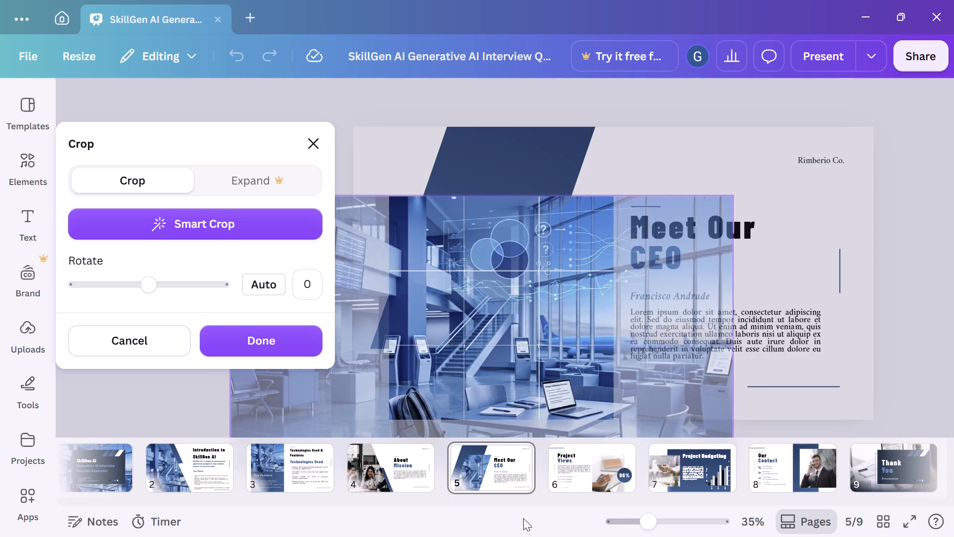
drag(523, 518, 504, 536)
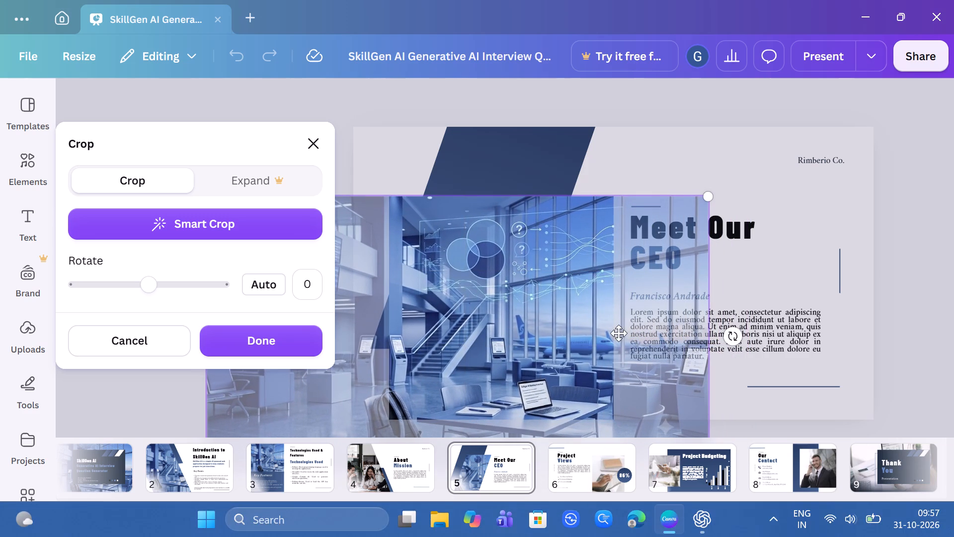
click(312, 142)
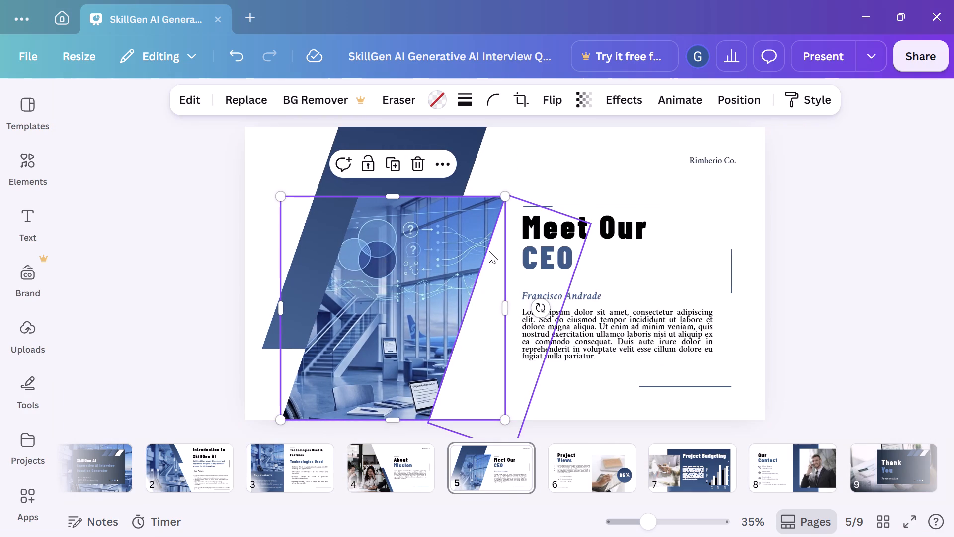
click(642, 245)
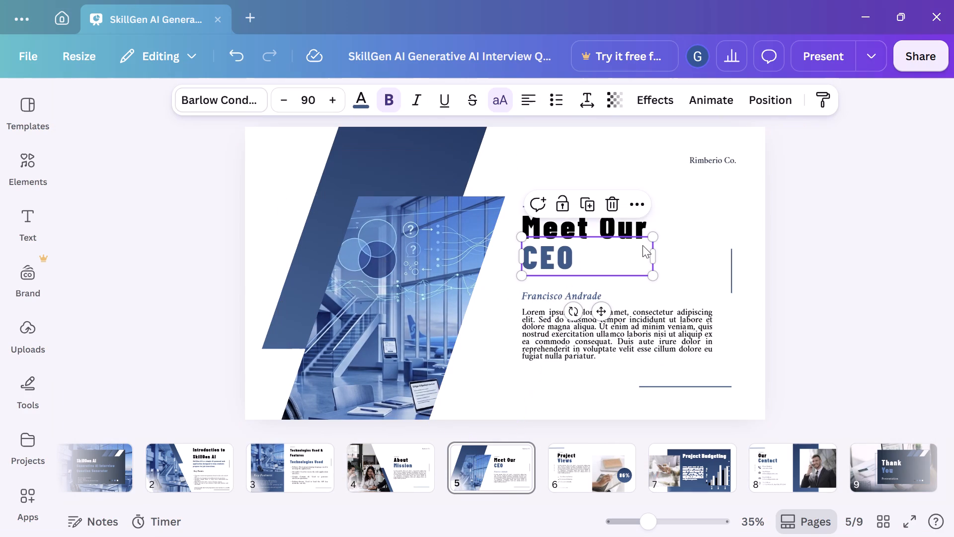
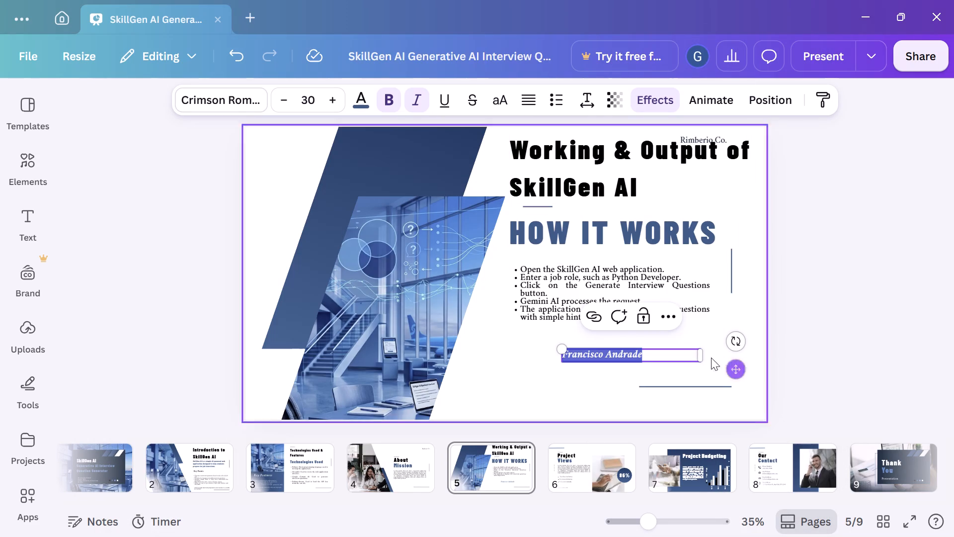
click(680, 315)
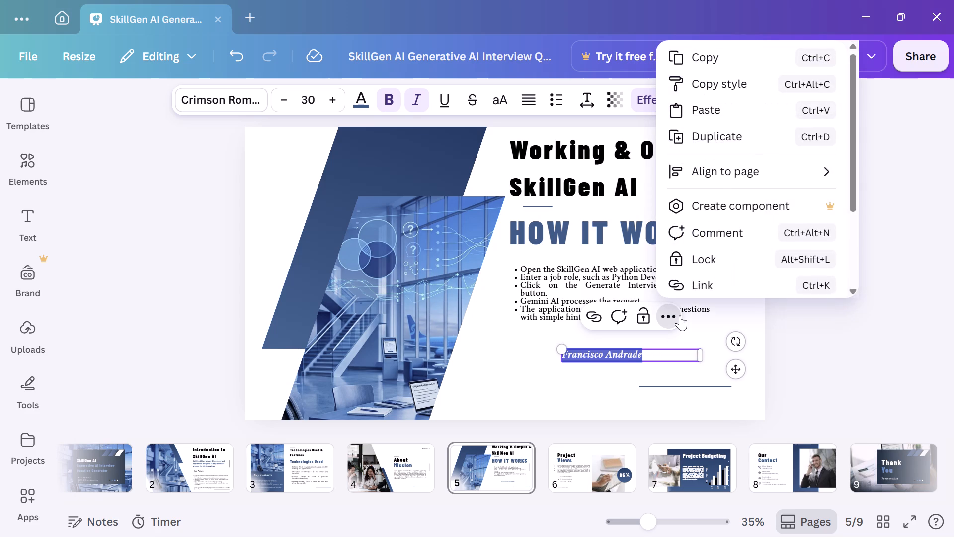
double_click(609, 364)
click(620, 359)
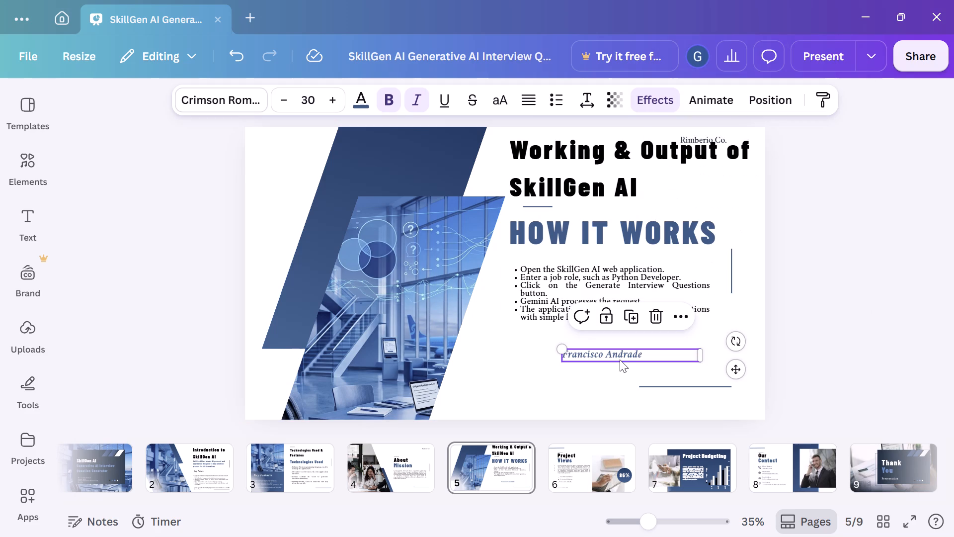
click(658, 317)
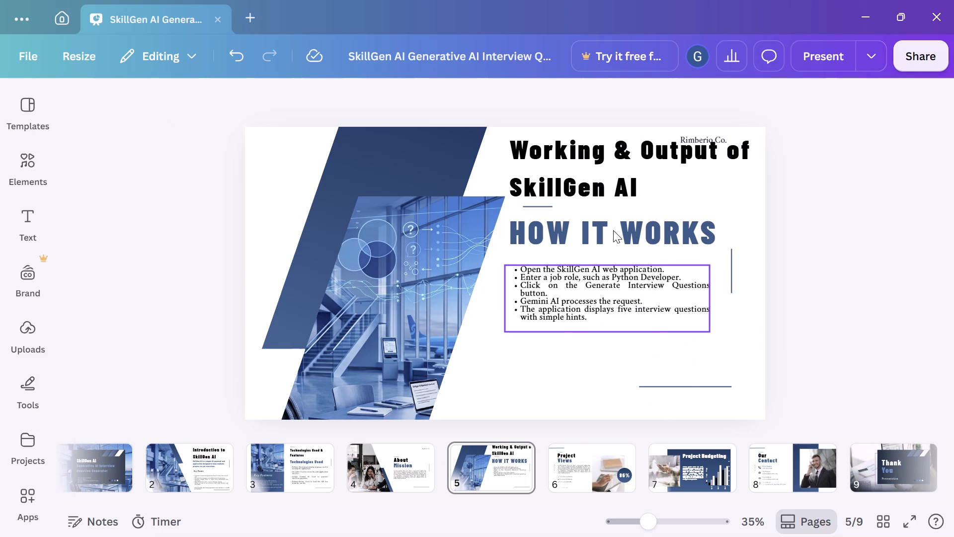
Duplicate the "HOW IT WORKS" heading and place the copy below the bulleted list, slightly above the bottom horizontal line.
double_click(613, 230)
click(613, 230)
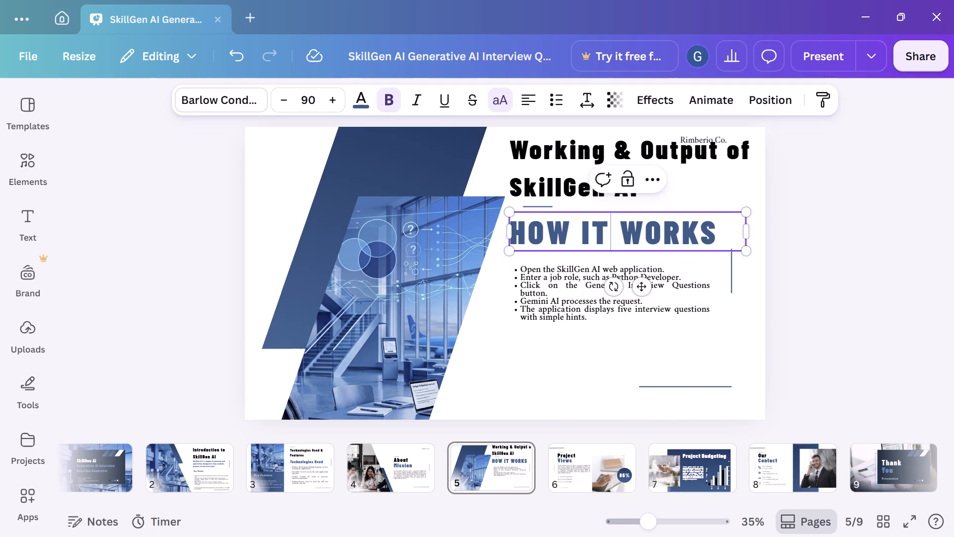
double_click(596, 231)
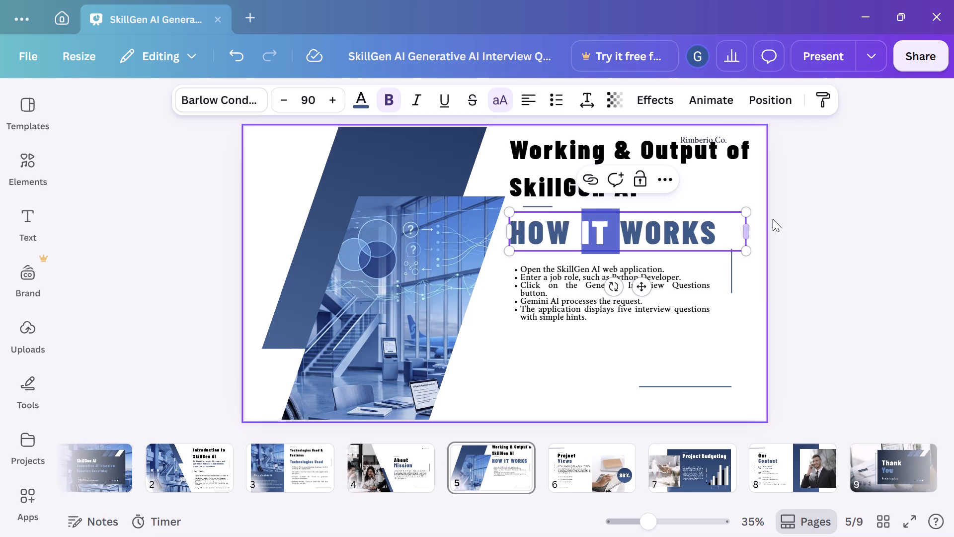
click(797, 206)
click(695, 220)
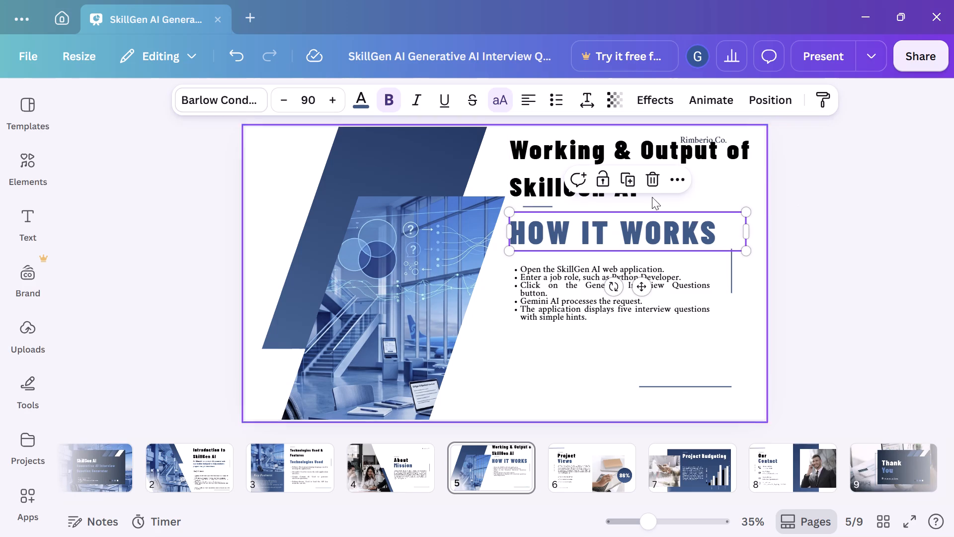
click(632, 182)
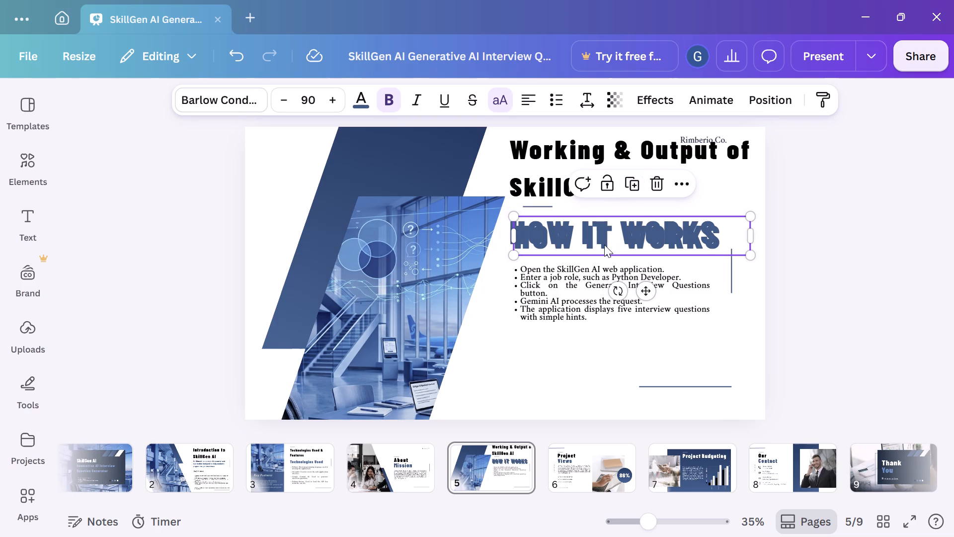
drag(604, 245, 590, 405)
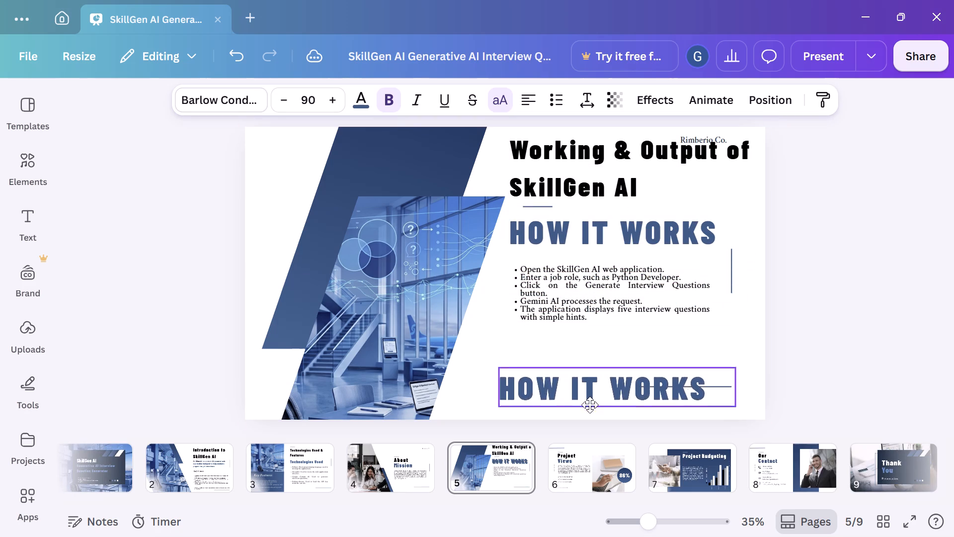
drag(590, 405, 588, 367)
Replace the duplicated heading's text with the copied "Output".
double_click(588, 367)
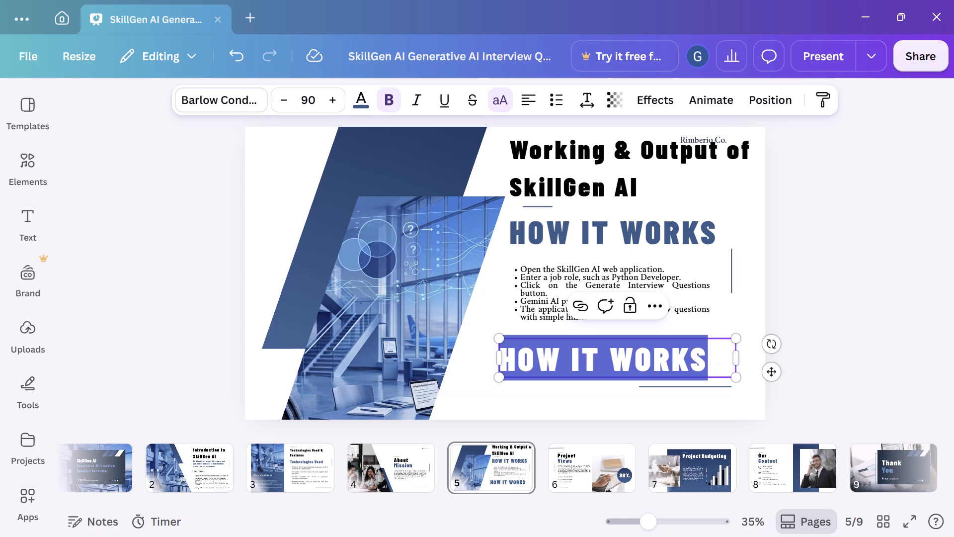
key(ctrl+v)
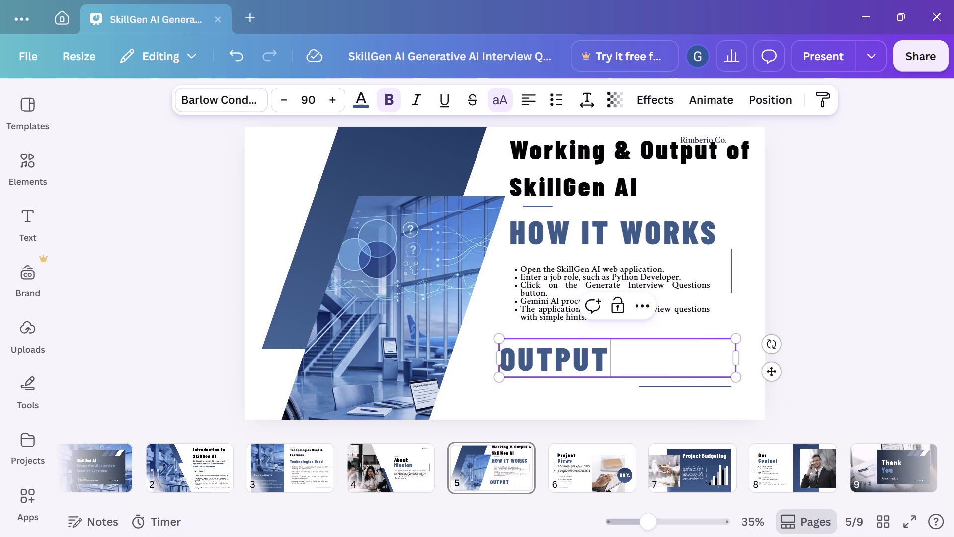
Move the "OUTPUT" heading up slightly, to just beneath the last line of the bulleted list.
drag(627, 361, 635, 326)
drag(777, 370, 775, 358)
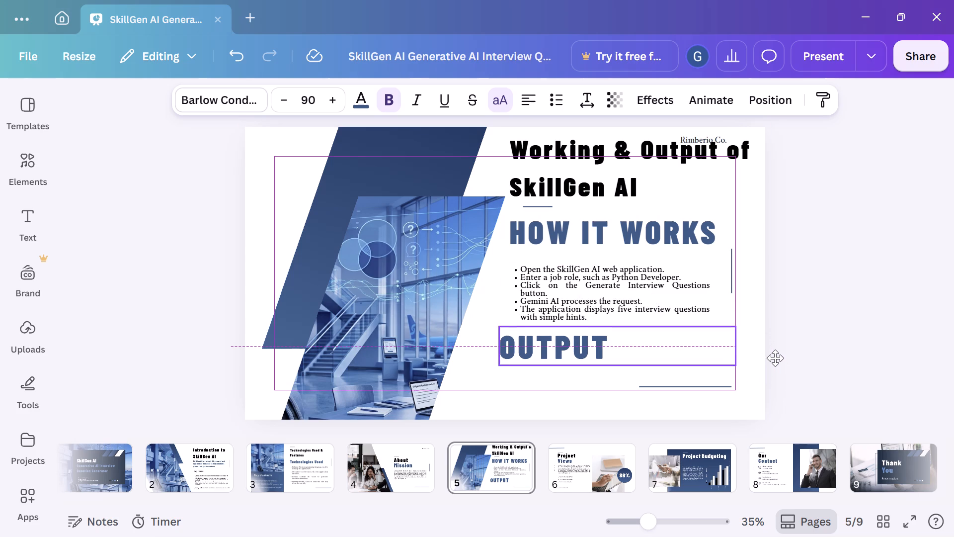
drag(775, 358, 775, 361)
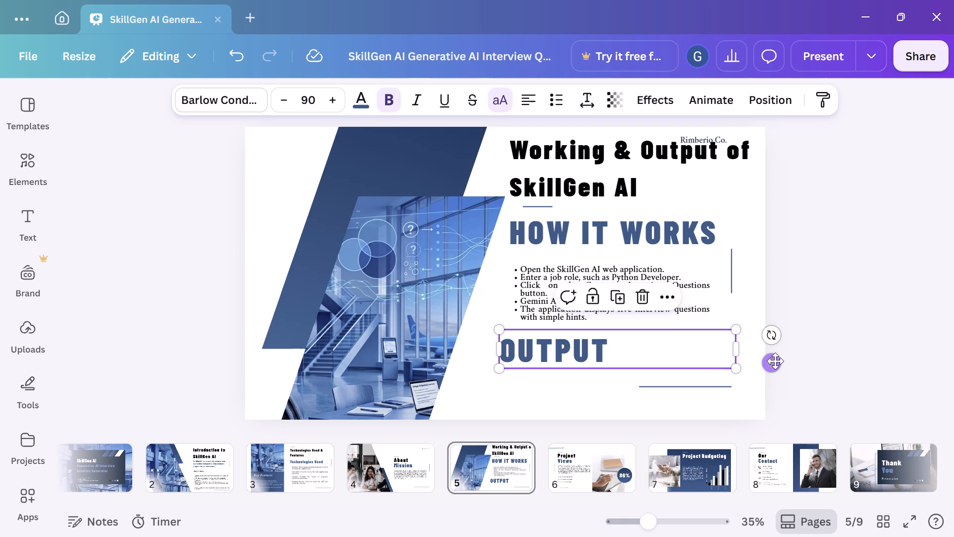
Delete the "About Mission" page, page 4, from the presentation.
click(413, 457)
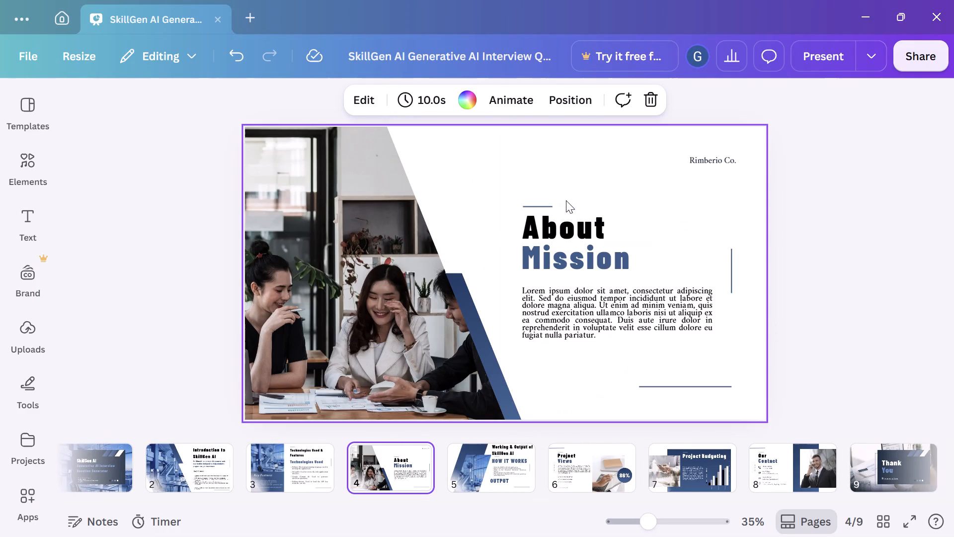
click(655, 99)
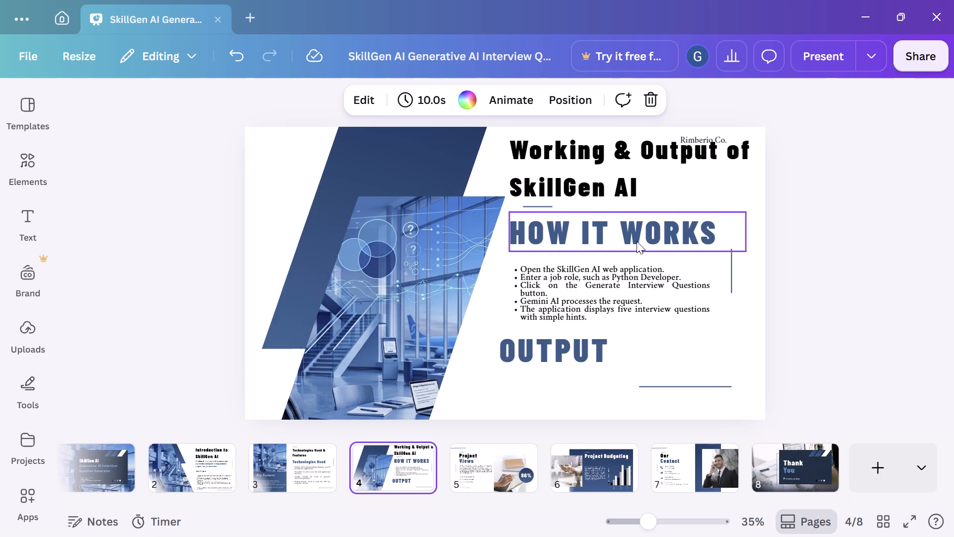
Move the blue-tinted office photo on page 4 up to the slide's top edge, just beside the title.
click(421, 256)
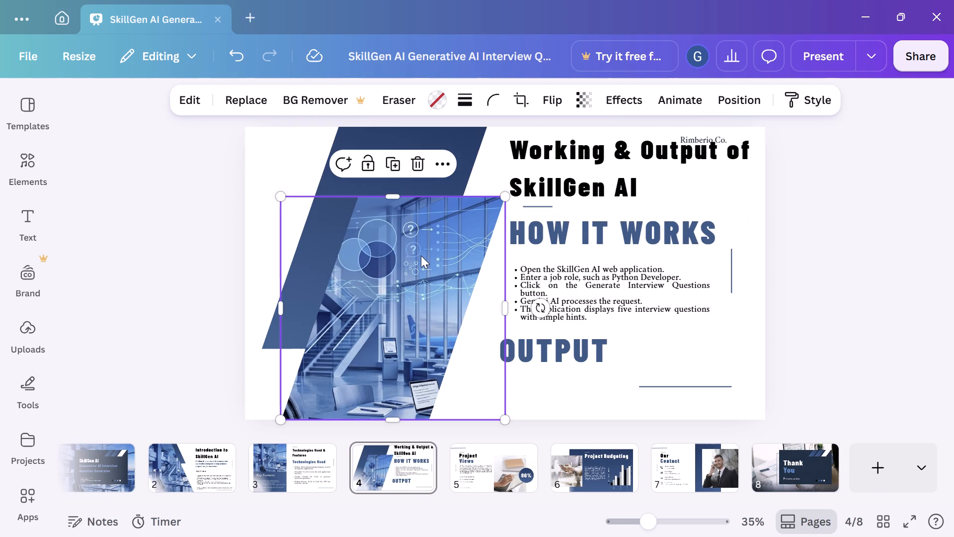
drag(421, 256, 422, 212)
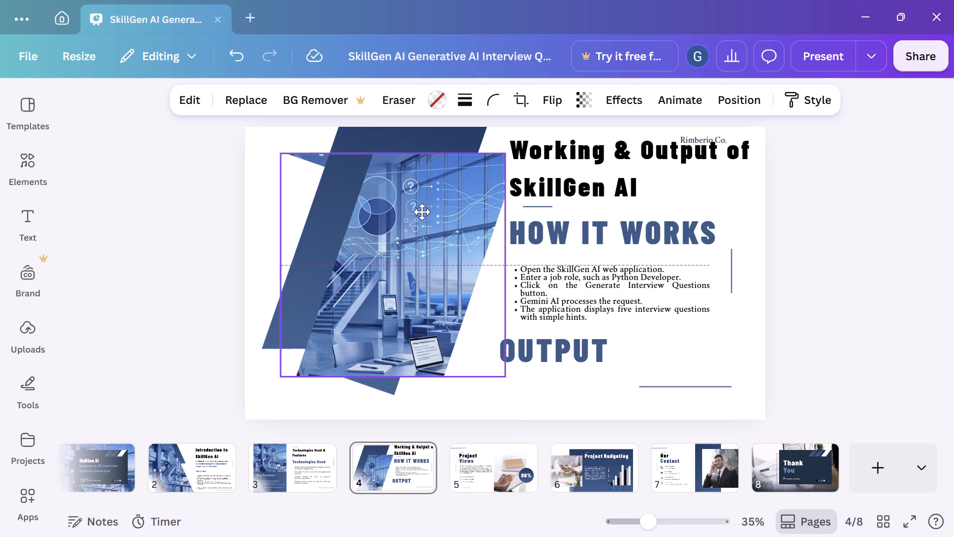
drag(422, 212, 347, 185)
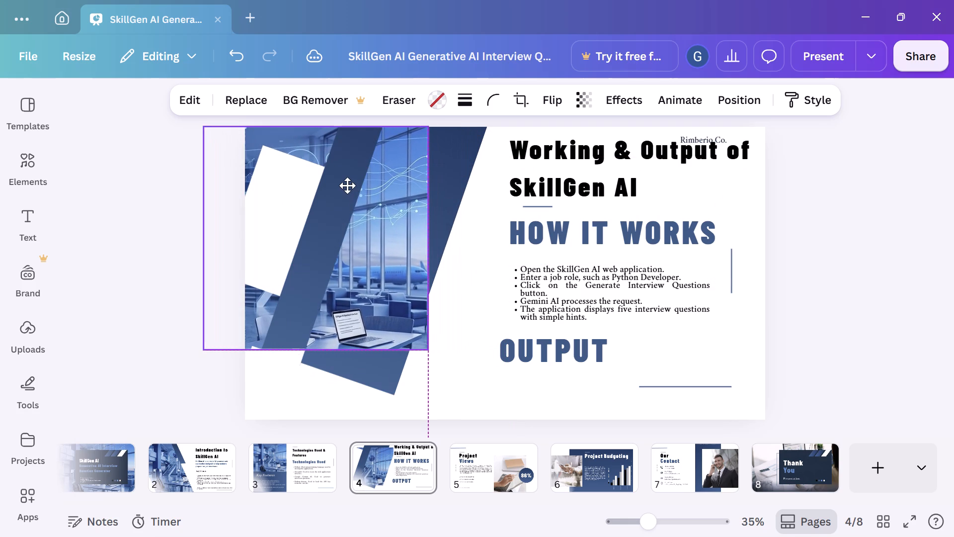
drag(347, 185, 332, 184)
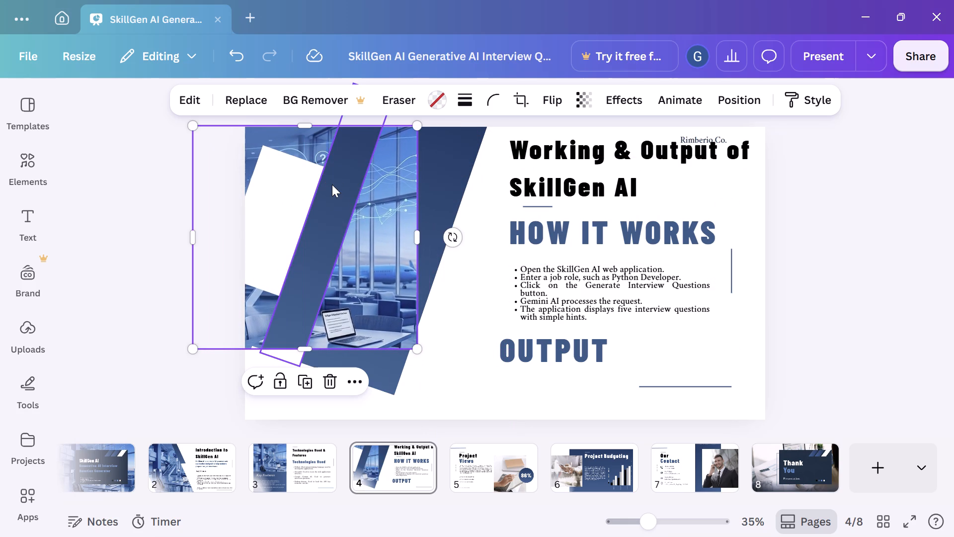
drag(369, 201, 436, 209)
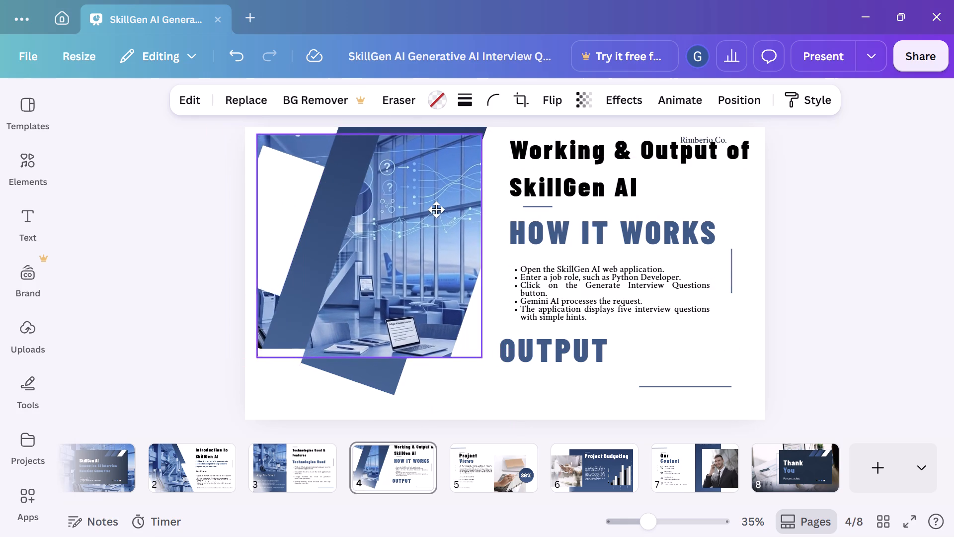
drag(436, 209, 436, 199)
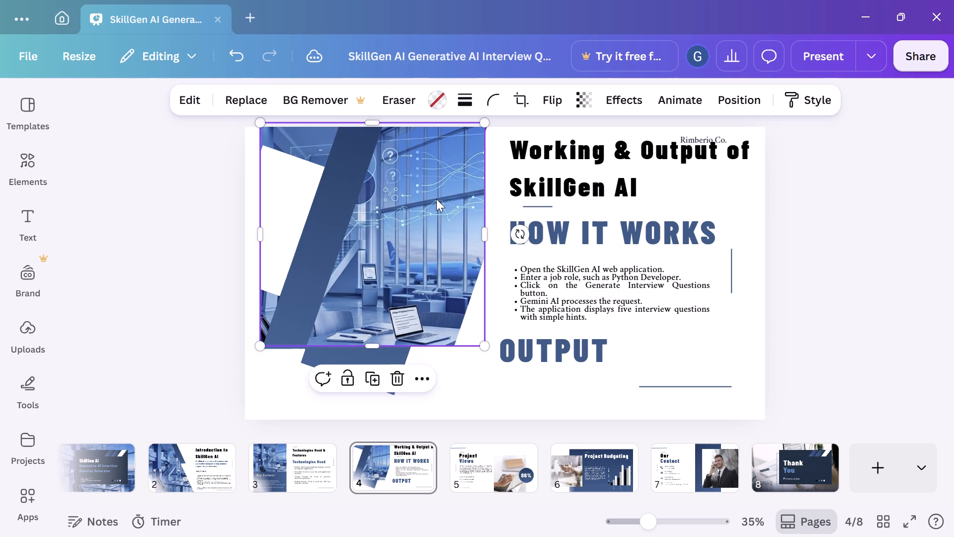
Move the slanted white rectangle from the slide's left edge onto the photo's lower part and rotate it until nearly horizontal.
click(342, 206)
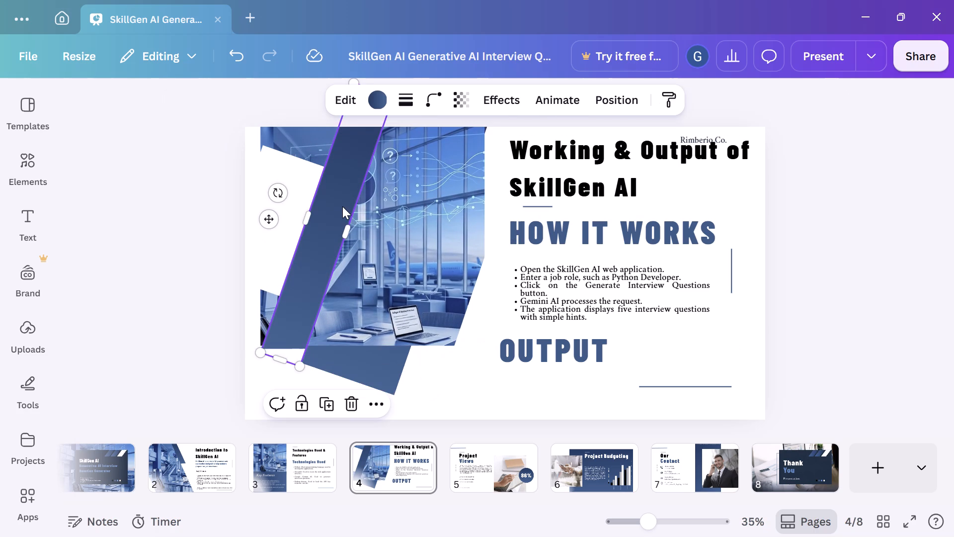
click(289, 192)
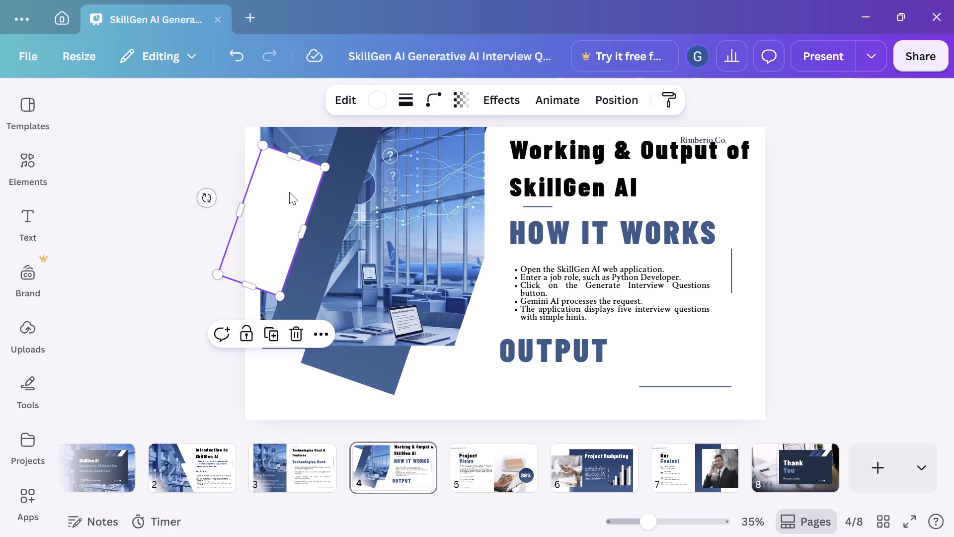
drag(289, 192, 375, 250)
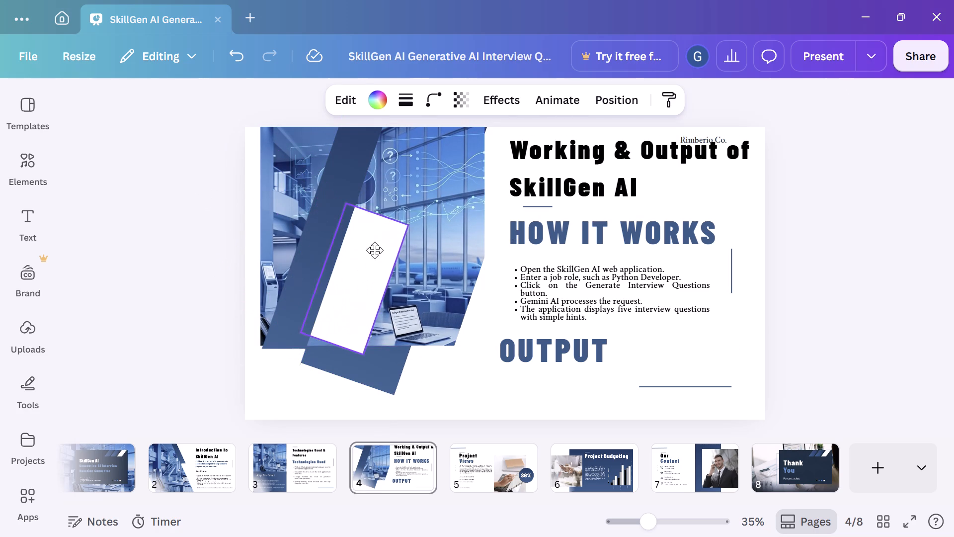
drag(375, 250, 399, 272)
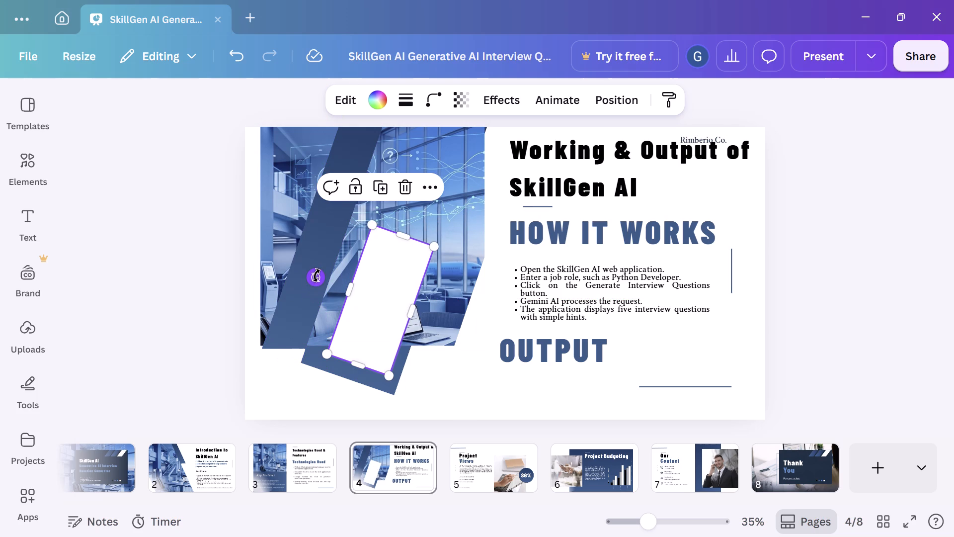
drag(316, 275, 346, 195)
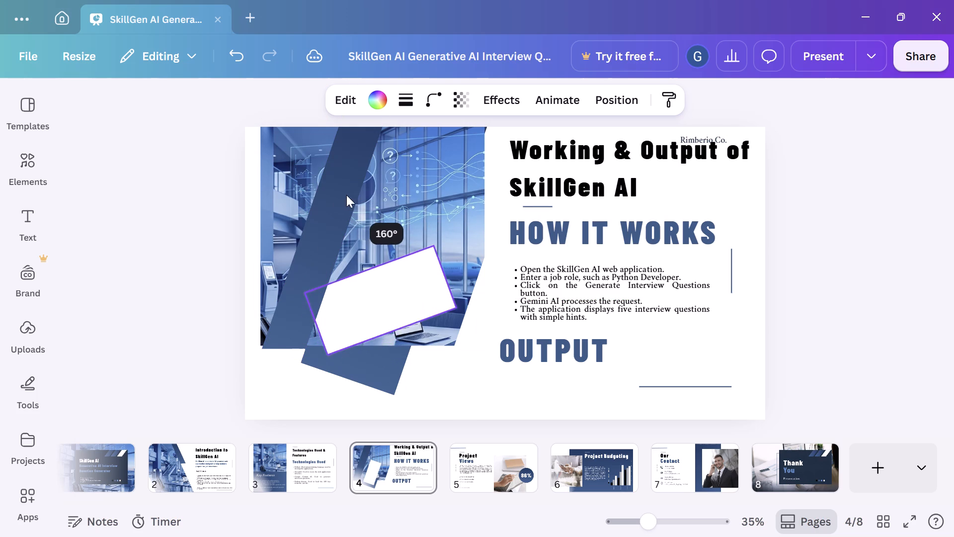
drag(346, 195, 381, 179)
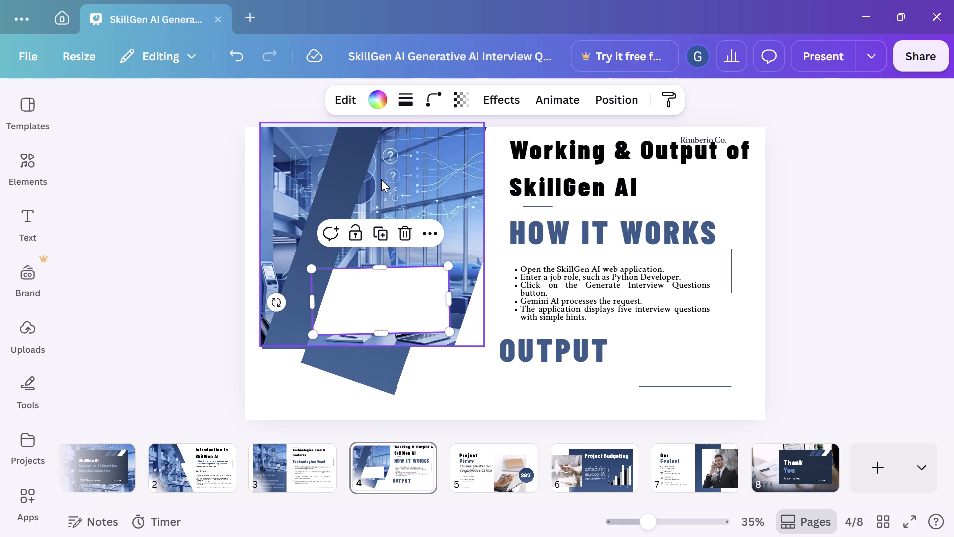
Enlarge the white rectangle to about 770 by 536 and position it over the photo's lower part, near the slide's bottom edge.
drag(444, 335, 517, 411)
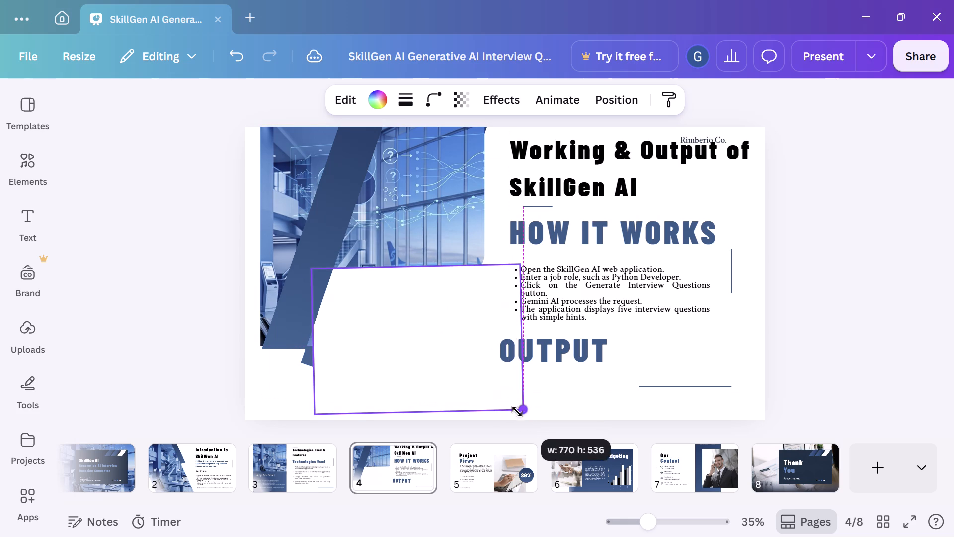
drag(409, 358, 370, 359)
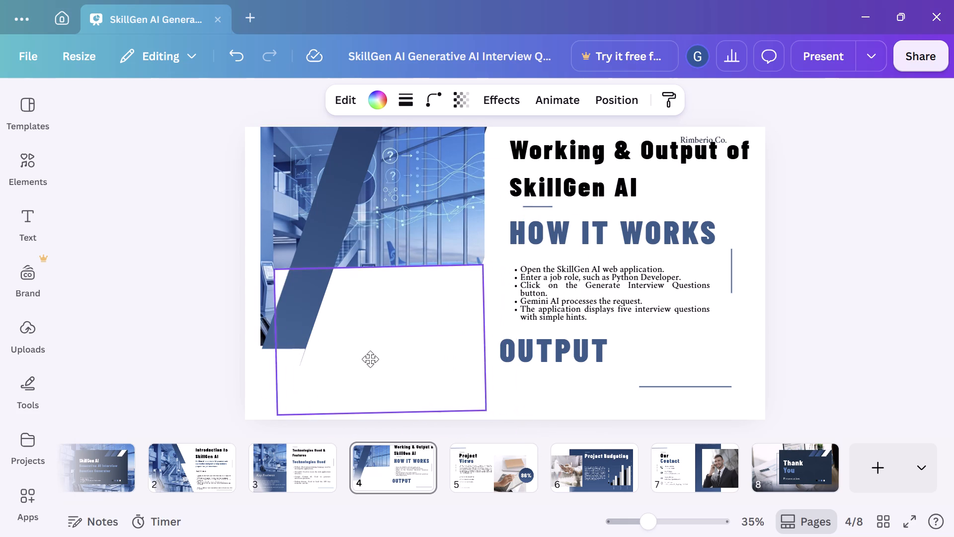
drag(370, 359, 349, 369)
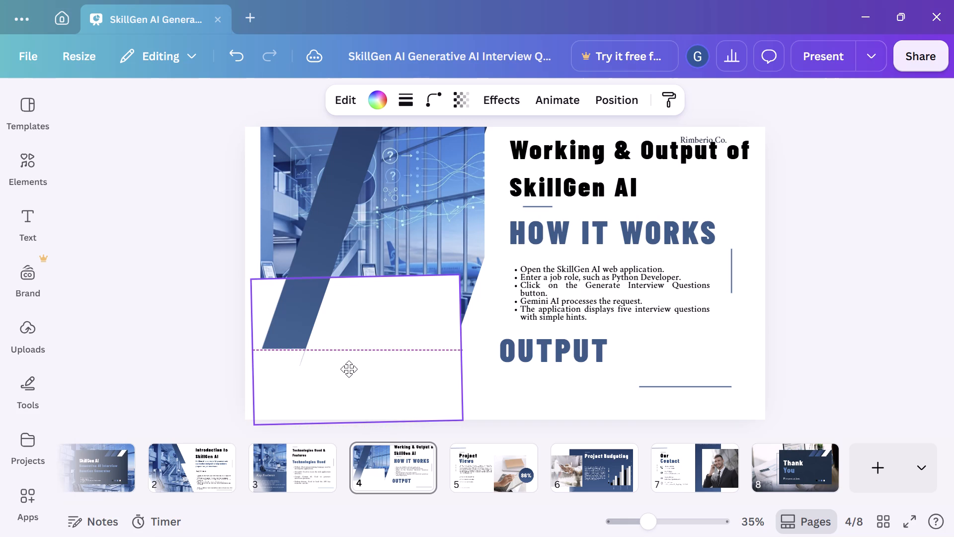
drag(349, 369, 358, 361)
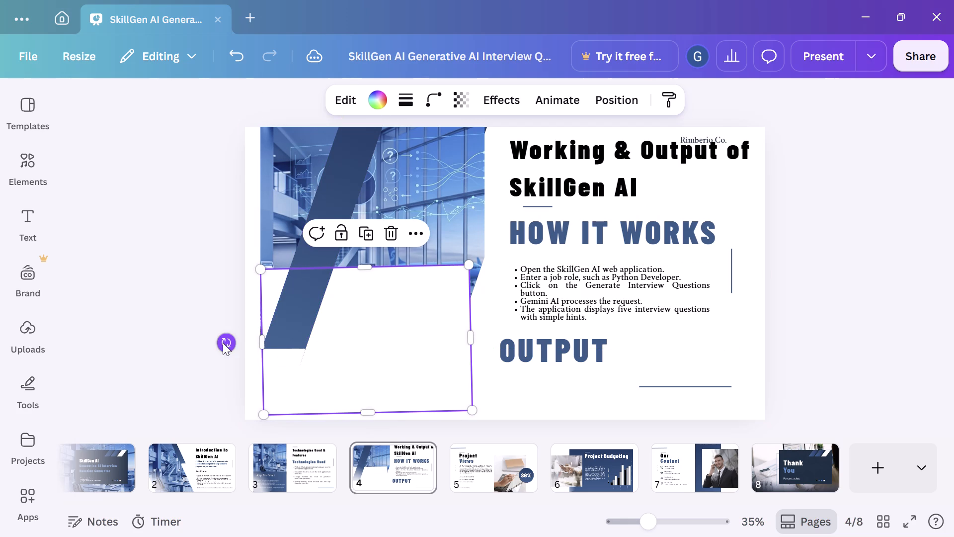
Rotate the enlarged white rectangle until its edges are level, and nudge it slightly up toward the slide's left edge.
drag(223, 343, 227, 335)
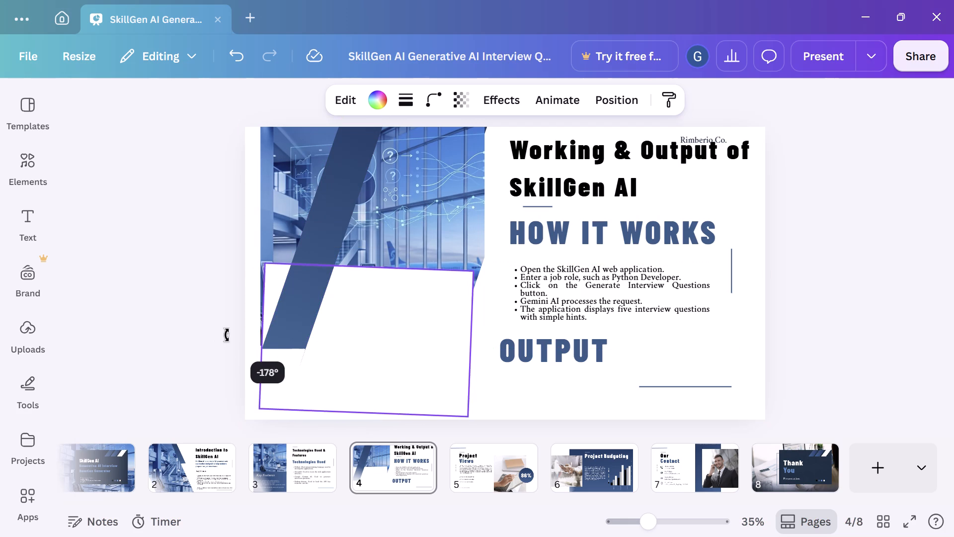
drag(227, 335, 228, 340)
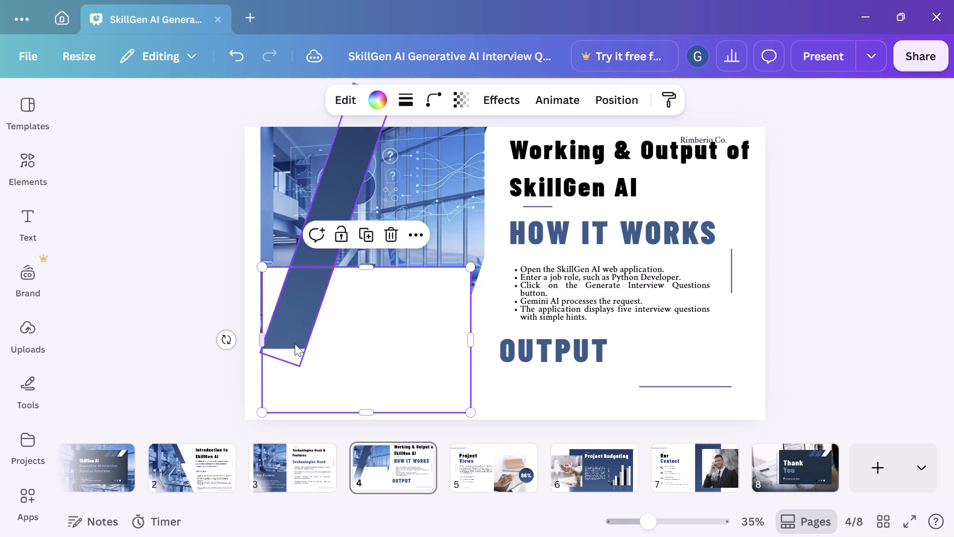
click(405, 337)
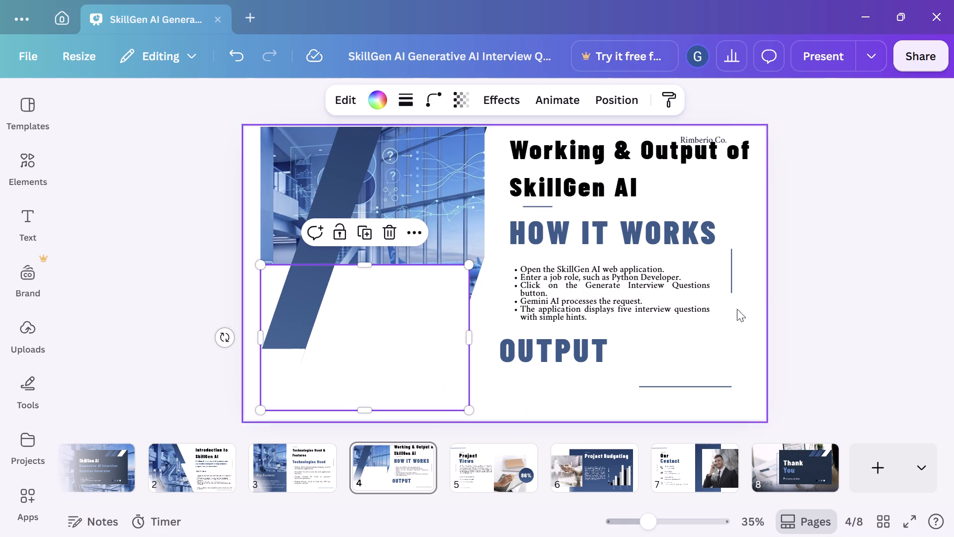
click(845, 285)
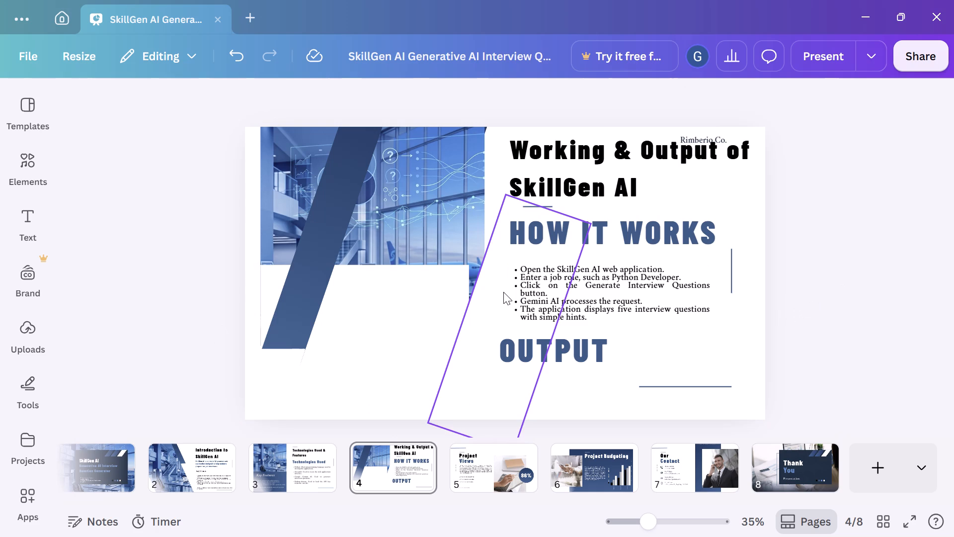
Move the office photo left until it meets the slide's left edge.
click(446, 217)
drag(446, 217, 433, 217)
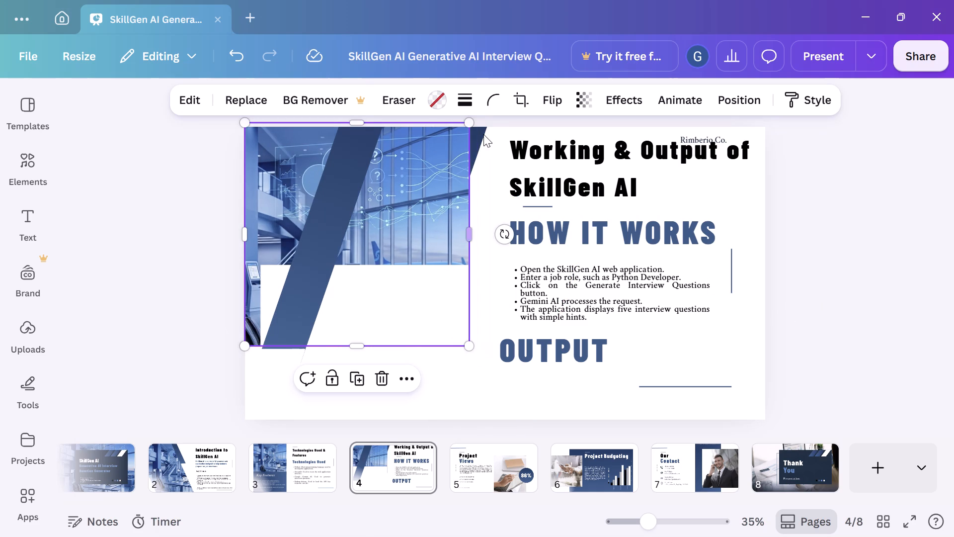
Move the wide slanted blue shape behind the photo up and left, so it extends past the slide's left edge.
click(482, 129)
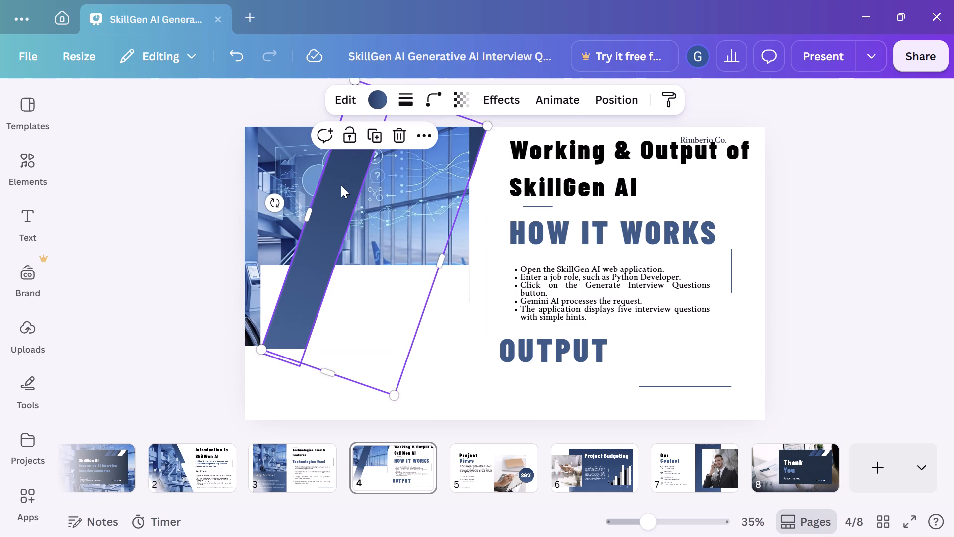
drag(341, 185, 317, 174)
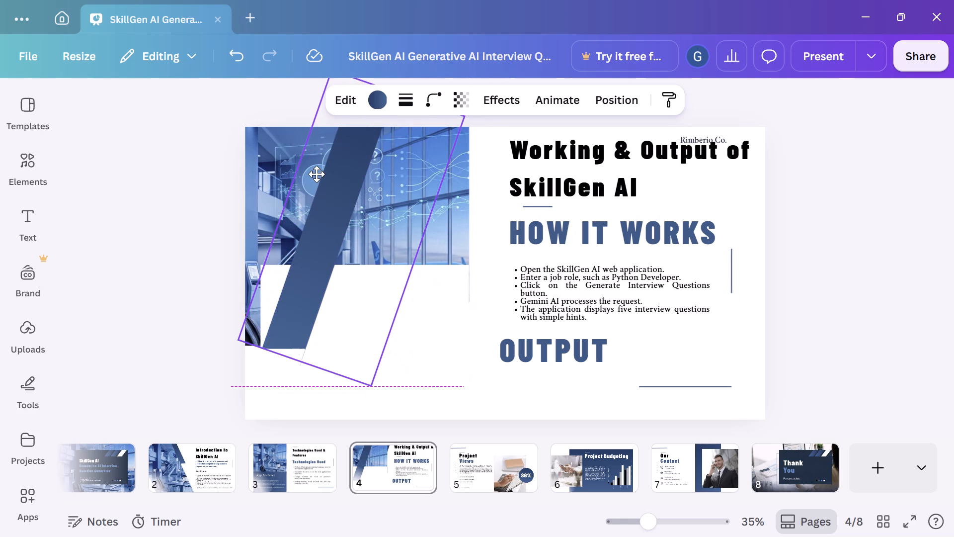
drag(317, 174, 295, 165)
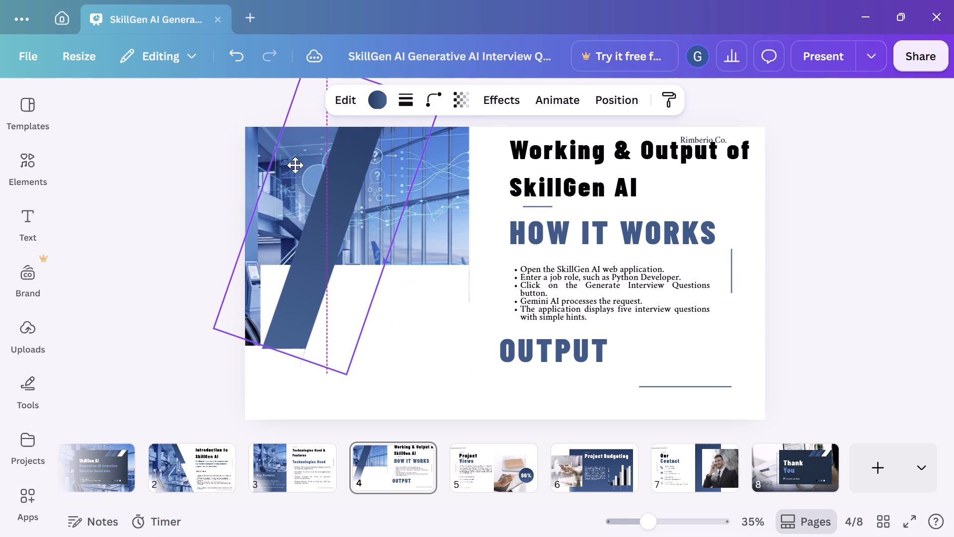
drag(295, 165, 295, 165)
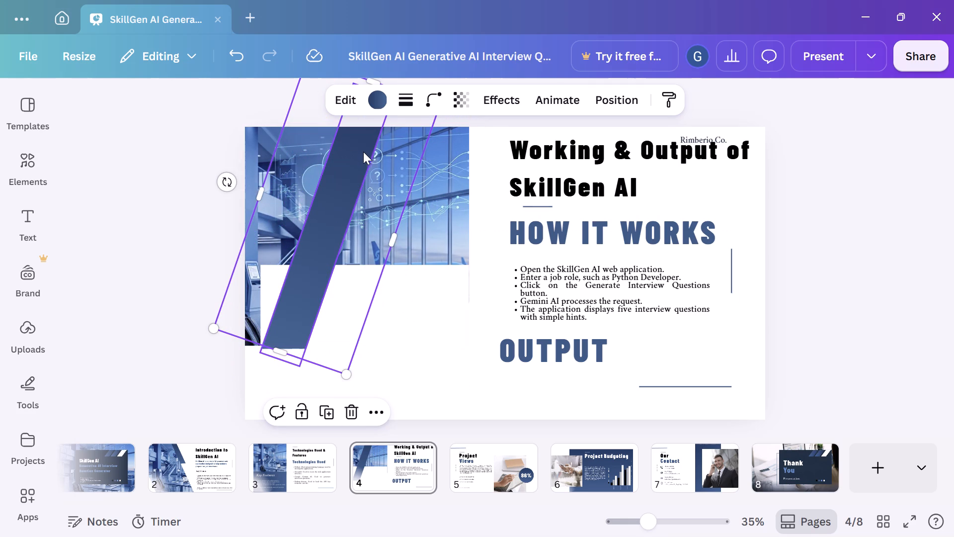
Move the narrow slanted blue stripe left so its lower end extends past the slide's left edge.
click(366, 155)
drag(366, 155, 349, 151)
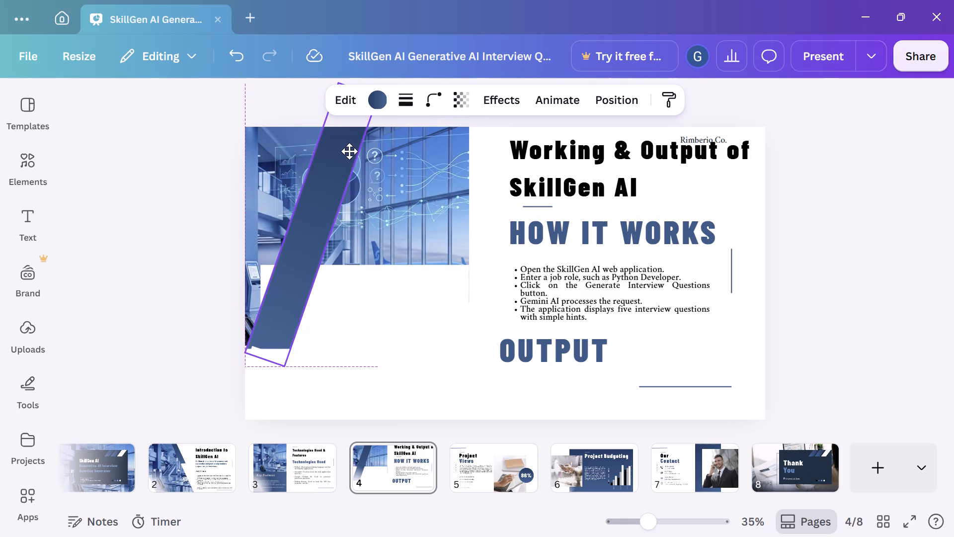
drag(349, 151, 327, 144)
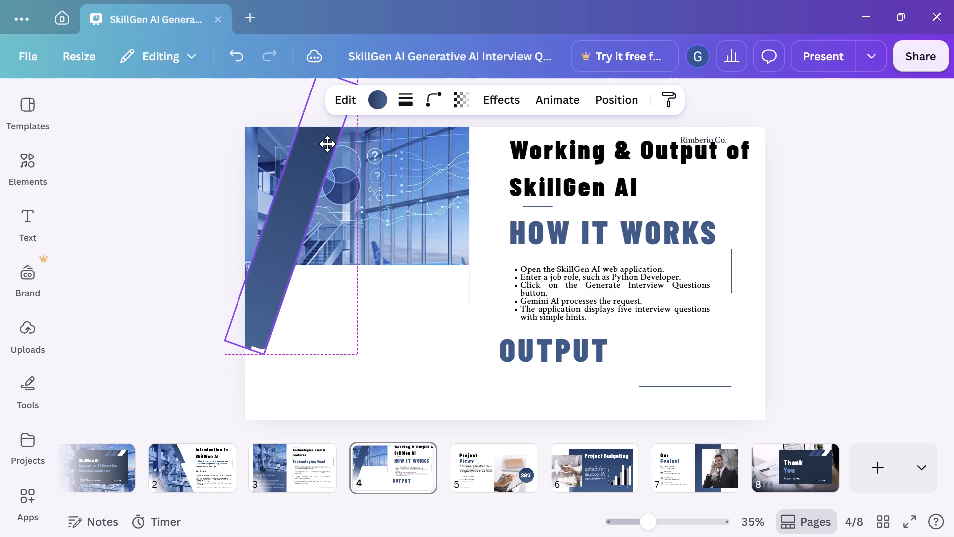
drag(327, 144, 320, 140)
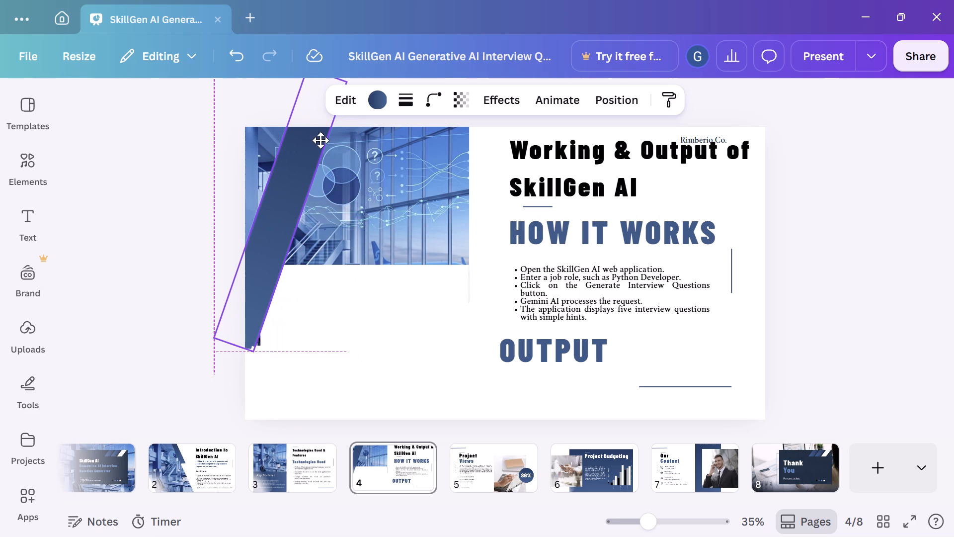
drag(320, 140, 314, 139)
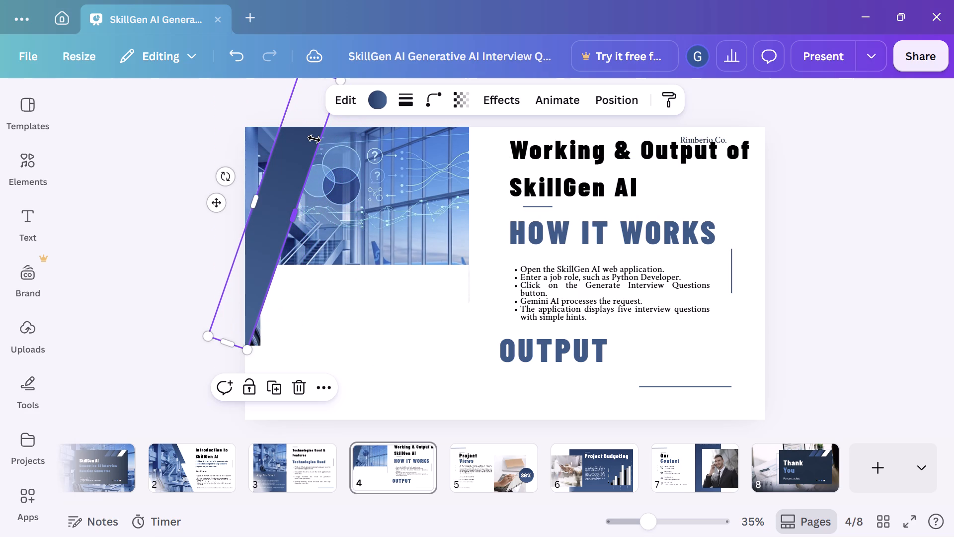
Move the office photo right along the slide's top edge, leaving a small gap before the title.
click(390, 211)
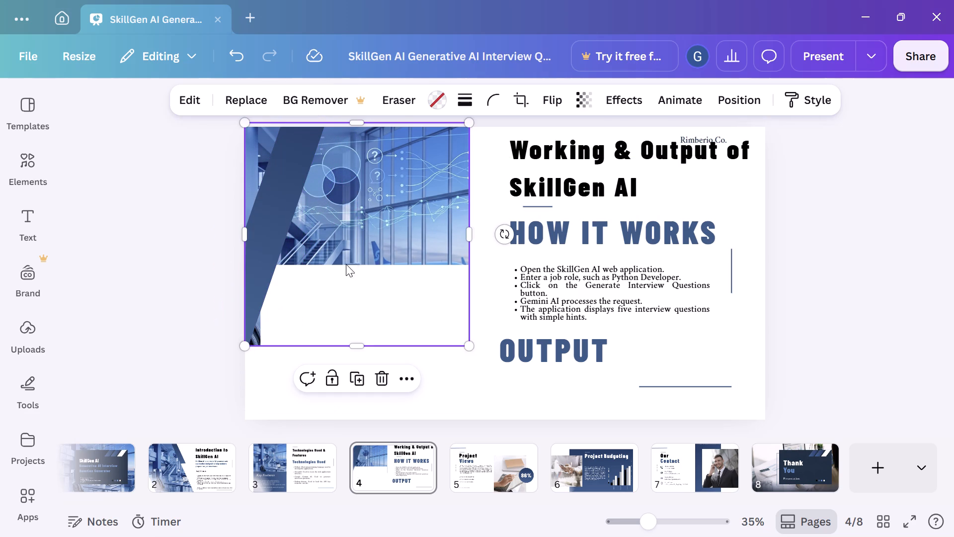
click(372, 216)
drag(372, 216, 383, 211)
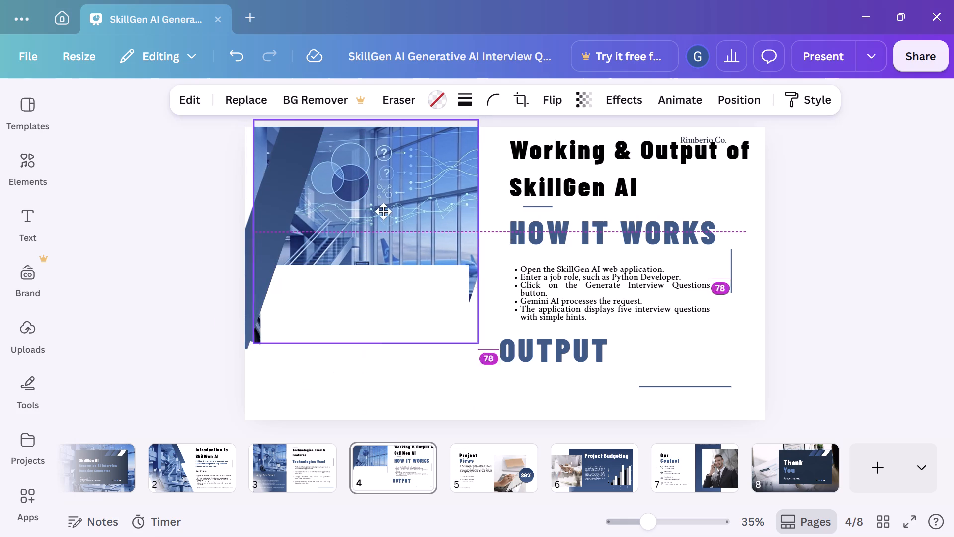
drag(383, 211, 395, 210)
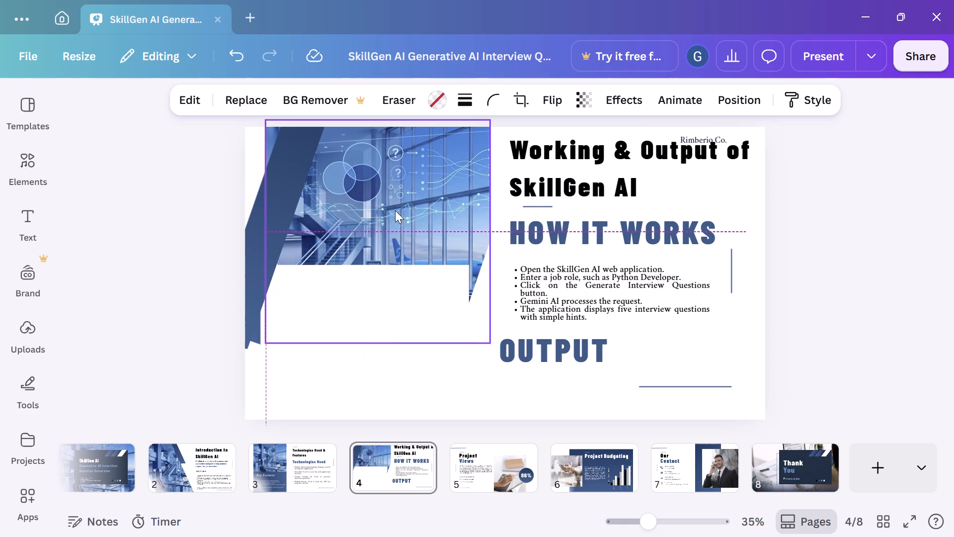
Move the narrow slanted blue stripe right across the photo, aligning its lower corner with the white rectangle's left edge.
click(280, 208)
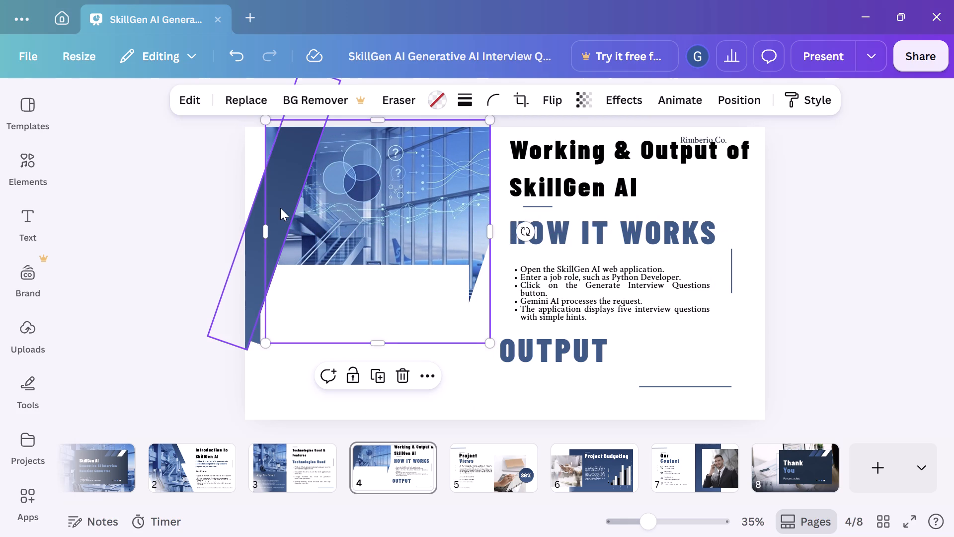
drag(280, 208, 317, 212)
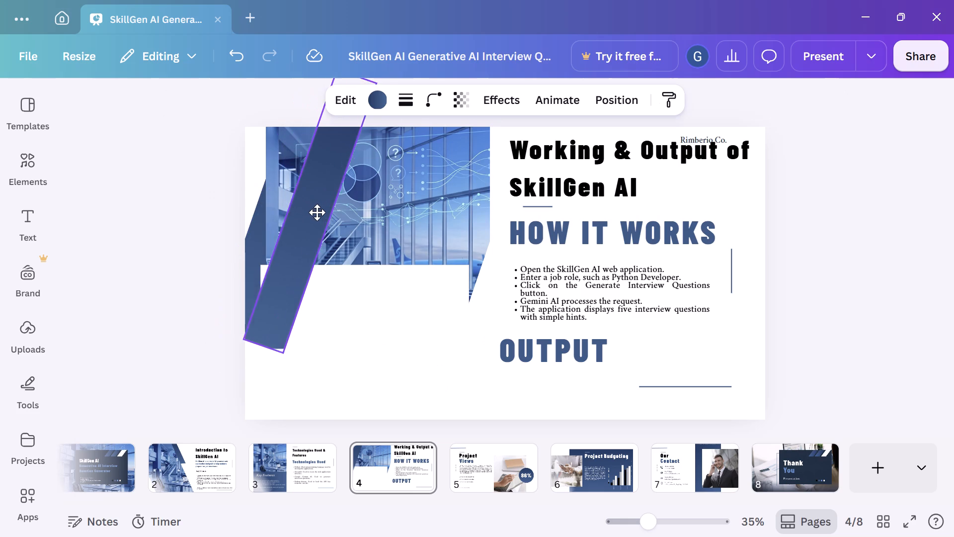
drag(317, 212, 332, 213)
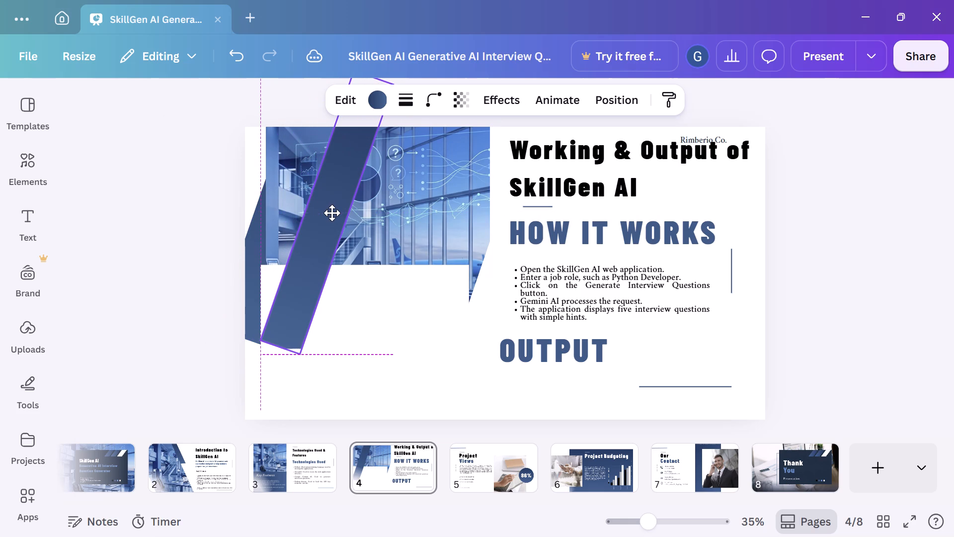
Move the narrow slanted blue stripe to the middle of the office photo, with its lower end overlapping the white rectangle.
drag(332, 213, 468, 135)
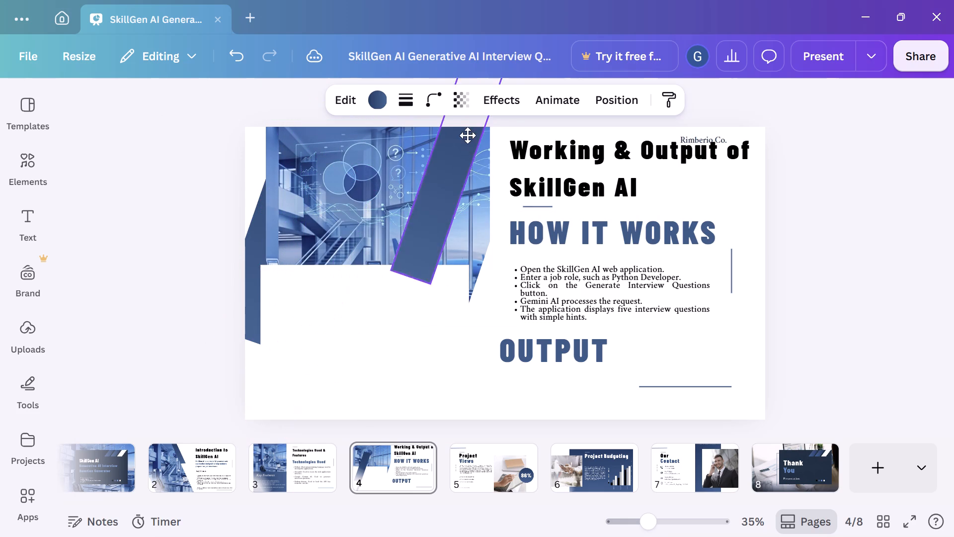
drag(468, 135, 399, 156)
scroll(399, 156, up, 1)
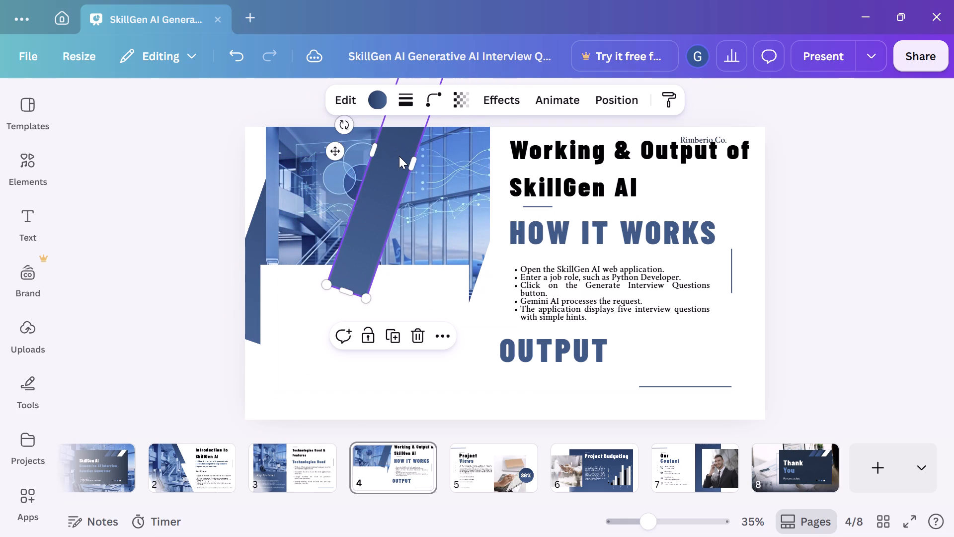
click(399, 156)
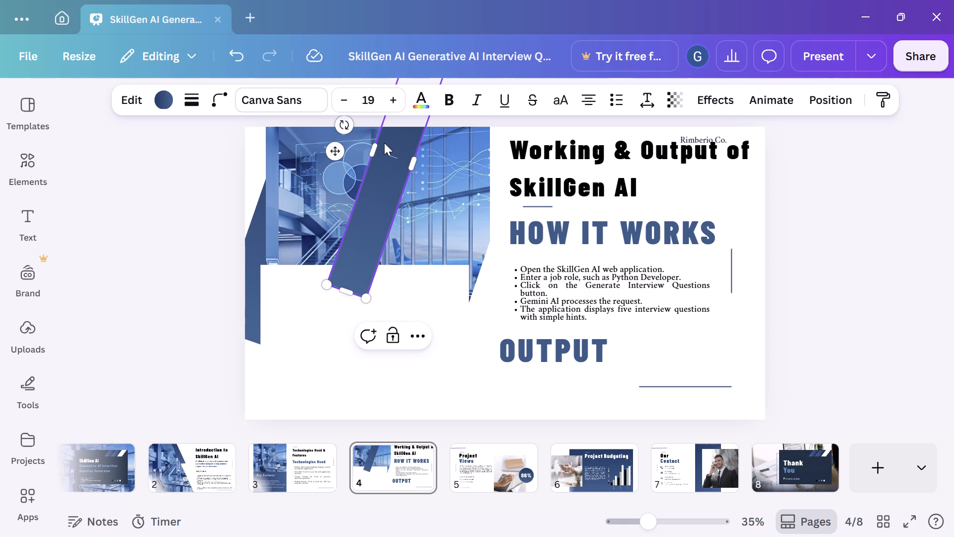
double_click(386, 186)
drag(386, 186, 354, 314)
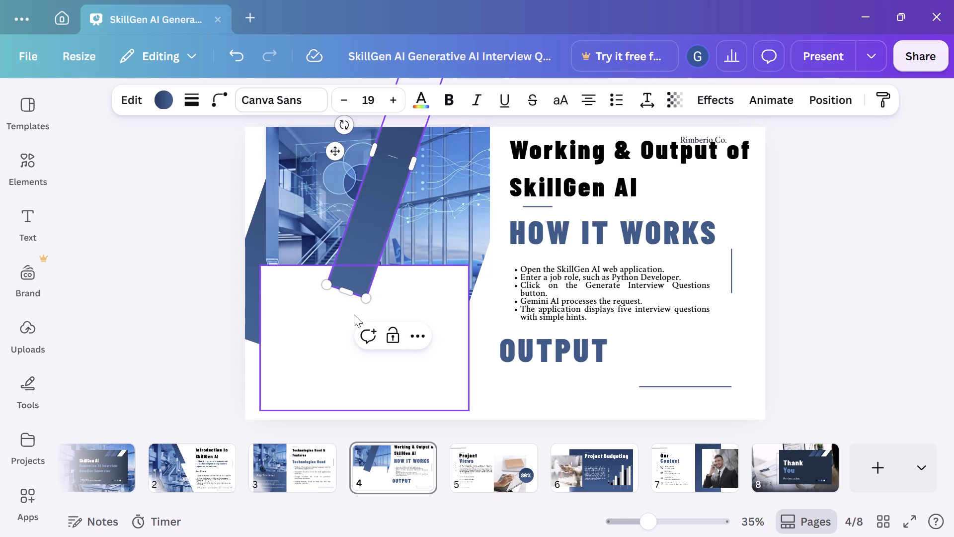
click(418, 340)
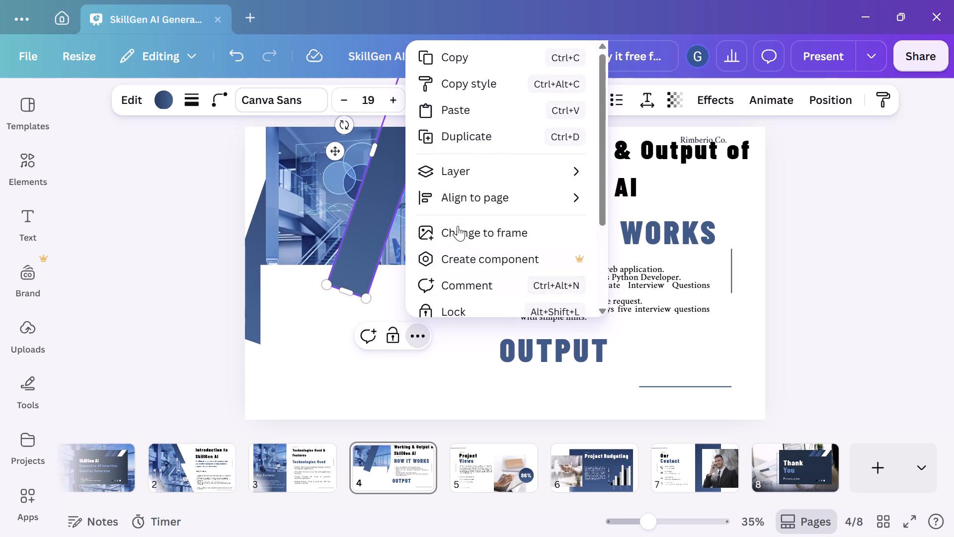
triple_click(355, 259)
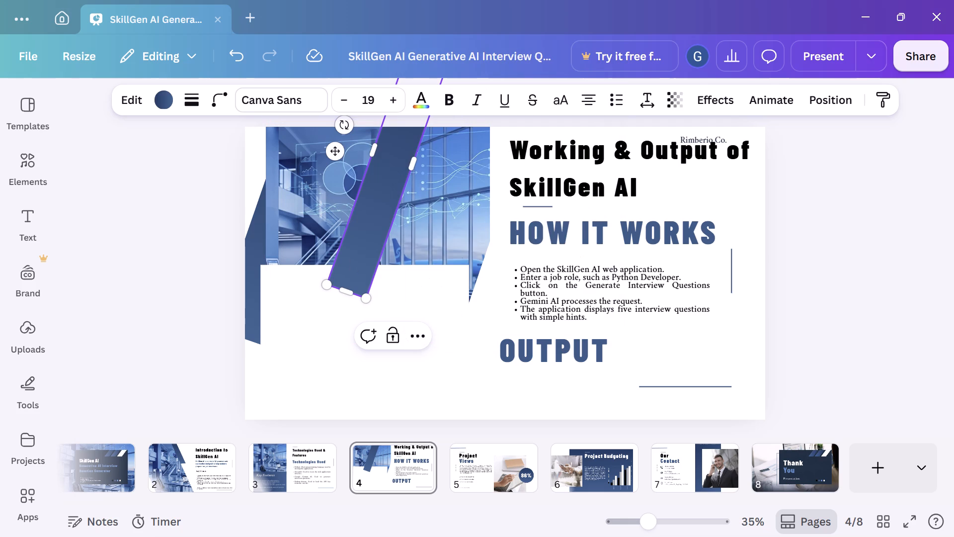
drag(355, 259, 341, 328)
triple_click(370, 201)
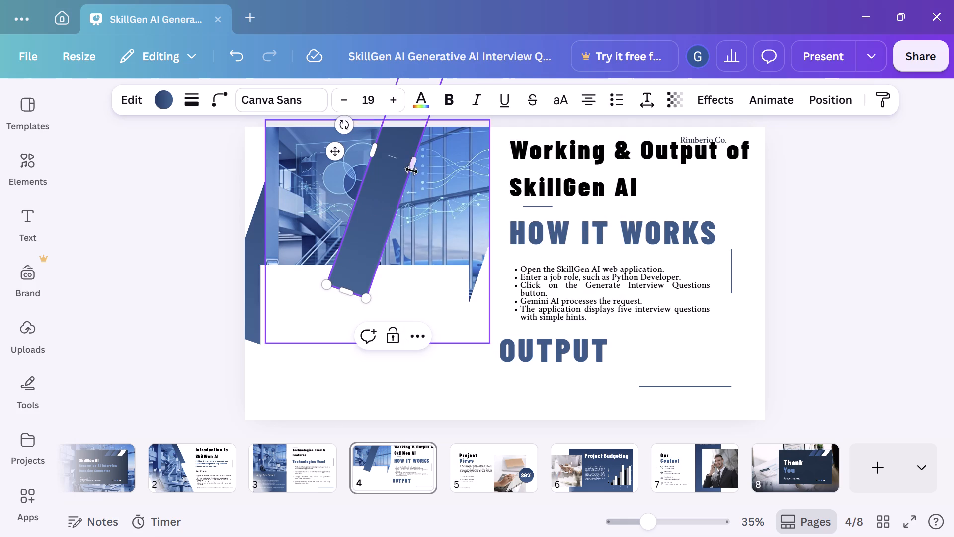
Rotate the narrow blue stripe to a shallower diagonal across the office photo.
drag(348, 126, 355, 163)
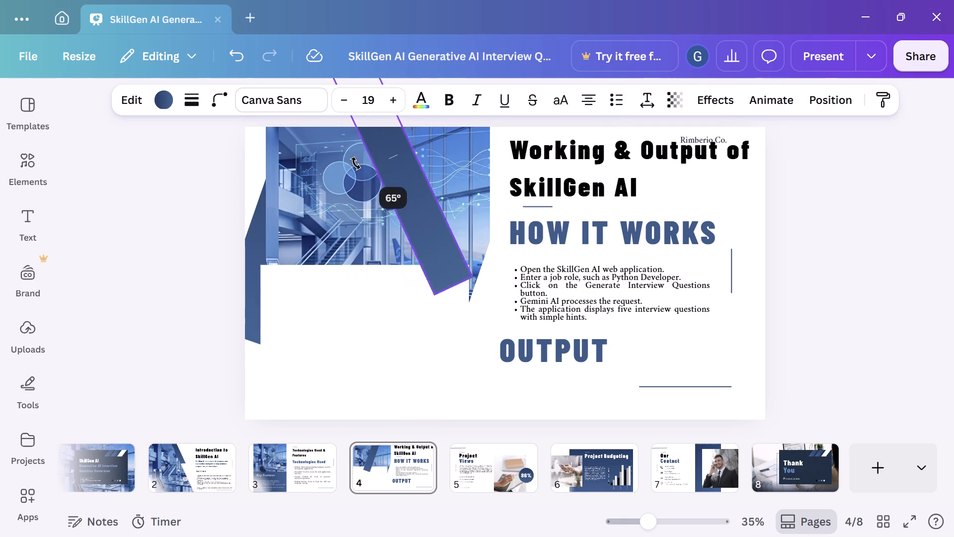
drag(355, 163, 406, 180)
Move the office photo slightly left so its left edge aligns with the white rectangle's left edge.
drag(406, 180, 402, 180)
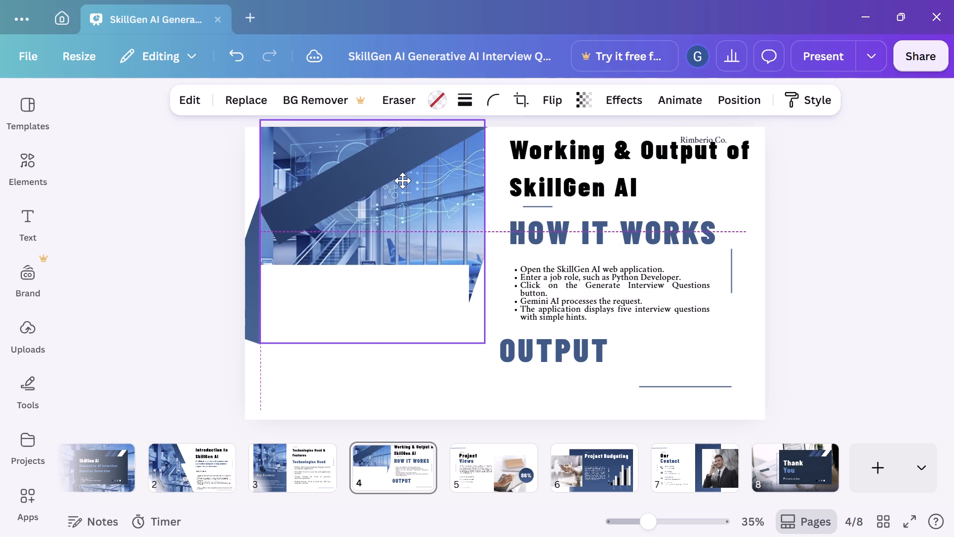
drag(402, 180, 401, 180)
Delete the narrow slanted blue stripe lying across the office photo.
click(375, 166)
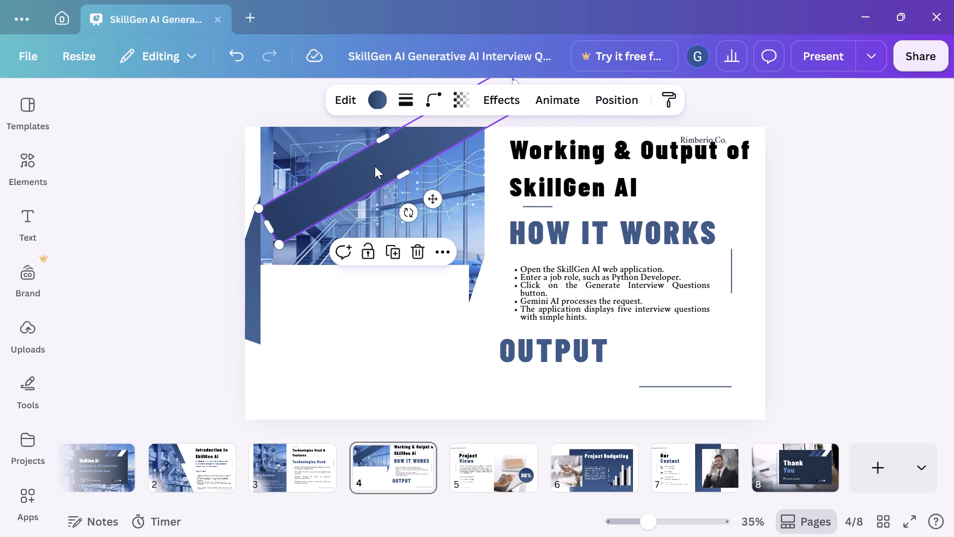
click(420, 249)
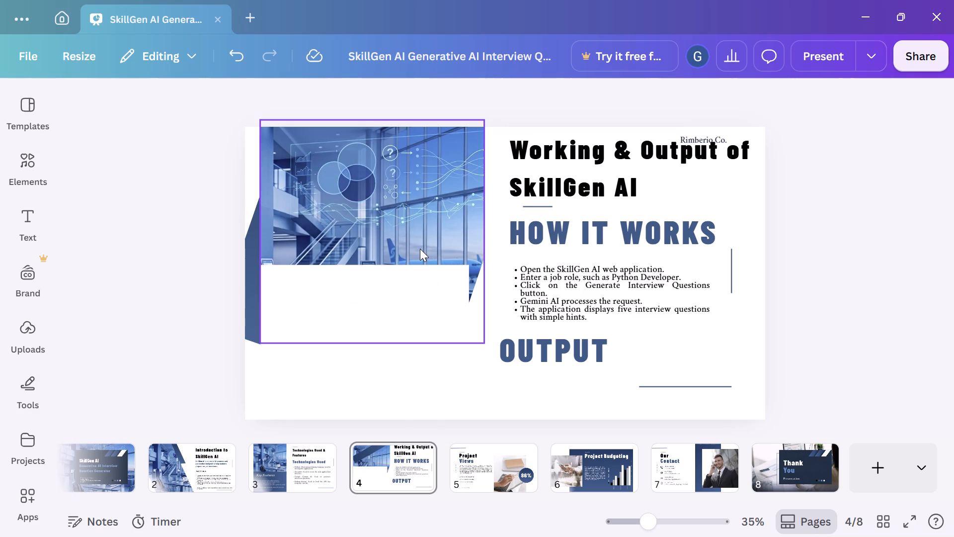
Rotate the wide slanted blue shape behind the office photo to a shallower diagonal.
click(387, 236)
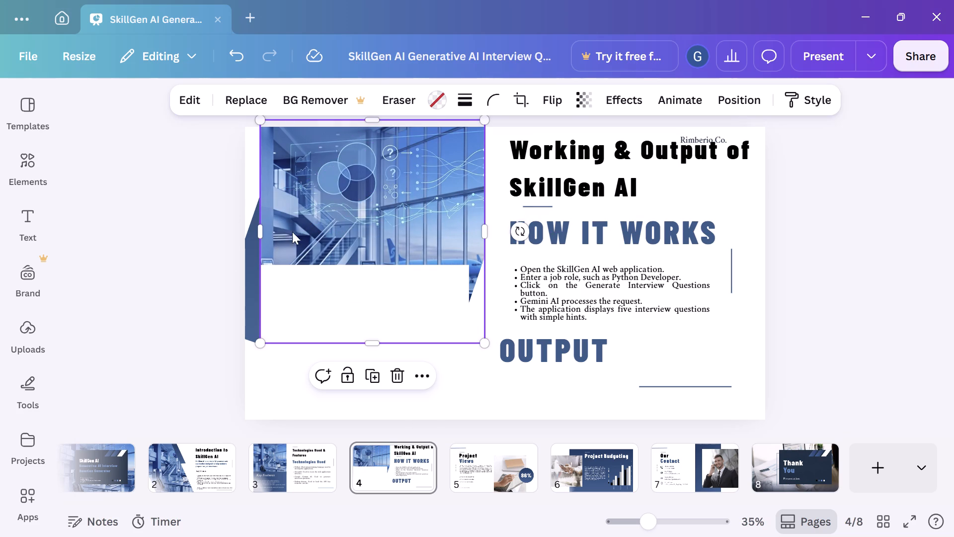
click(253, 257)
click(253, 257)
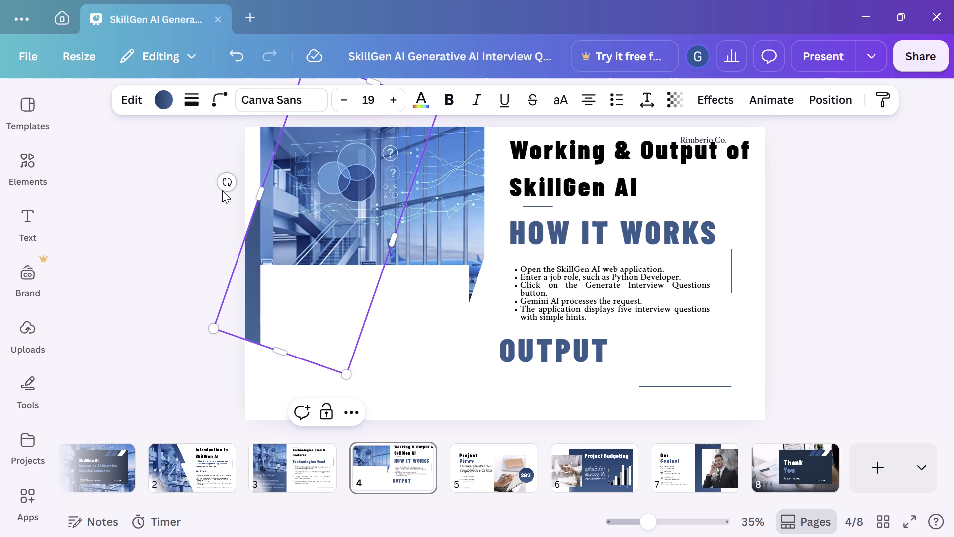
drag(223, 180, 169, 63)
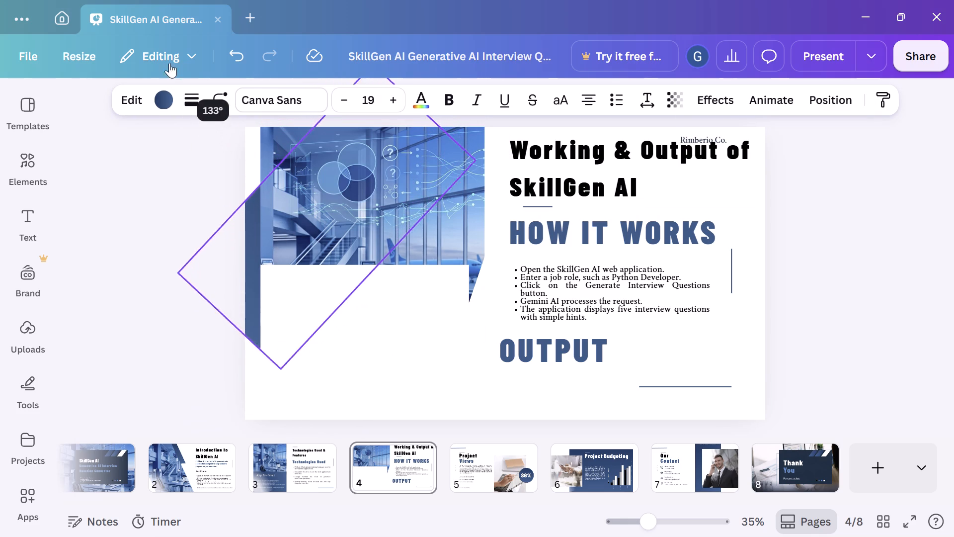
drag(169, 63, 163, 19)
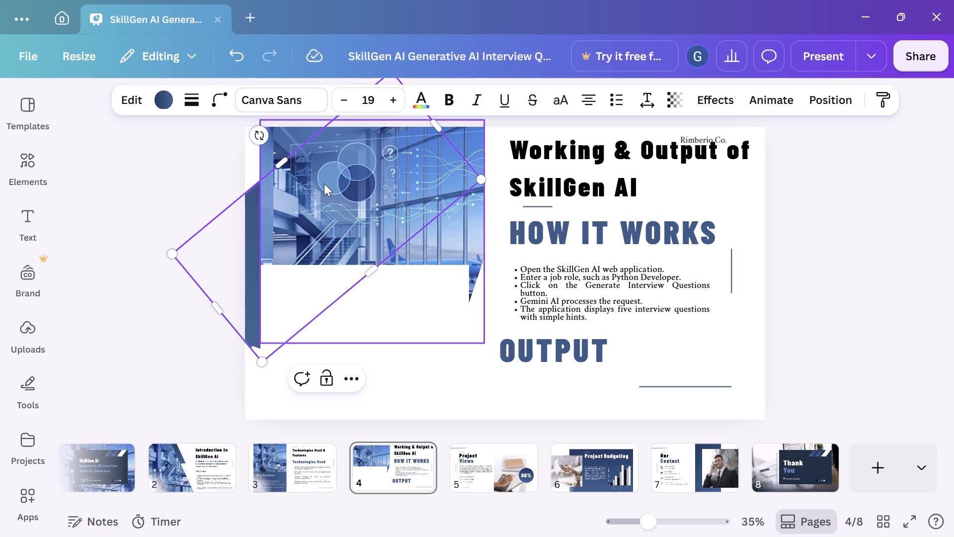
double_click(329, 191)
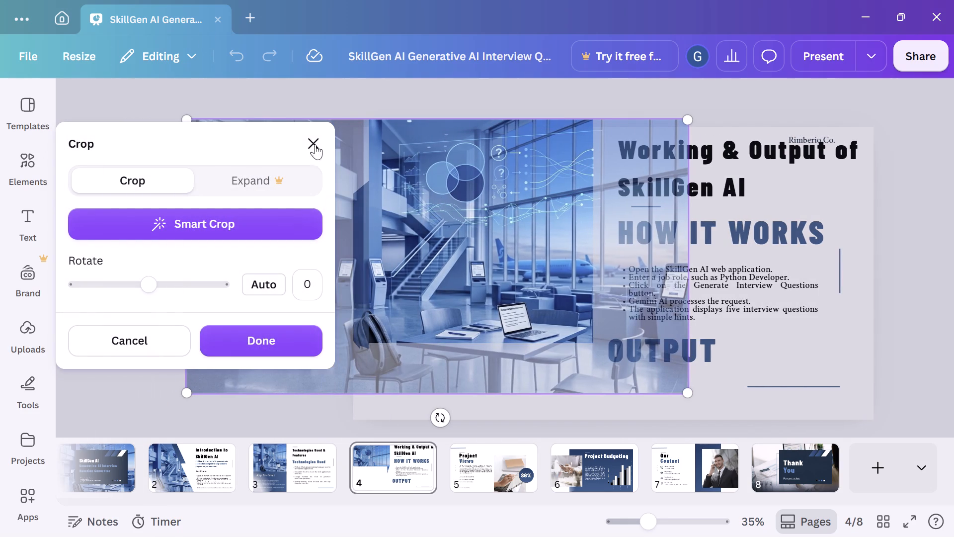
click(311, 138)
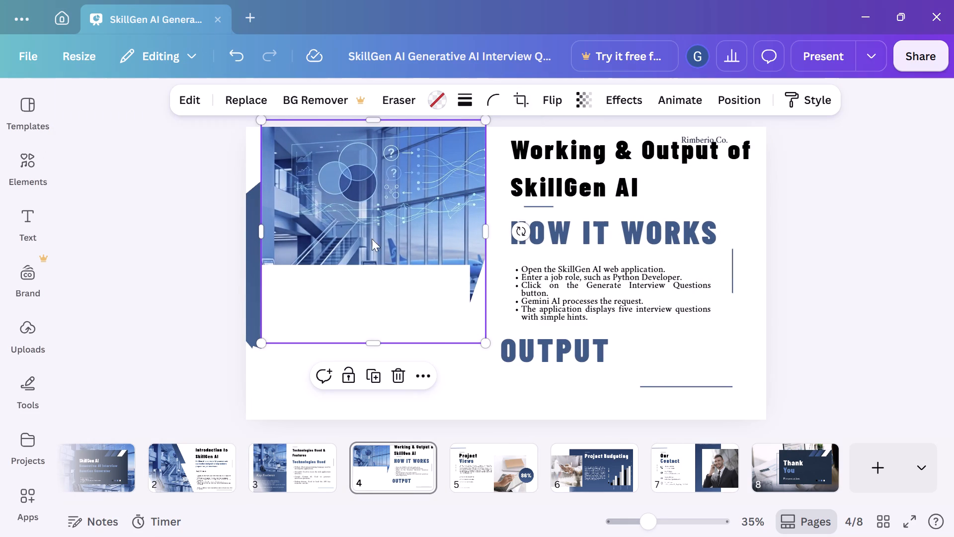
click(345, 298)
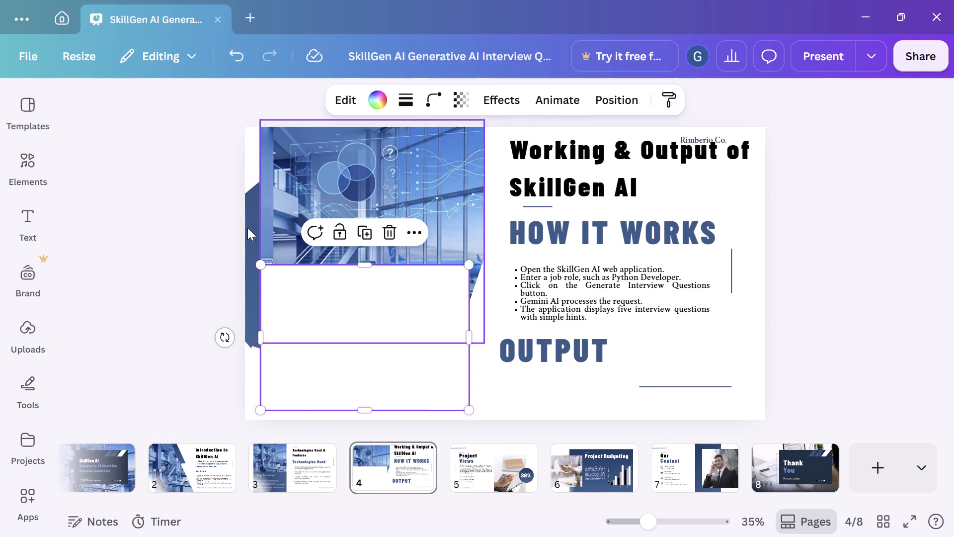
Delete the wide blue shape behind the office photo.
click(247, 228)
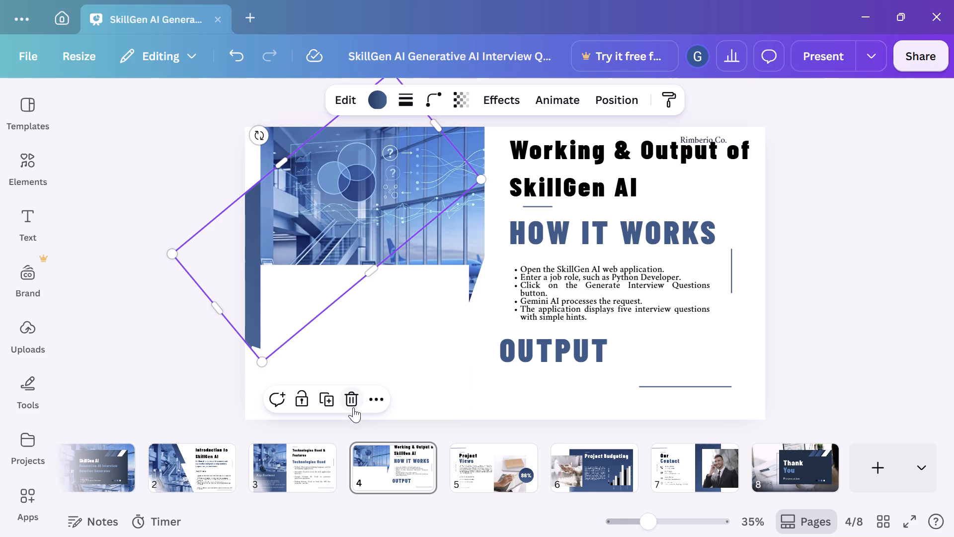
click(350, 407)
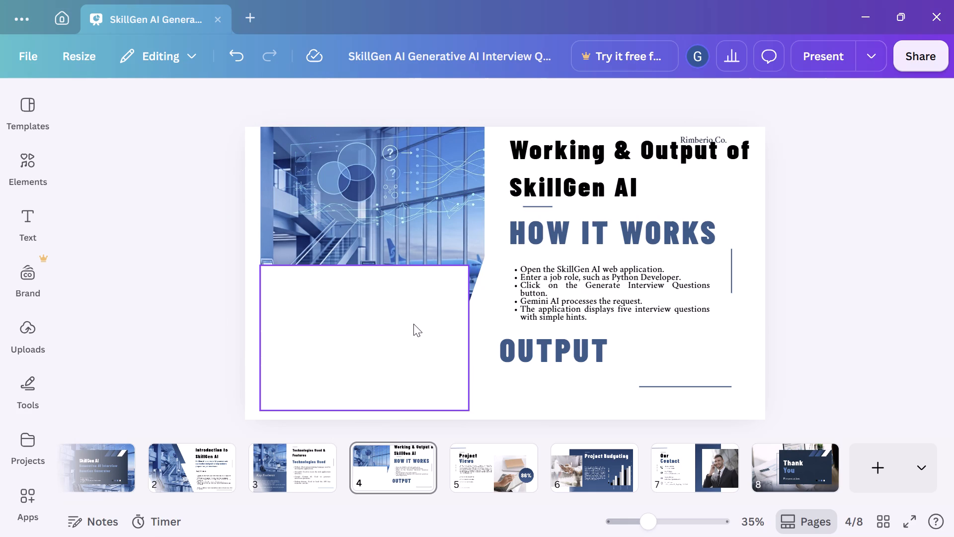
Narrow the office photo from its right side to match the white rectangle's right edge.
click(479, 247)
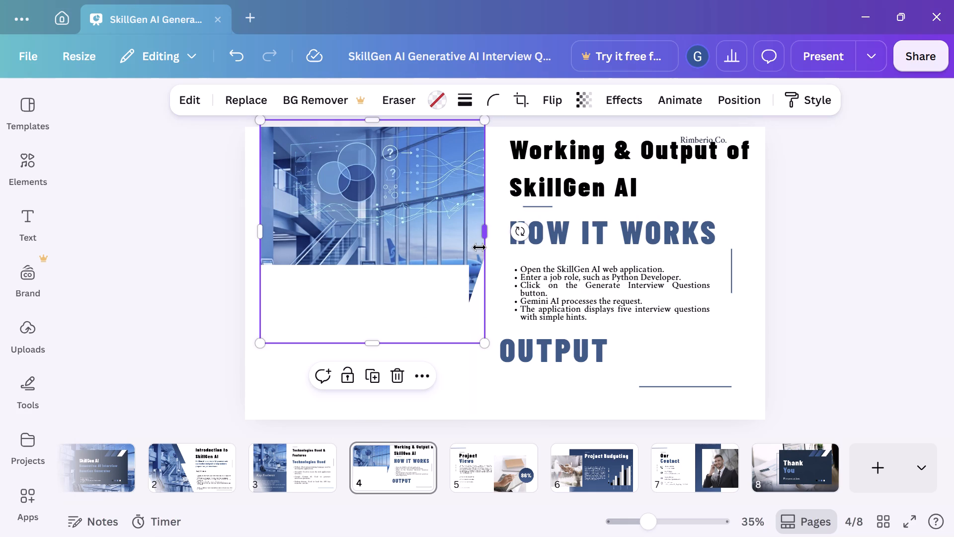
drag(485, 237, 472, 241)
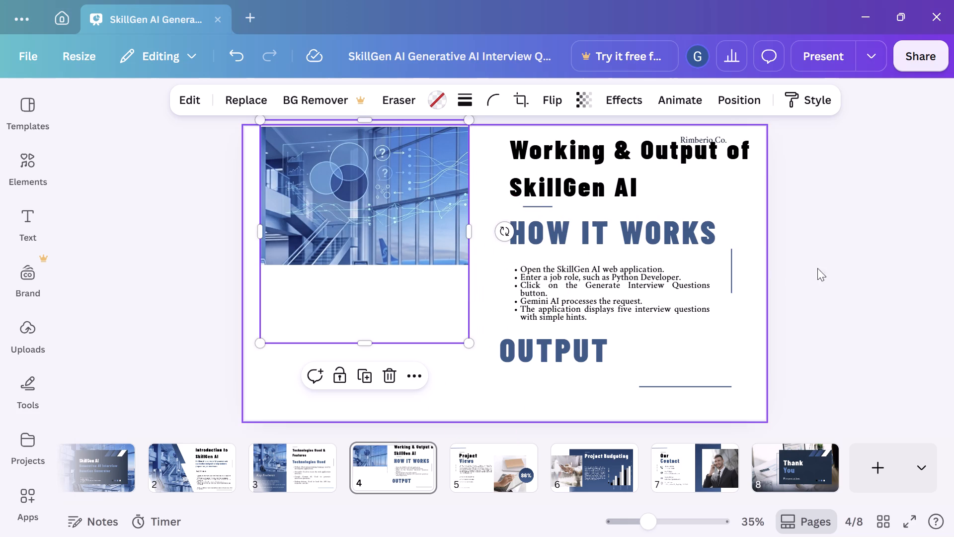
click(848, 264)
Delete the office image from its frame on slide 4, keeping the empty frame.
click(408, 319)
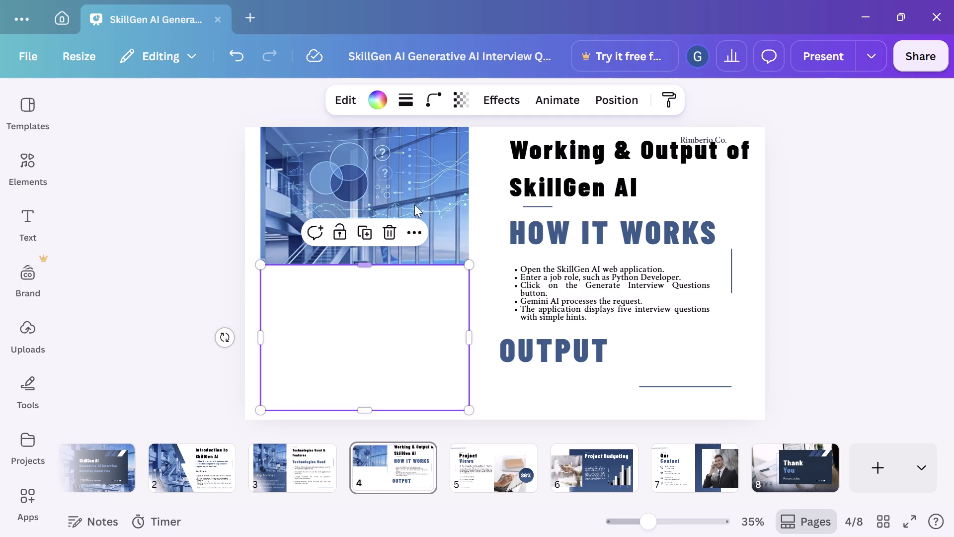
click(430, 166)
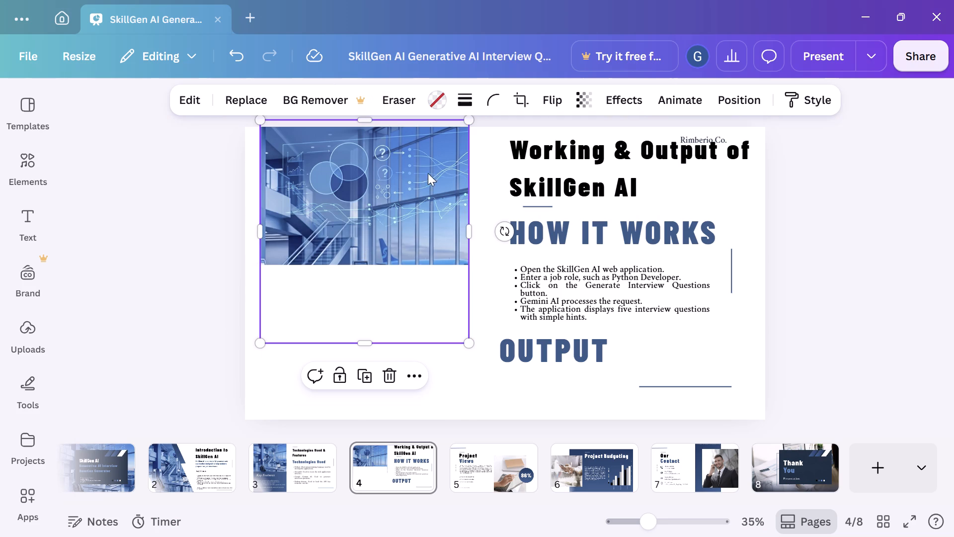
click(391, 377)
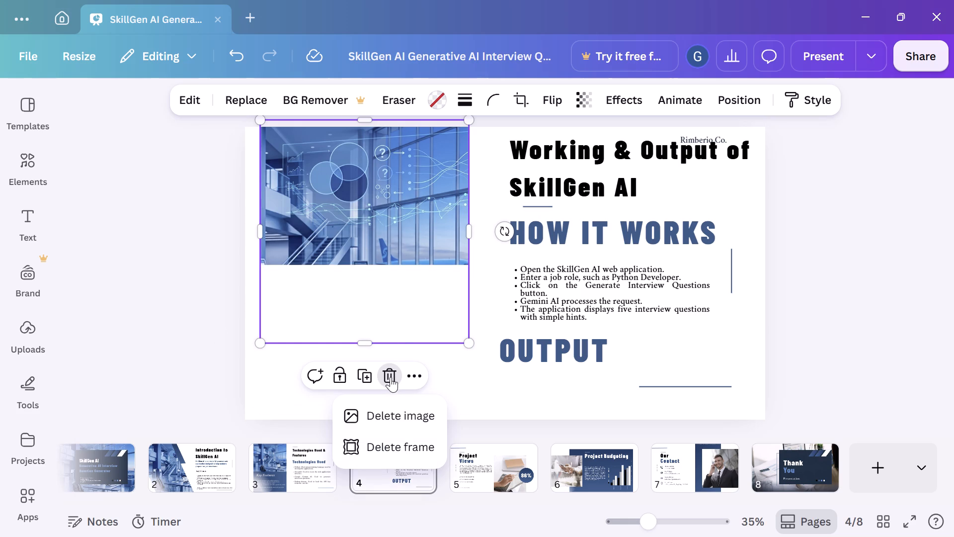
click(388, 413)
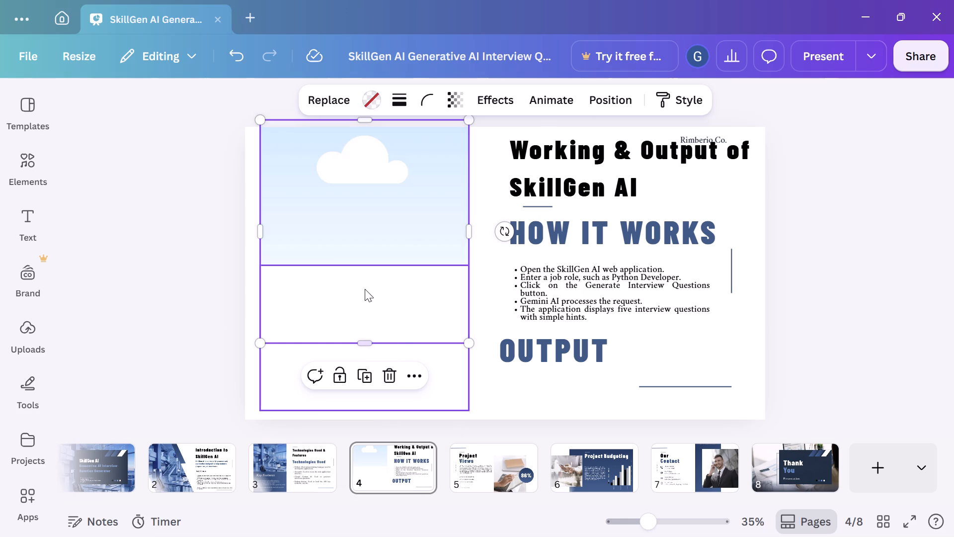
Extend the white rectangle upward to the slide's top edge so it covers the empty image frame.
click(351, 262)
click(341, 279)
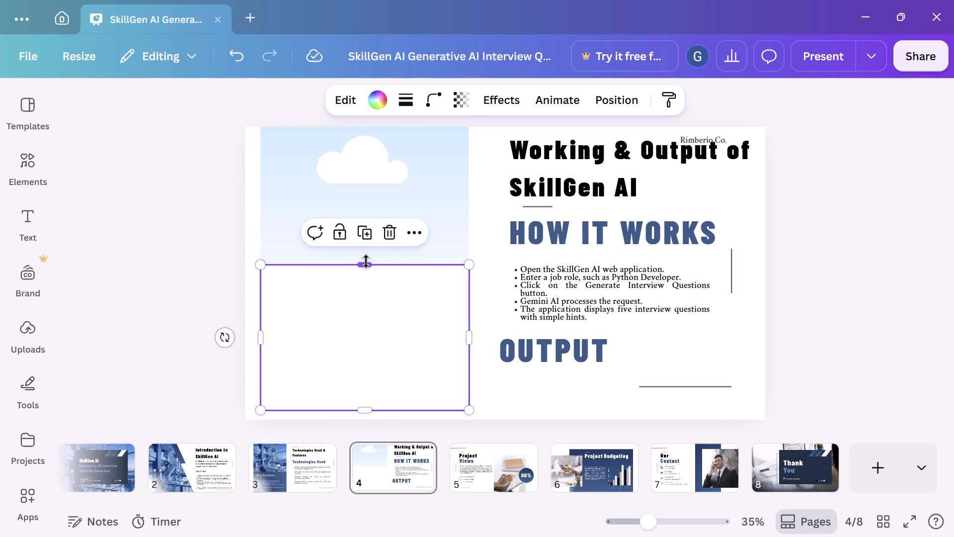
drag(366, 261, 369, 167)
click(369, 167)
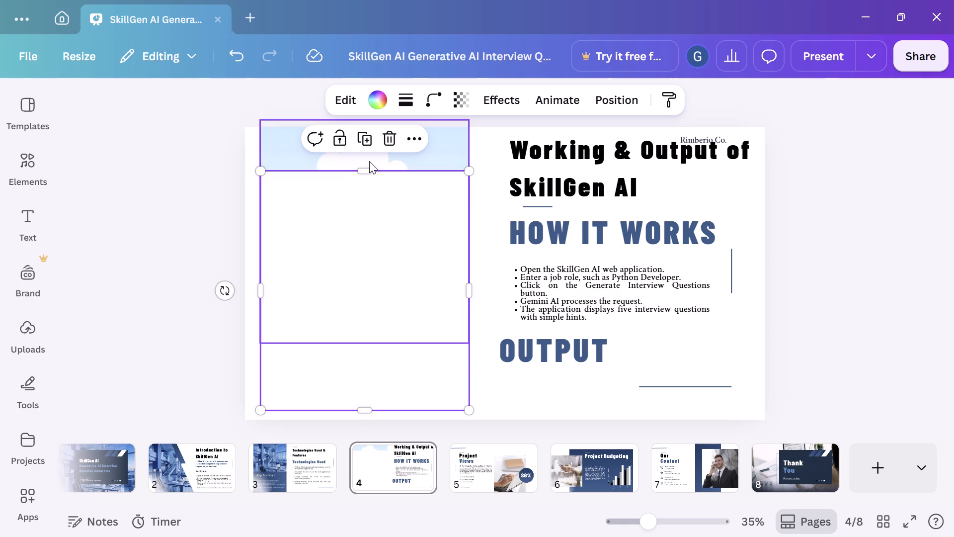
drag(365, 172, 366, 152)
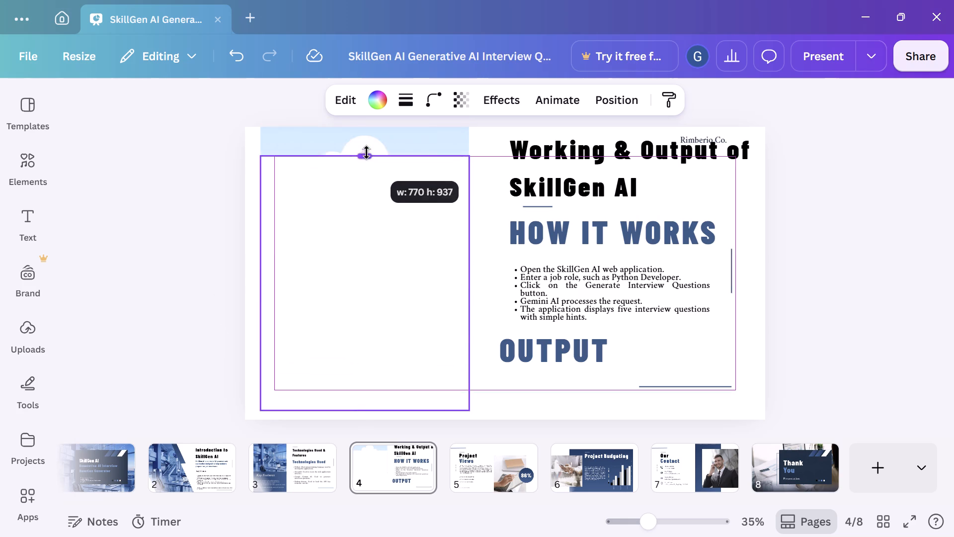
drag(366, 152, 367, 130)
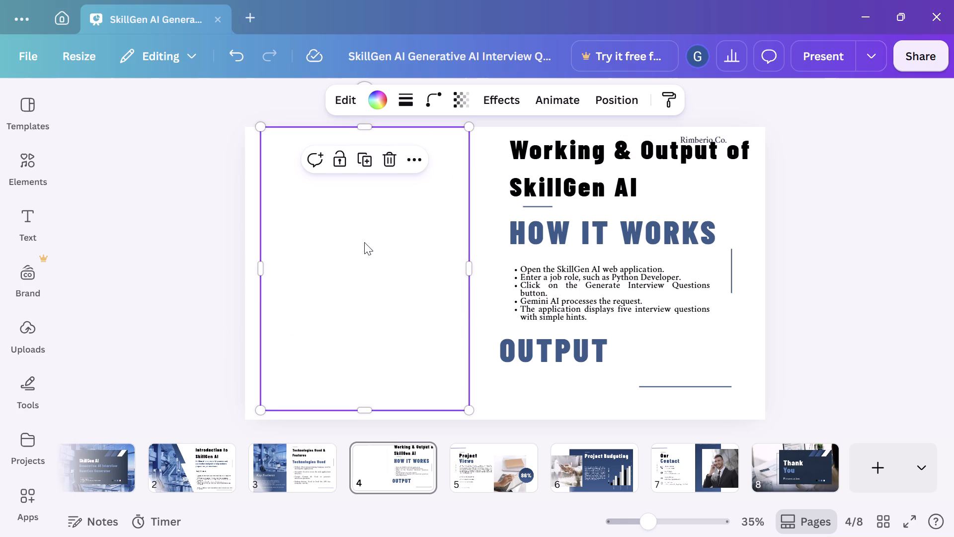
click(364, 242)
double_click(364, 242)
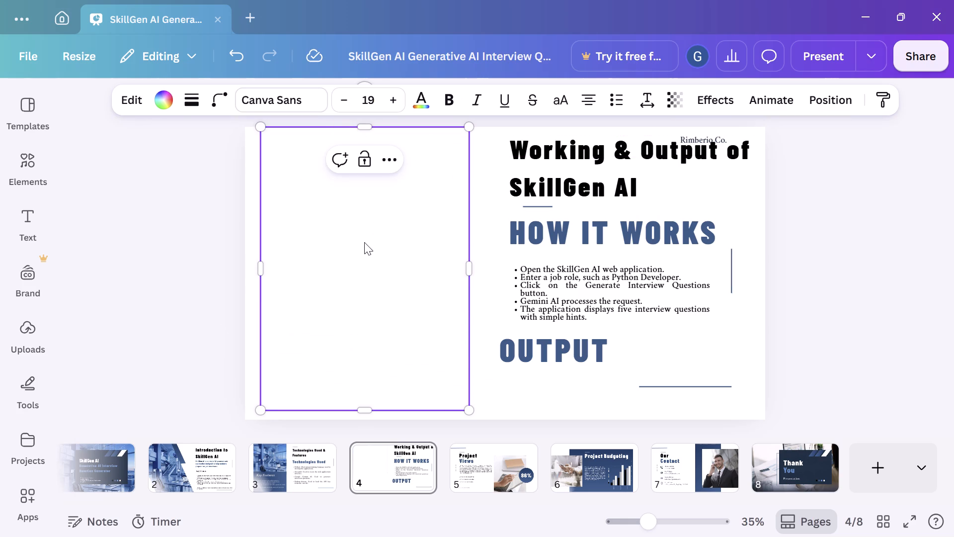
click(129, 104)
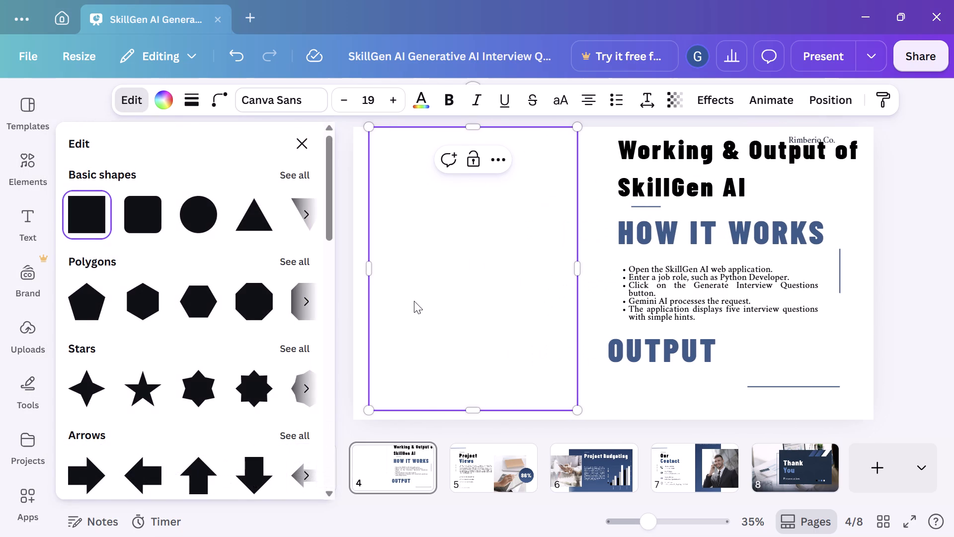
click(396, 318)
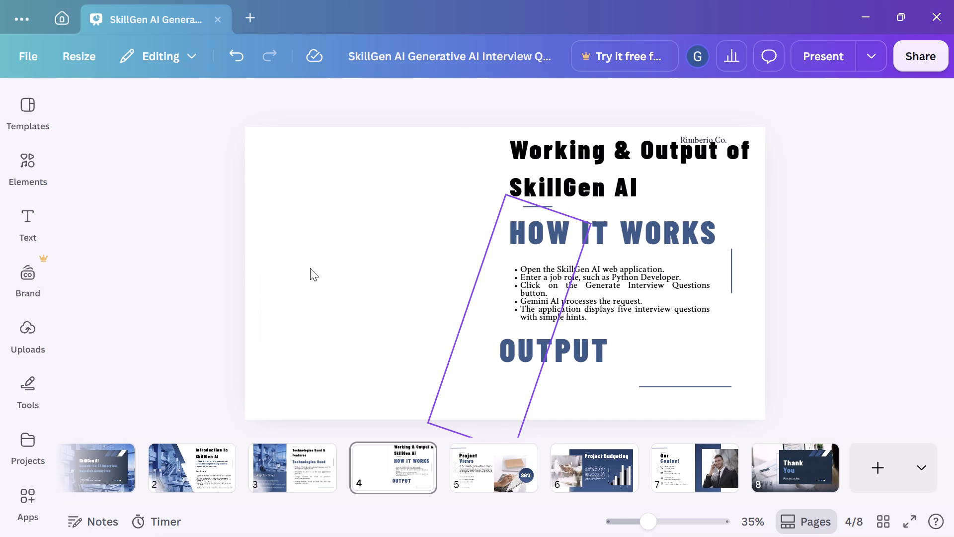
Add the uploaded blue office photo to slide 4 and drop it into the empty frame behind the white rectangle.
click(25, 341)
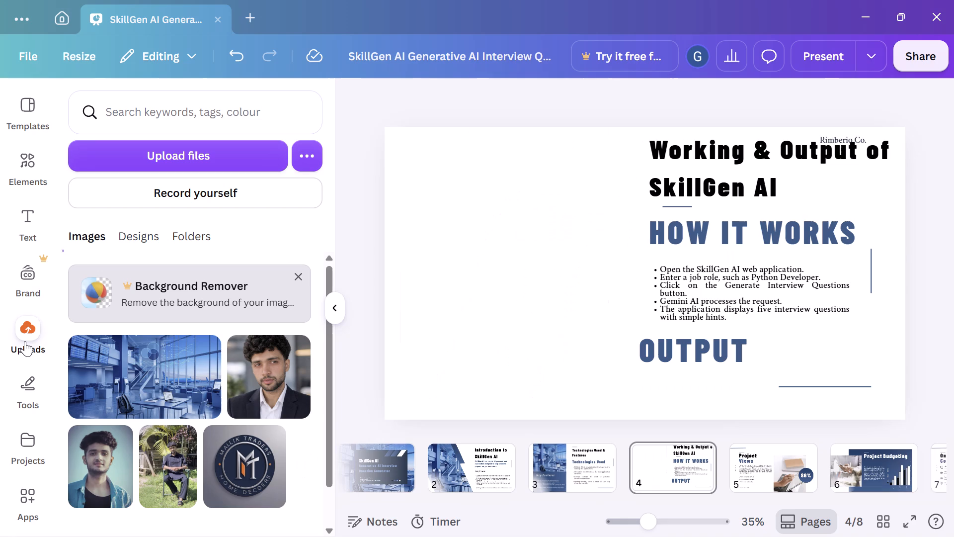
click(121, 376)
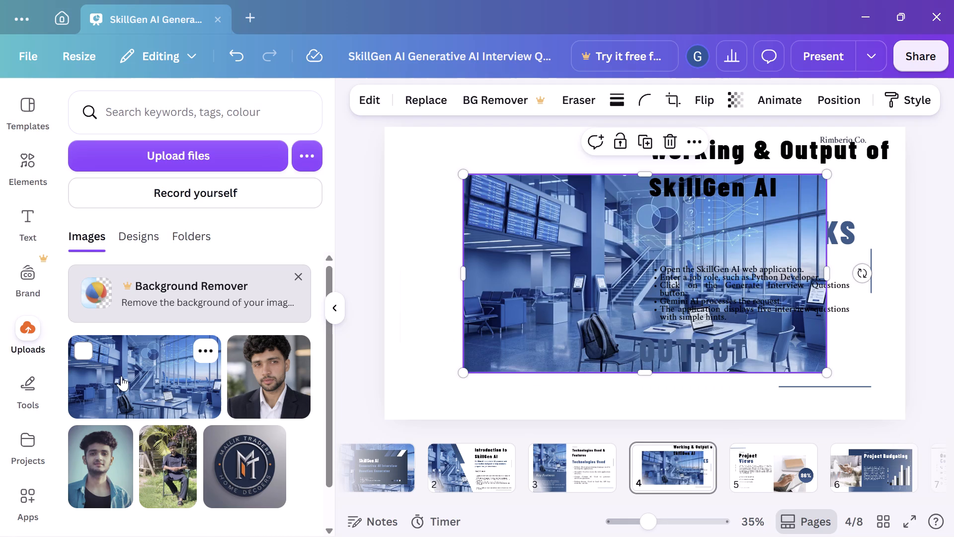
click(597, 353)
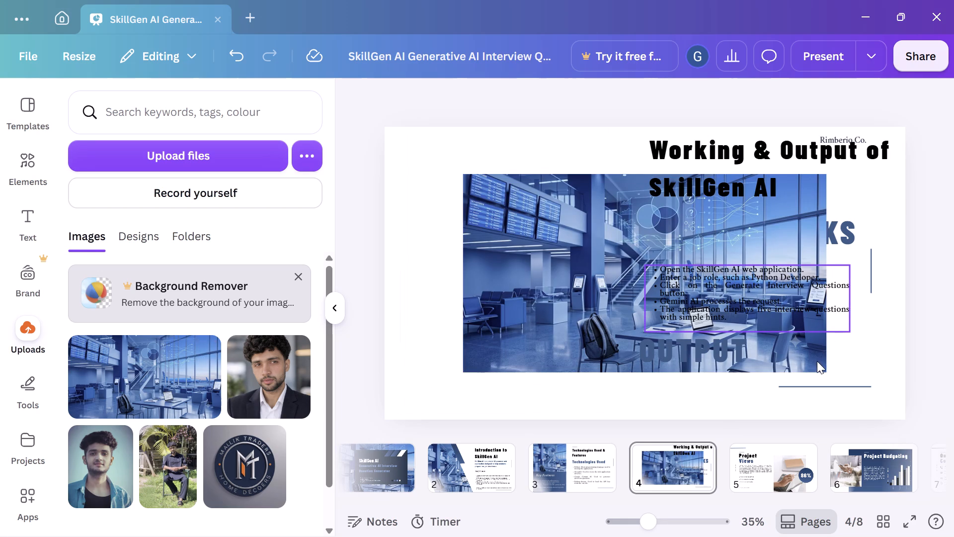
double_click(558, 249)
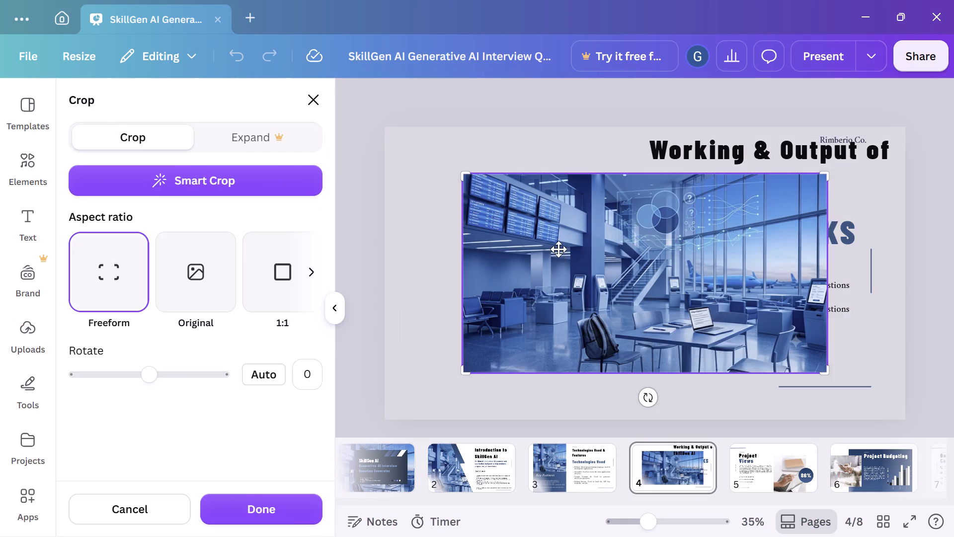
drag(558, 249, 480, 198)
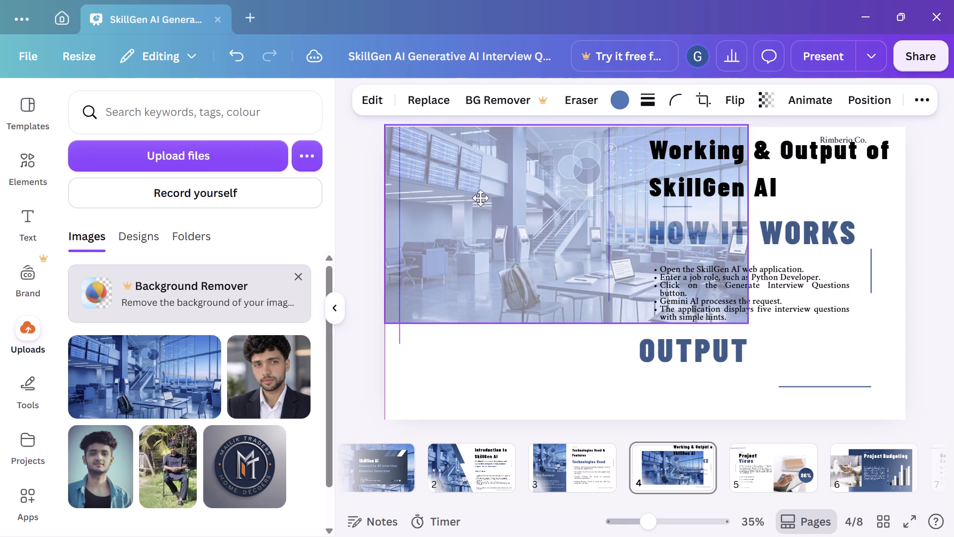
drag(480, 198, 479, 199)
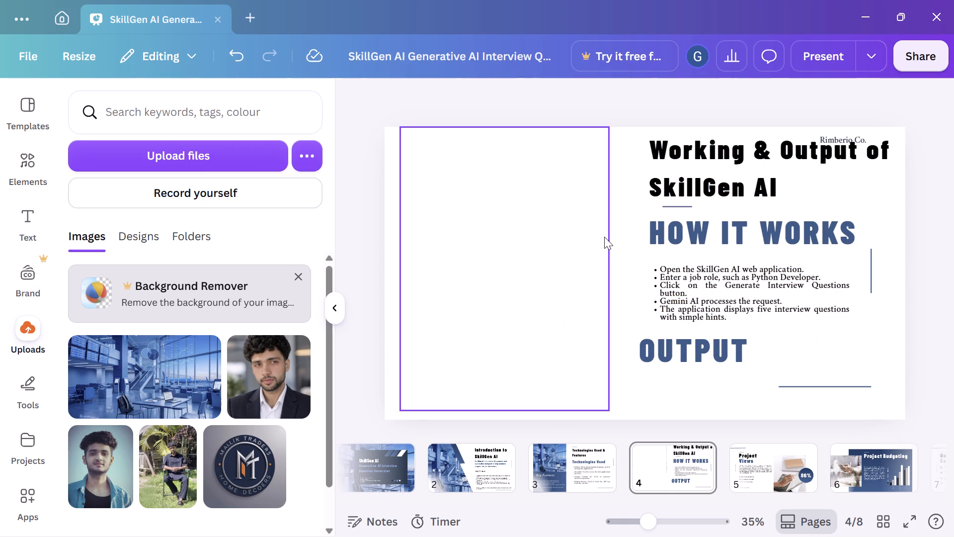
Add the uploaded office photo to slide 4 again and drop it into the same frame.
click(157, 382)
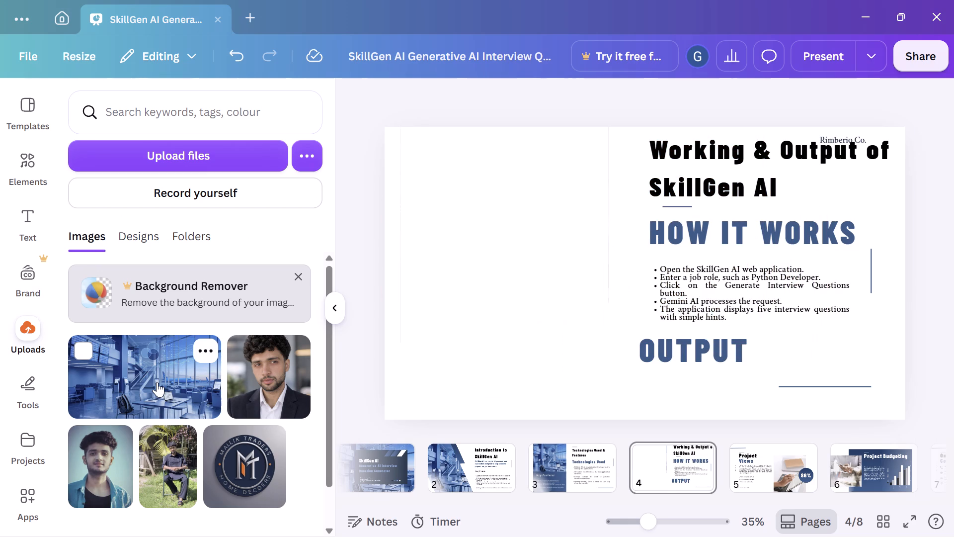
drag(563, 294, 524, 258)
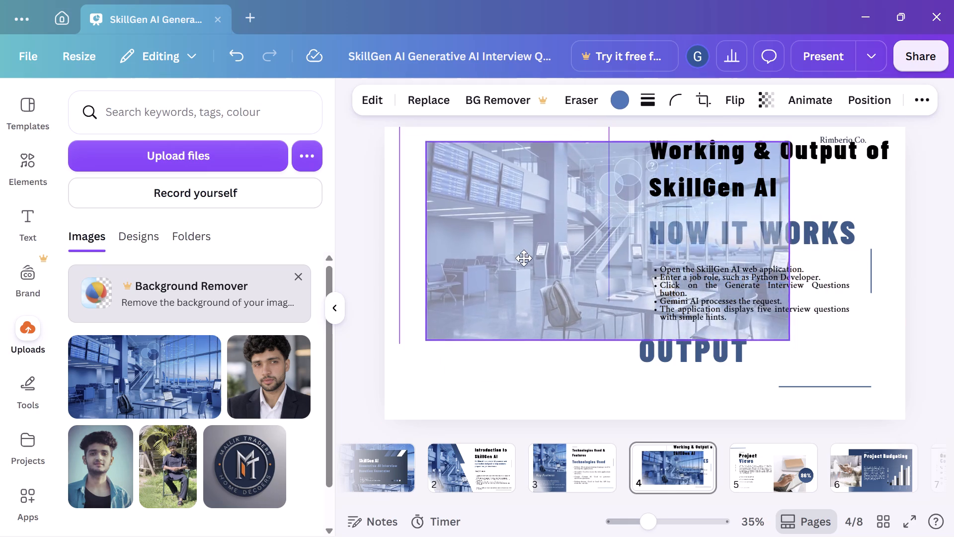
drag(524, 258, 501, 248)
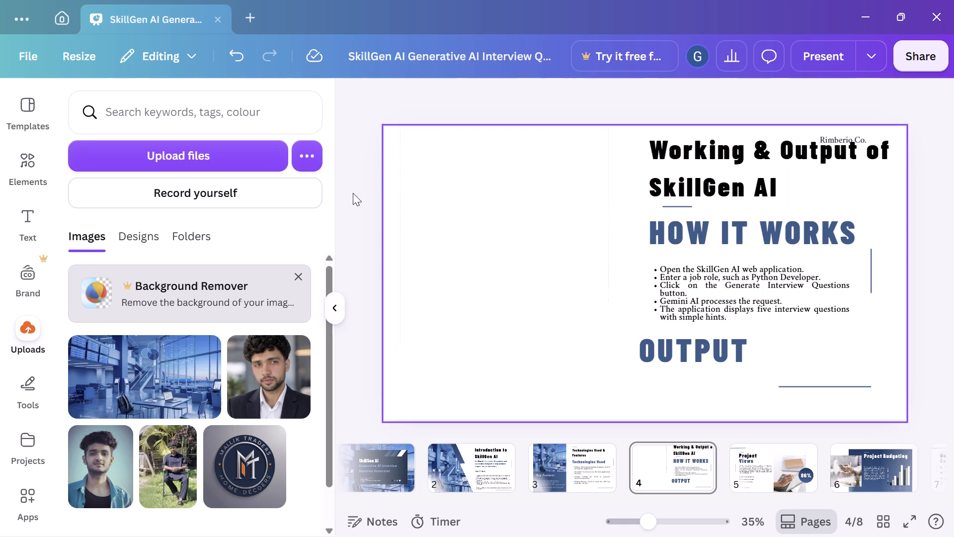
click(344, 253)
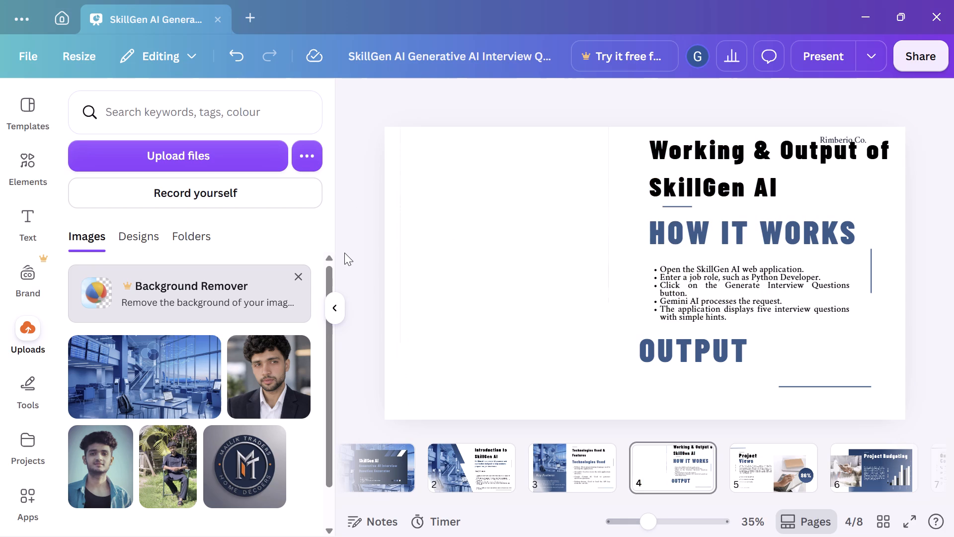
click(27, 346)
Shorten the white rectangle on slide 4 from its top edge to just below the slide's middle, uncovering the office photo's upper part.
double_click(297, 290)
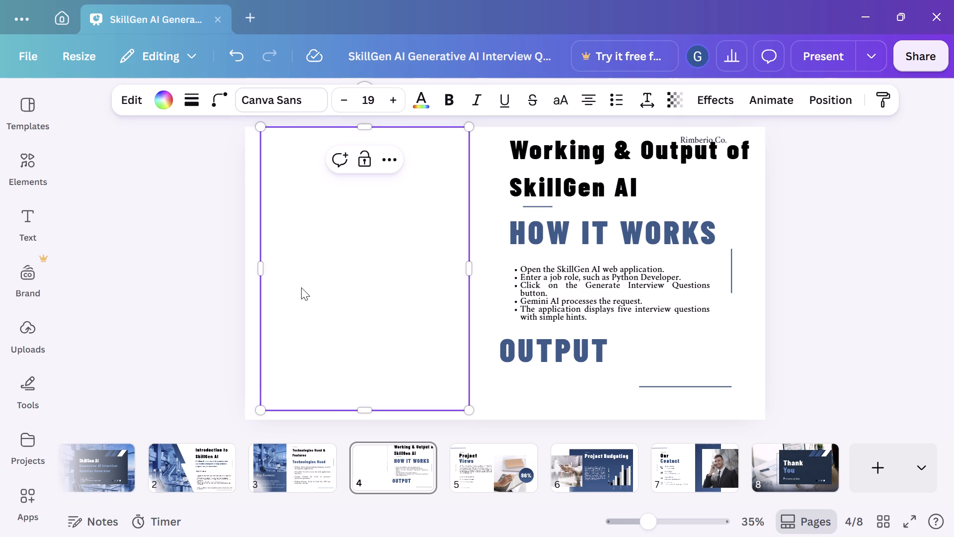
double_click(348, 253)
drag(362, 128, 364, 238)
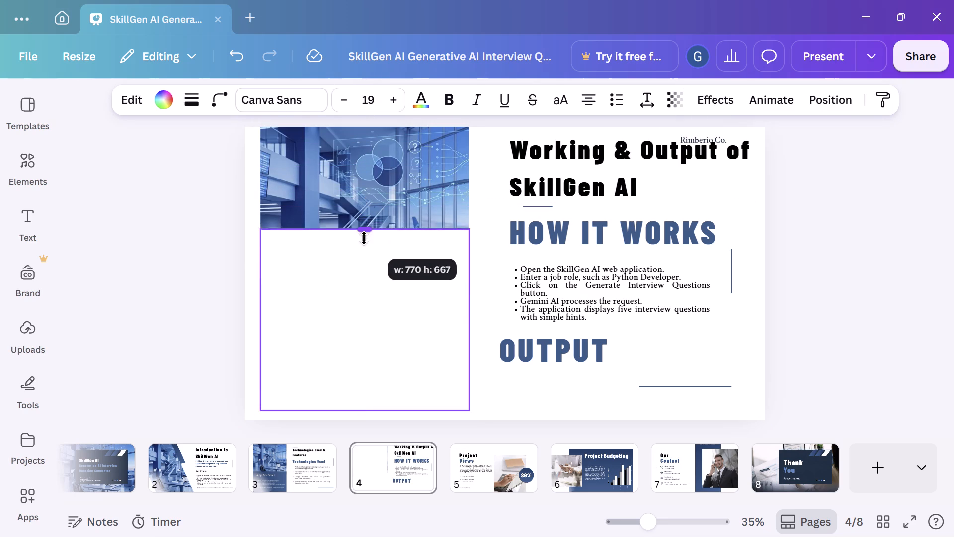
drag(364, 238, 364, 317)
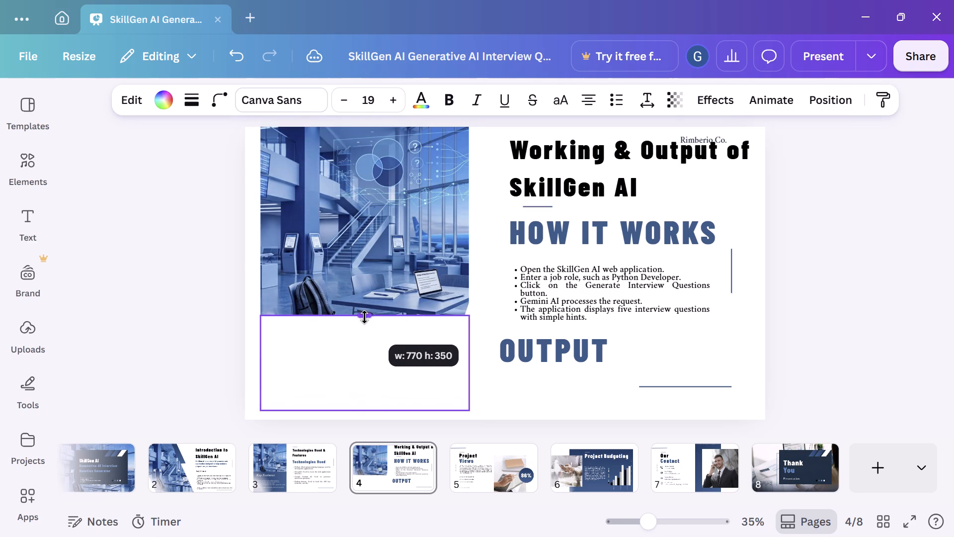
drag(364, 317, 364, 289)
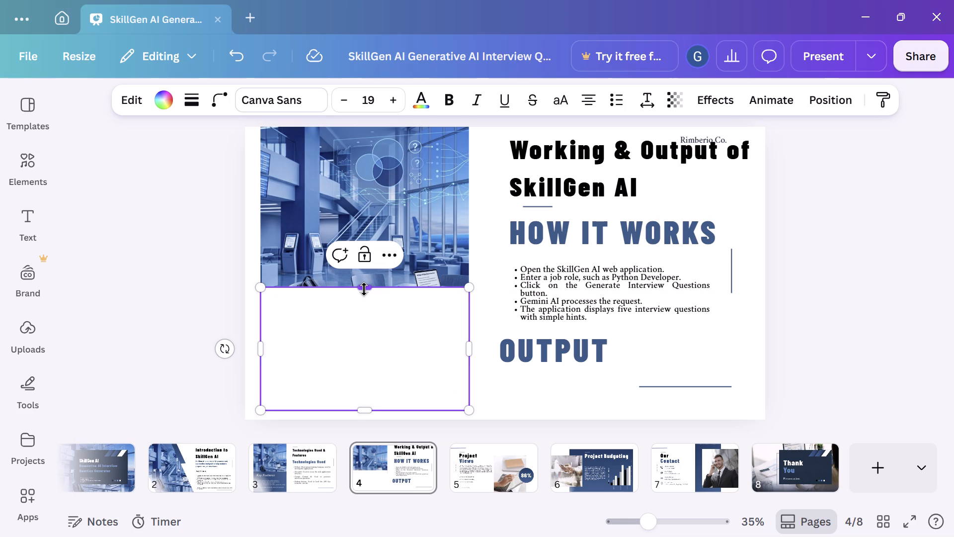
Fill the white shape below the office photo with the last of the three dark blue gradients in the shape colours.
click(171, 99)
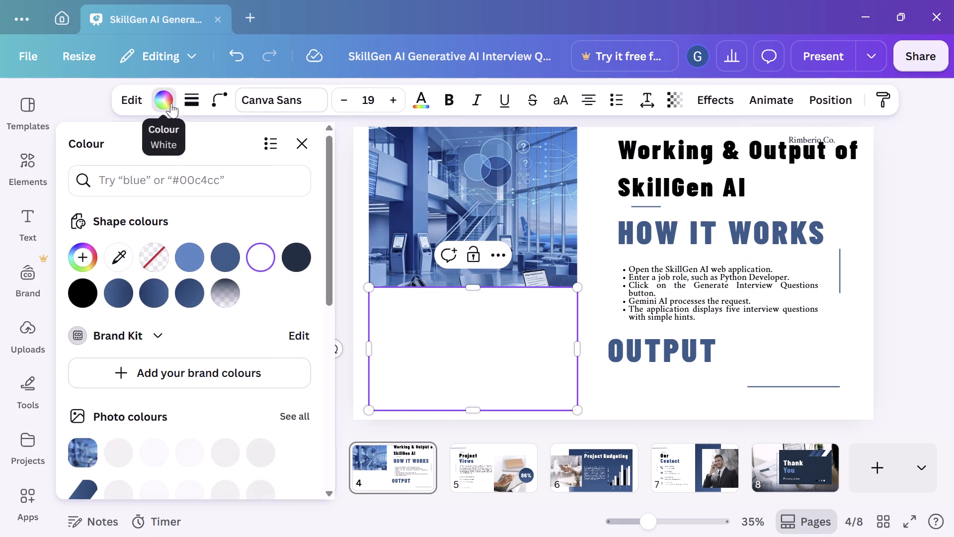
click(214, 269)
click(194, 263)
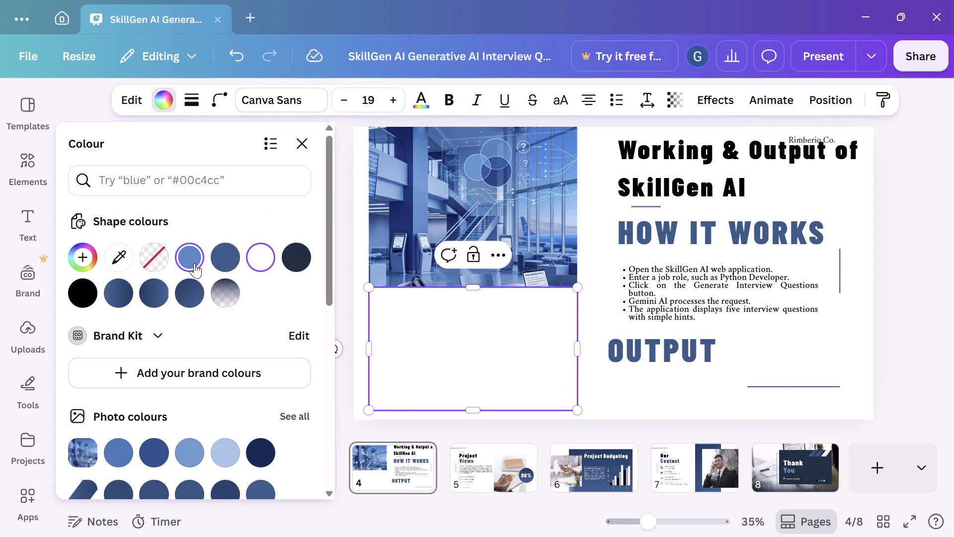
click(295, 264)
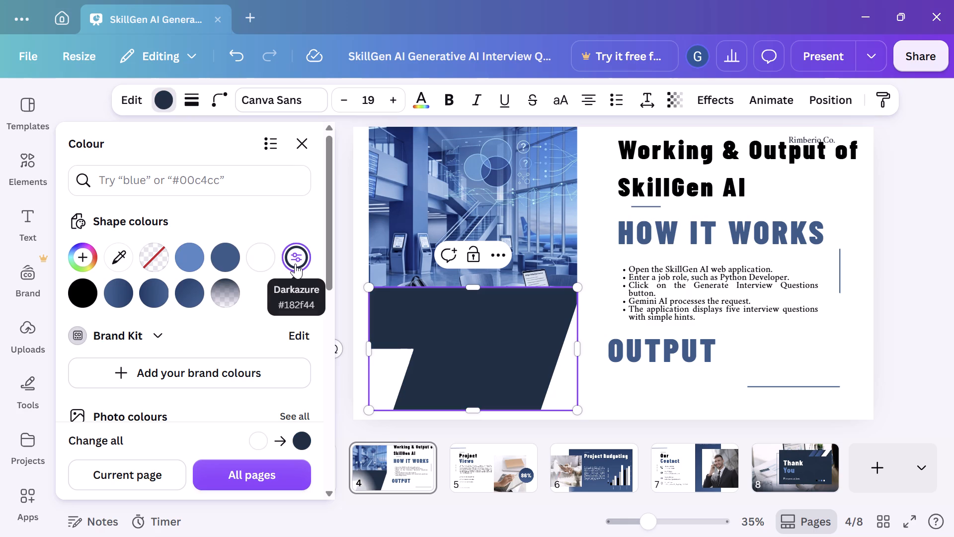
click(133, 298)
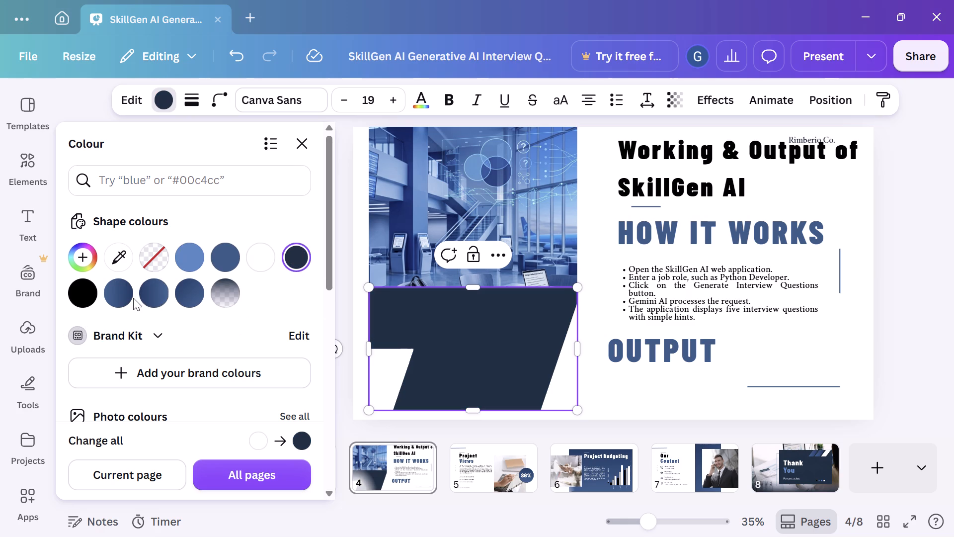
click(128, 301)
click(149, 299)
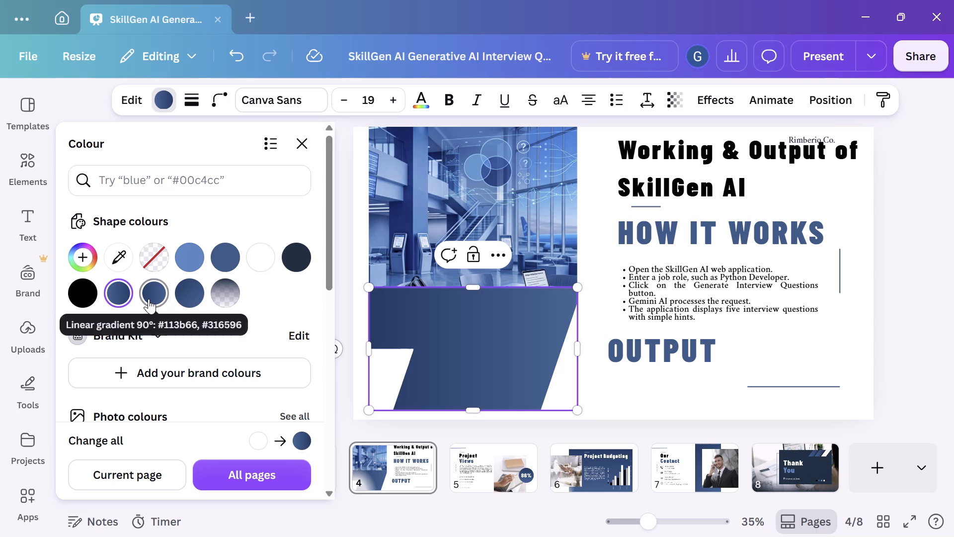
click(190, 299)
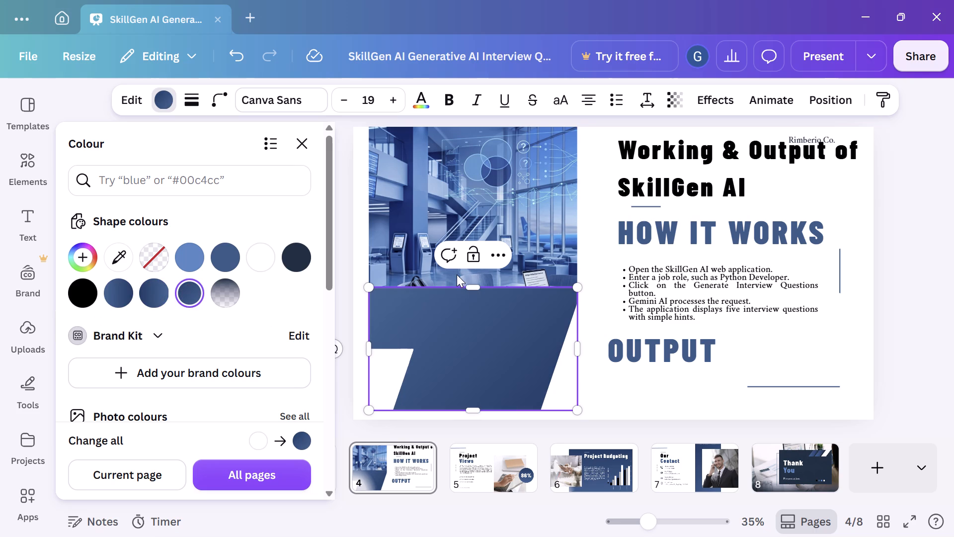
click(461, 324)
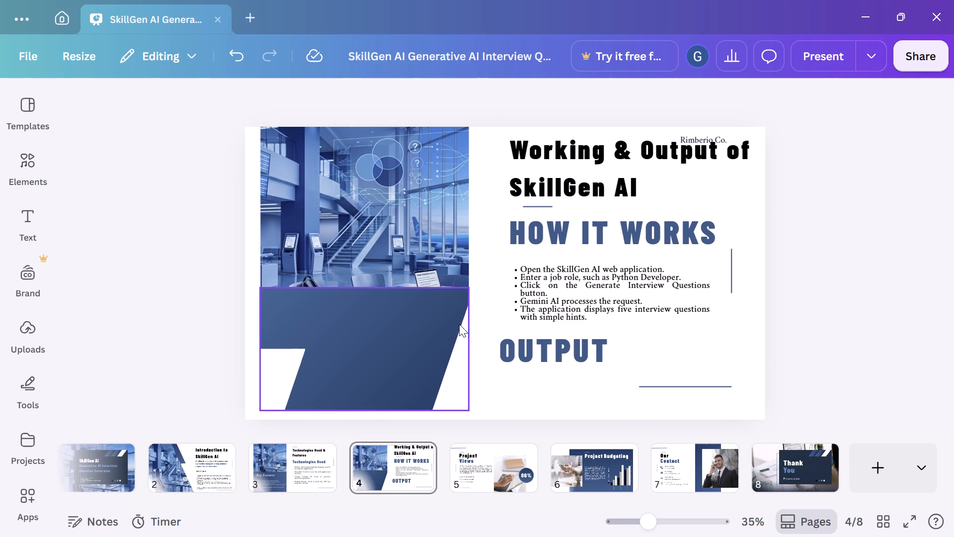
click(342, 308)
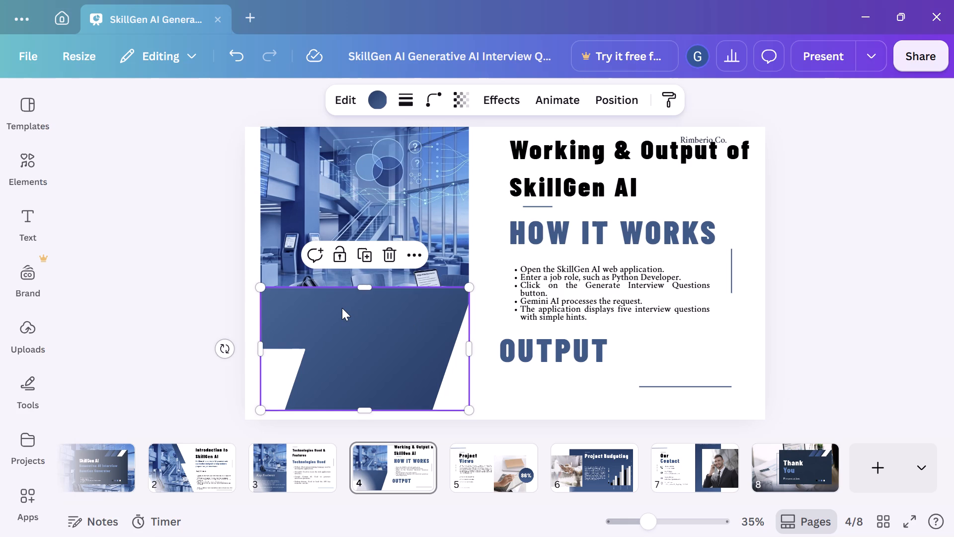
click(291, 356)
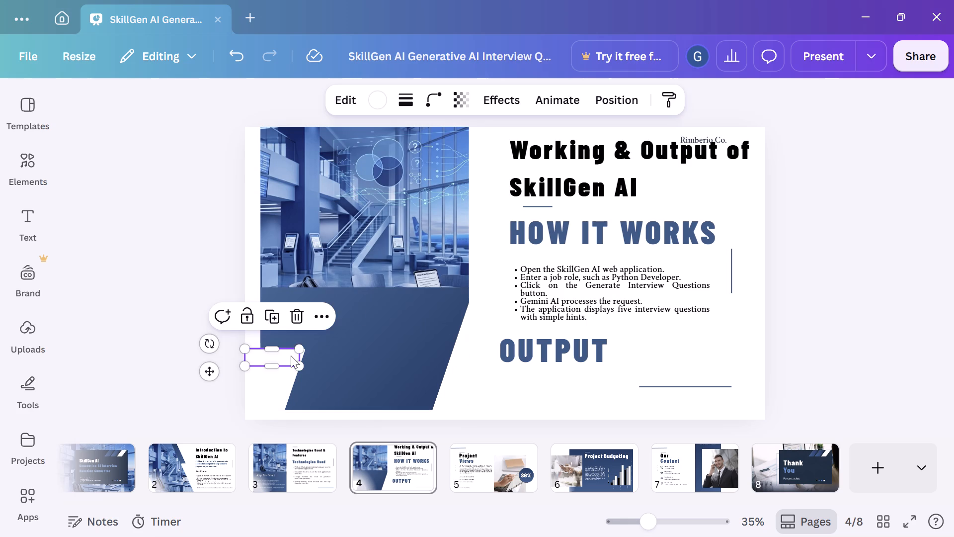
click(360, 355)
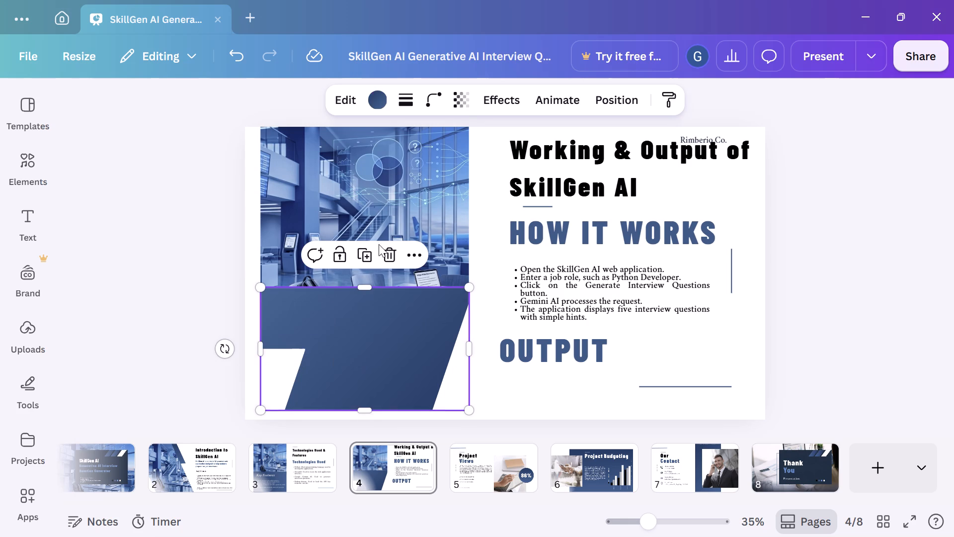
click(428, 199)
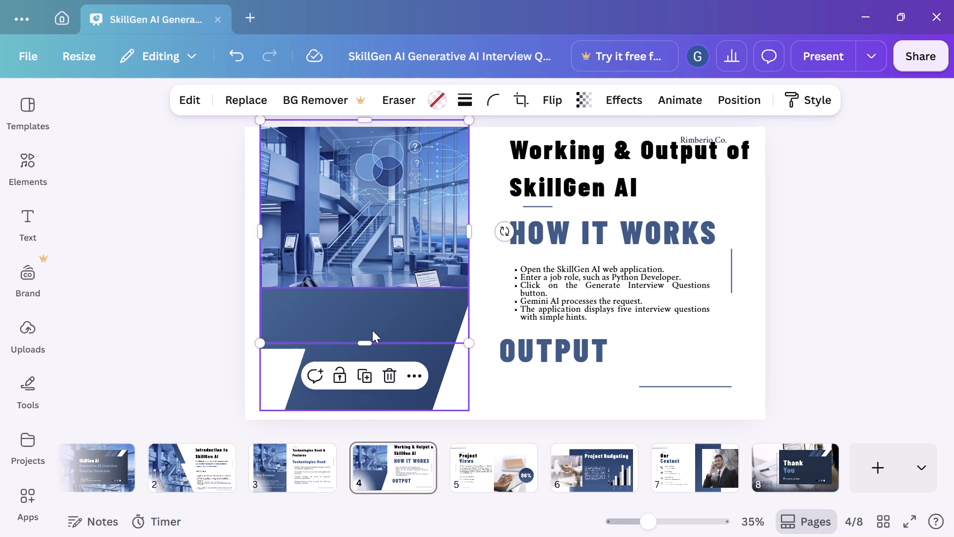
Reapply bold to the OUTPUT heading on slide 4 and change its text colour to white.
click(554, 358)
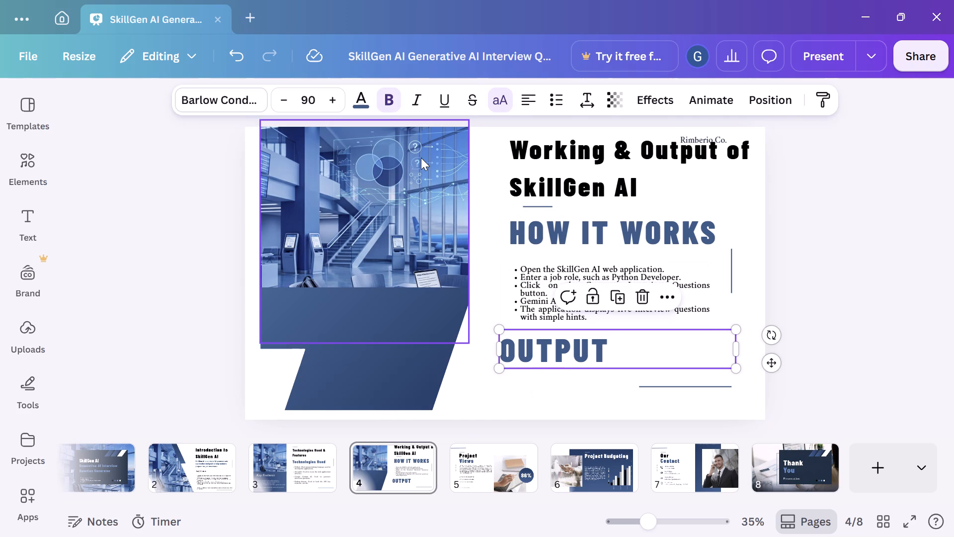
click(395, 104)
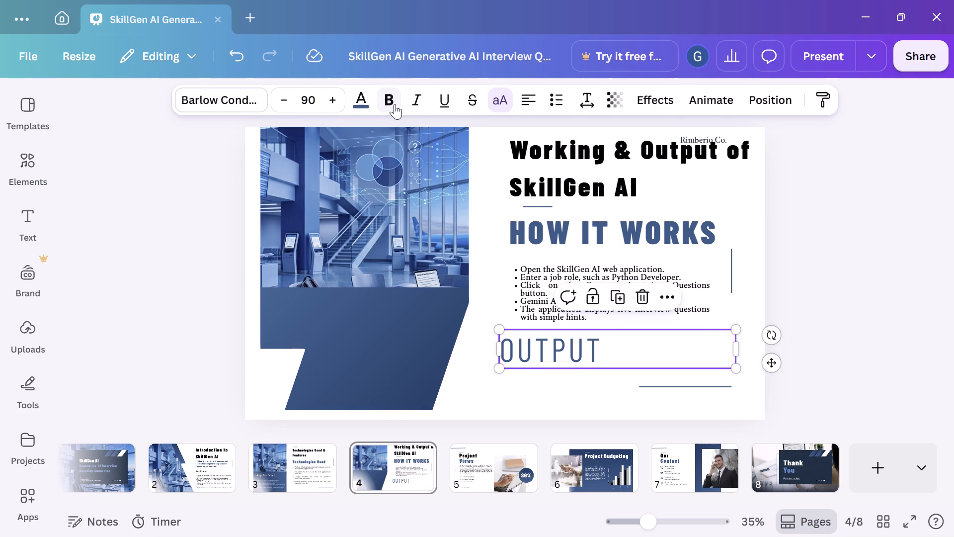
click(395, 104)
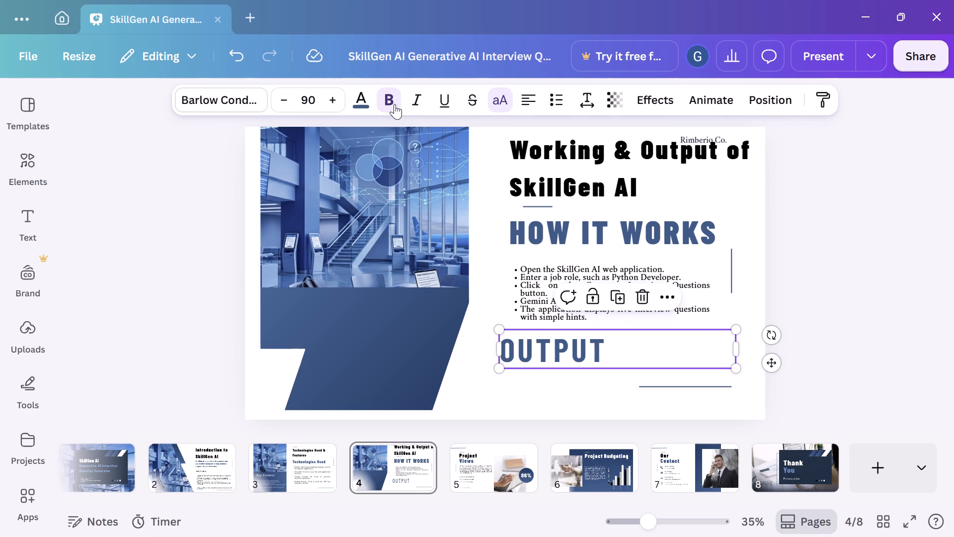
click(369, 105)
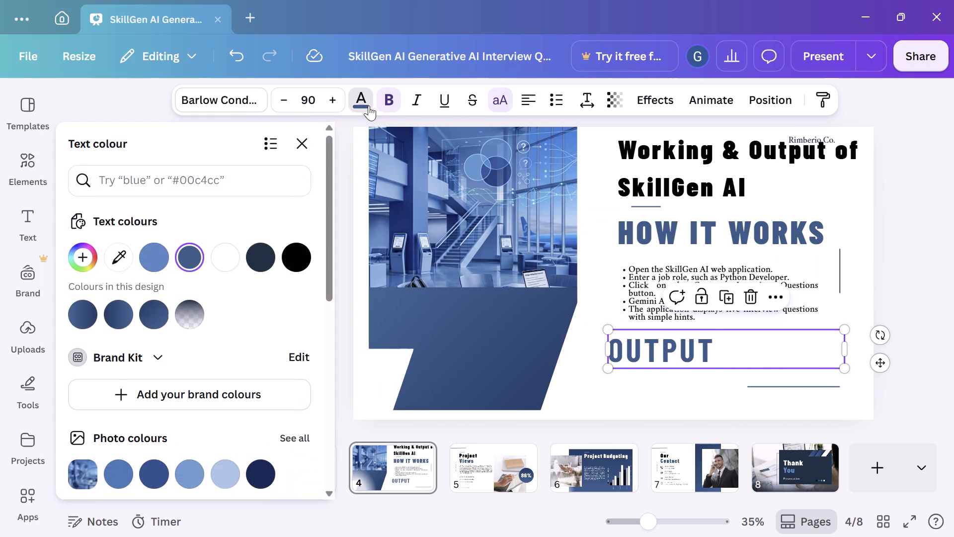
click(298, 249)
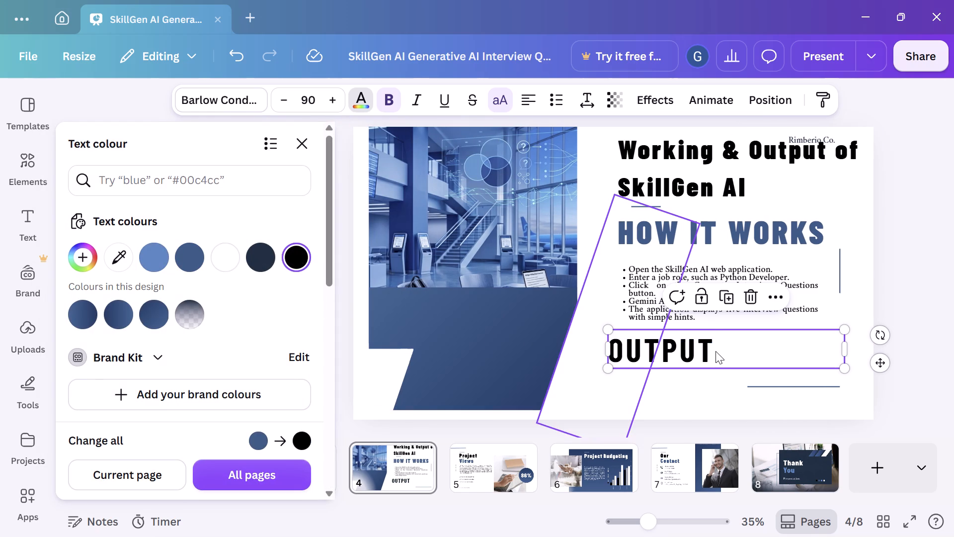
click(231, 259)
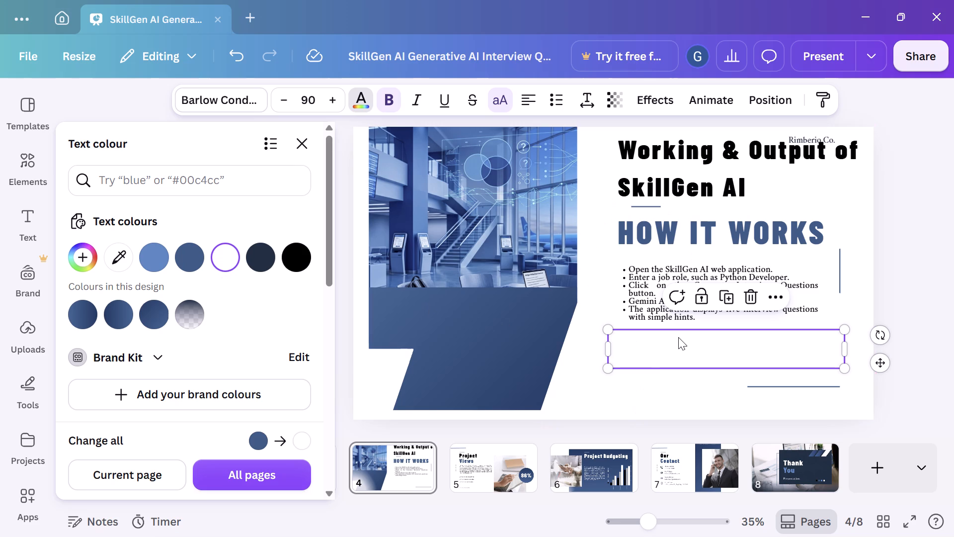
Move the white OUTPUT heading on slide 4 onto the upper part of the blue shape, just below the office photo.
drag(678, 337, 473, 302)
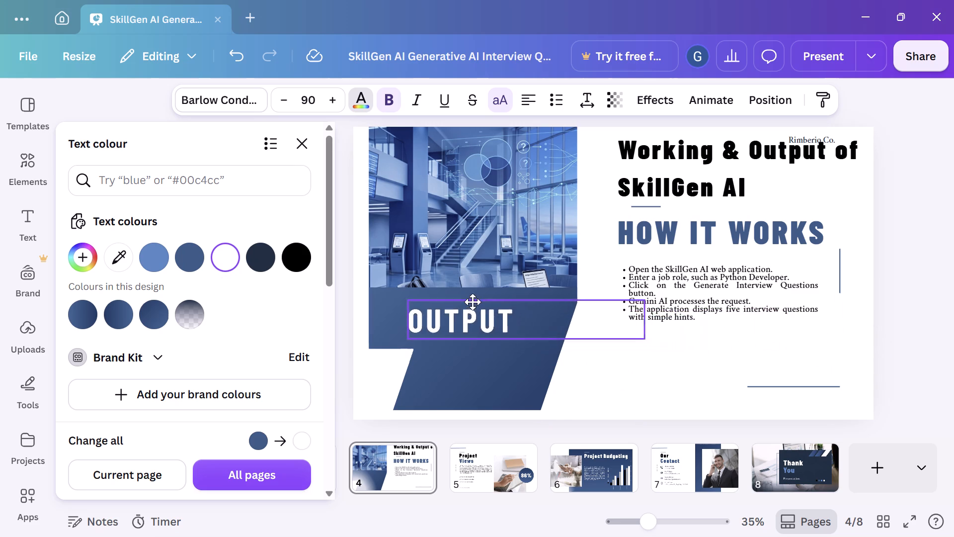
drag(473, 302, 450, 300)
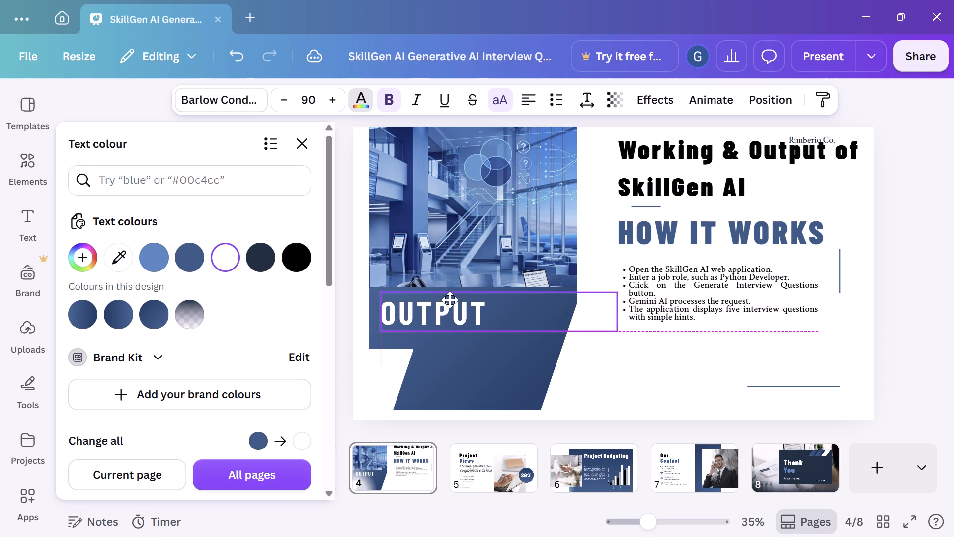
drag(450, 300, 461, 295)
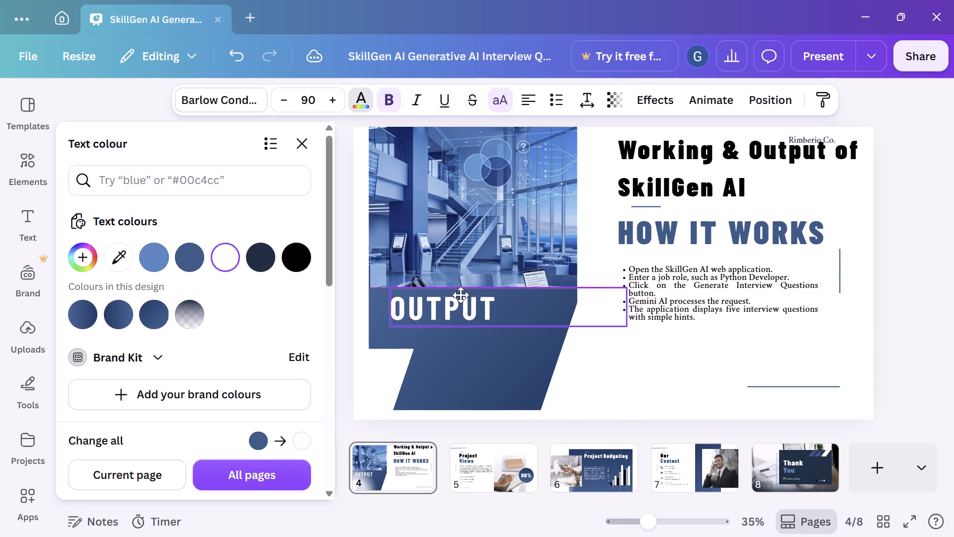
drag(461, 295, 456, 292)
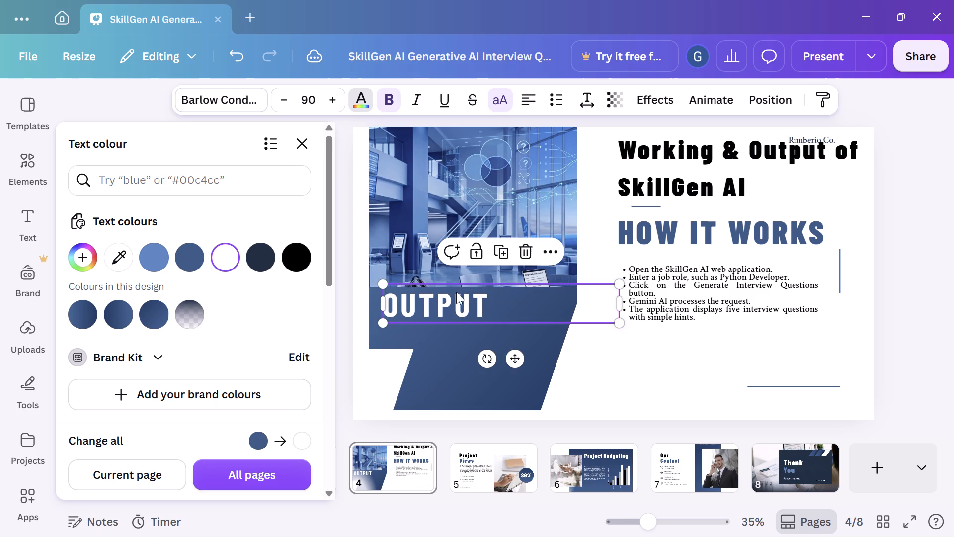
Duplicate the bulleted How It Works list on slide 4 and place the copy just below the original.
double_click(782, 277)
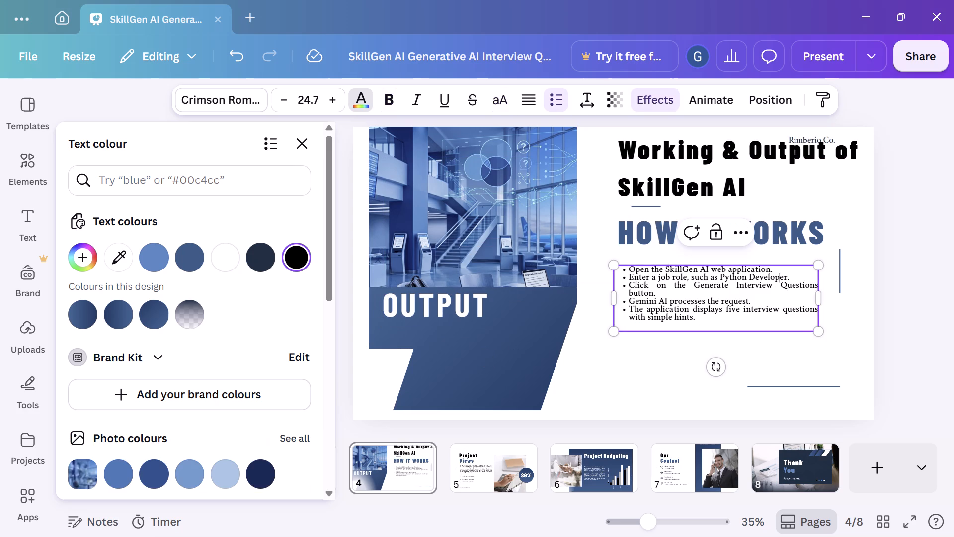
click(743, 234)
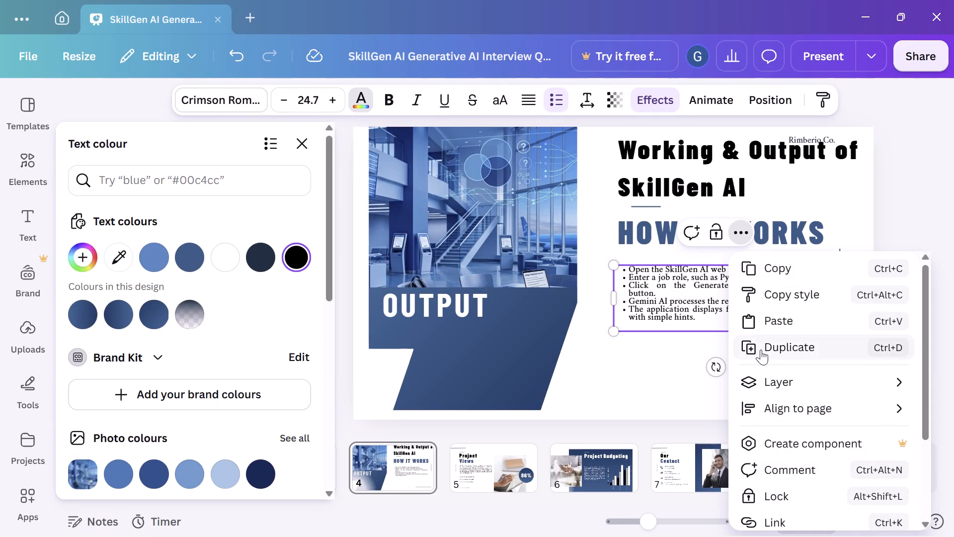
click(761, 350)
drag(694, 312, 682, 346)
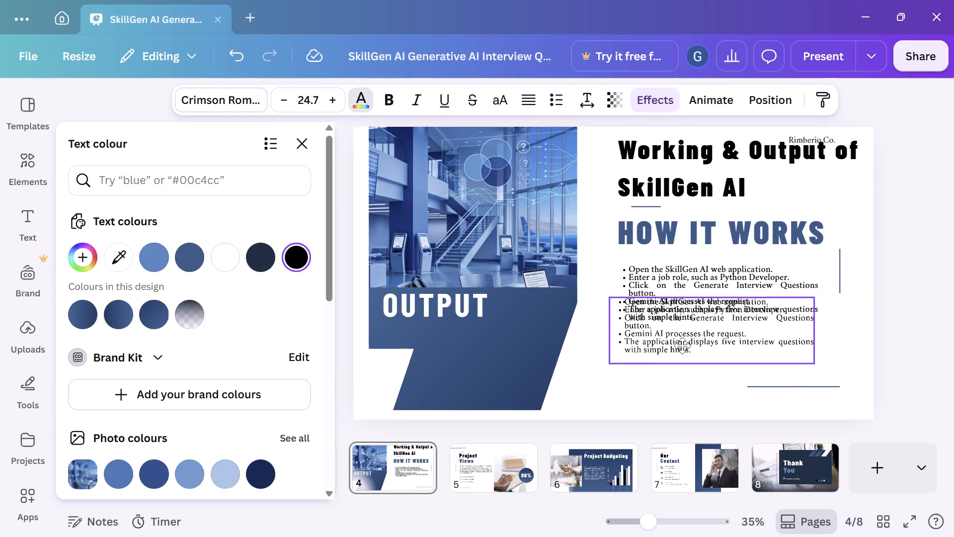
drag(682, 346, 654, 367)
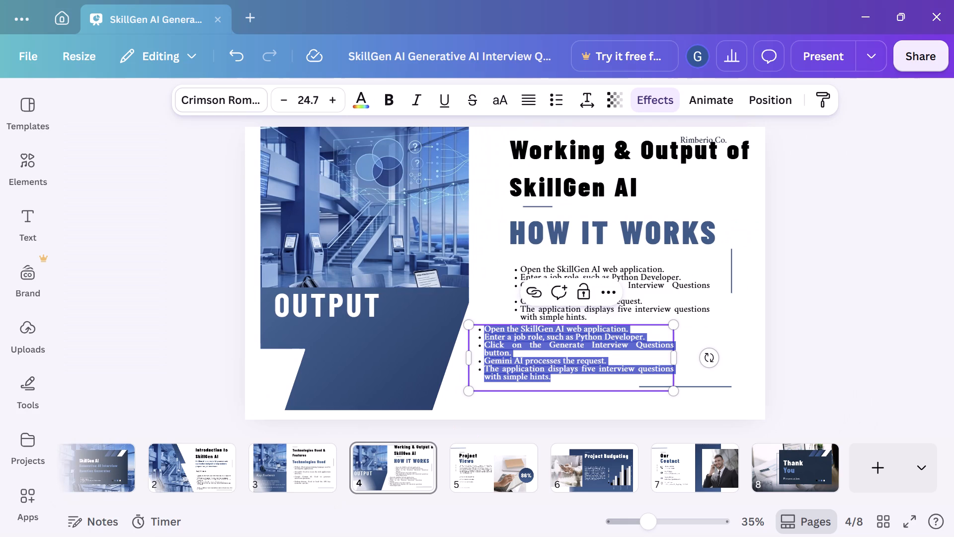
key(ctrl+v)
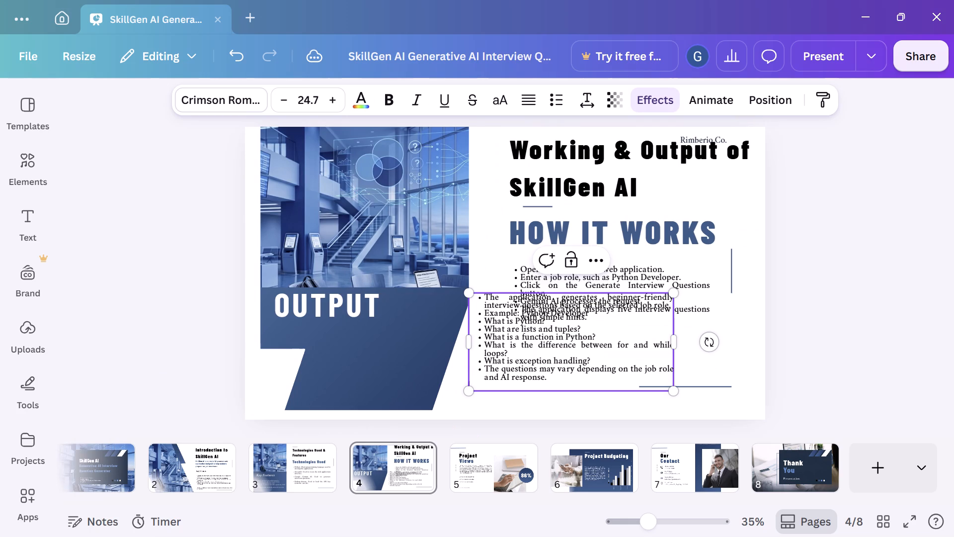
Move the new Output list on slide 4 onto the blue shape, directly beneath the OUTPUT heading.
drag(559, 353, 464, 375)
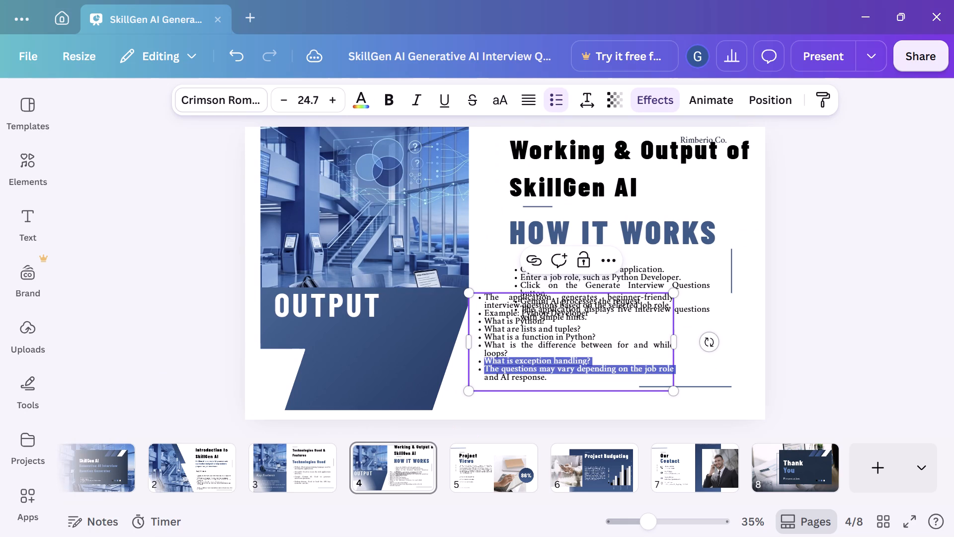
click(704, 377)
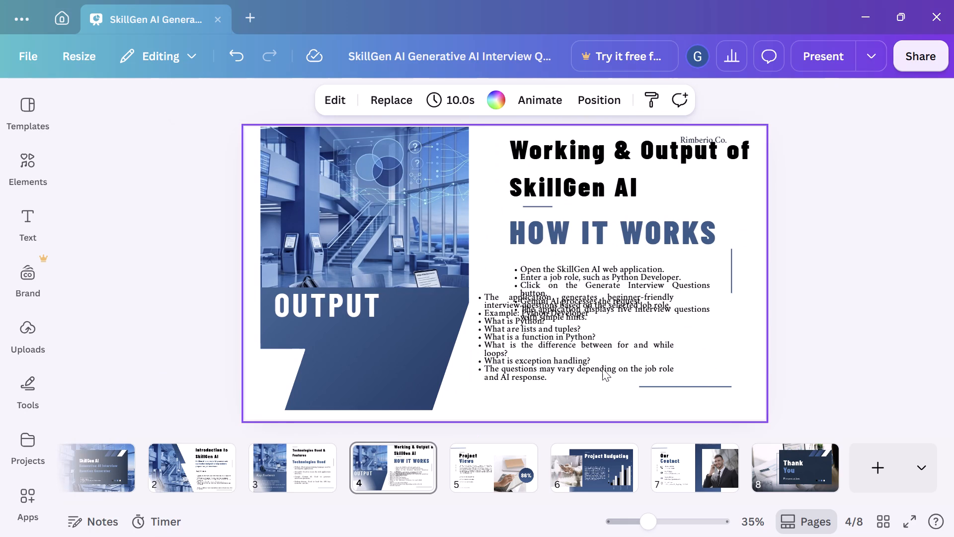
drag(604, 333, 501, 352)
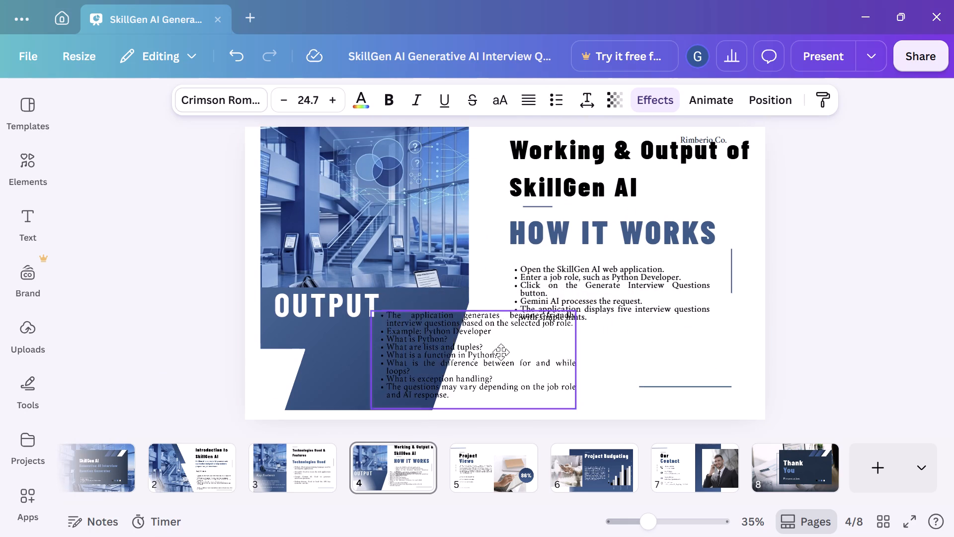
drag(501, 352, 428, 358)
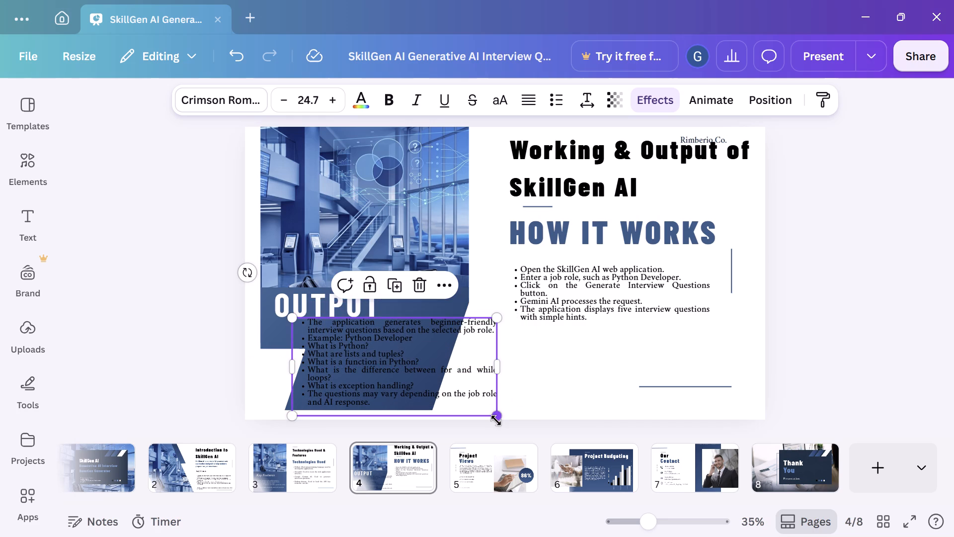
Scale the Output list on slide 4 down to font size 17.4 so it fits within the blue shape.
drag(496, 420, 436, 390)
Recolour all text in the Output list on slide 4 to white (#ffffff).
click(378, 357)
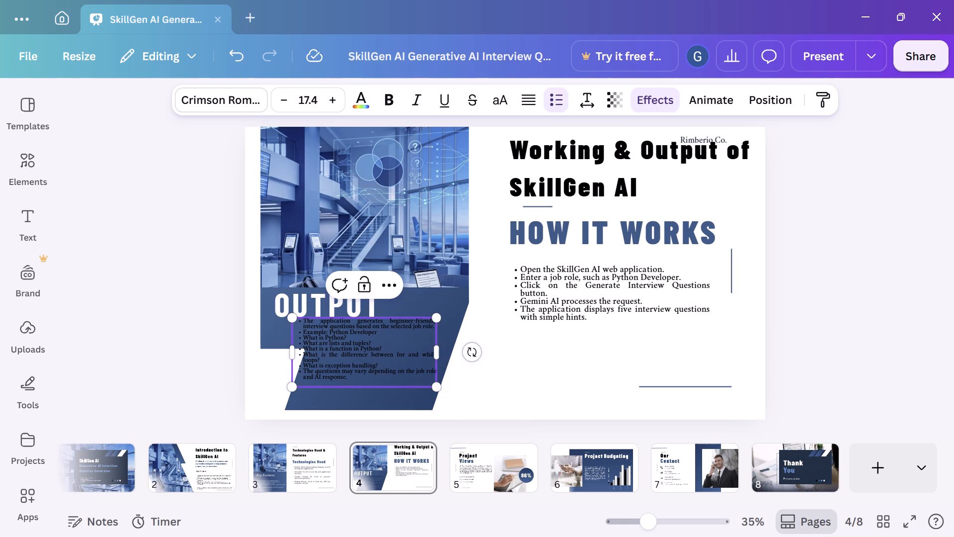
double_click(360, 354)
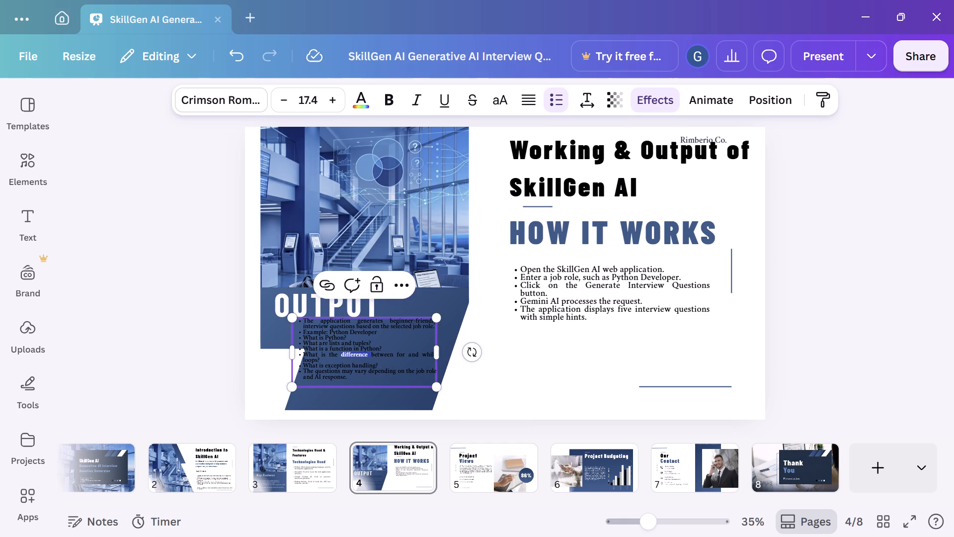
key(ctrl+a)
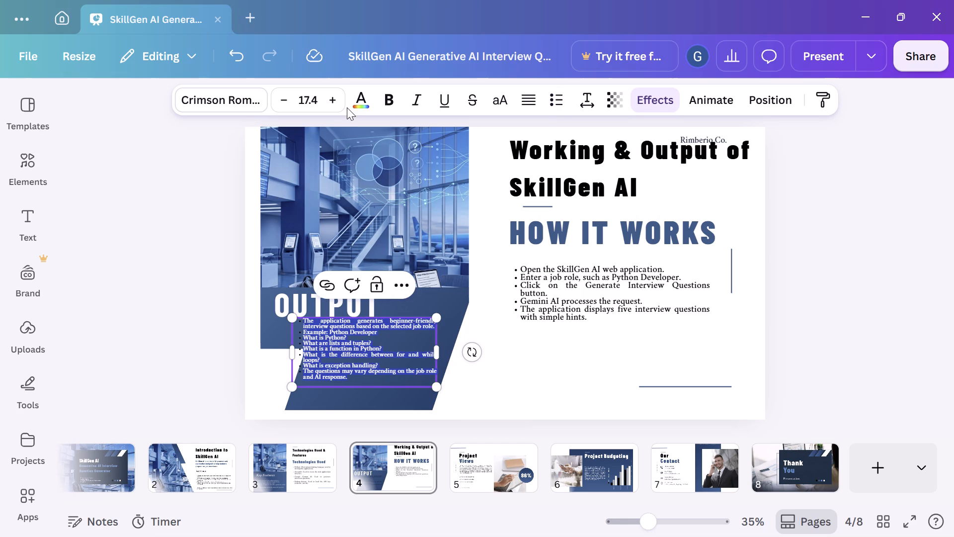
click(357, 106)
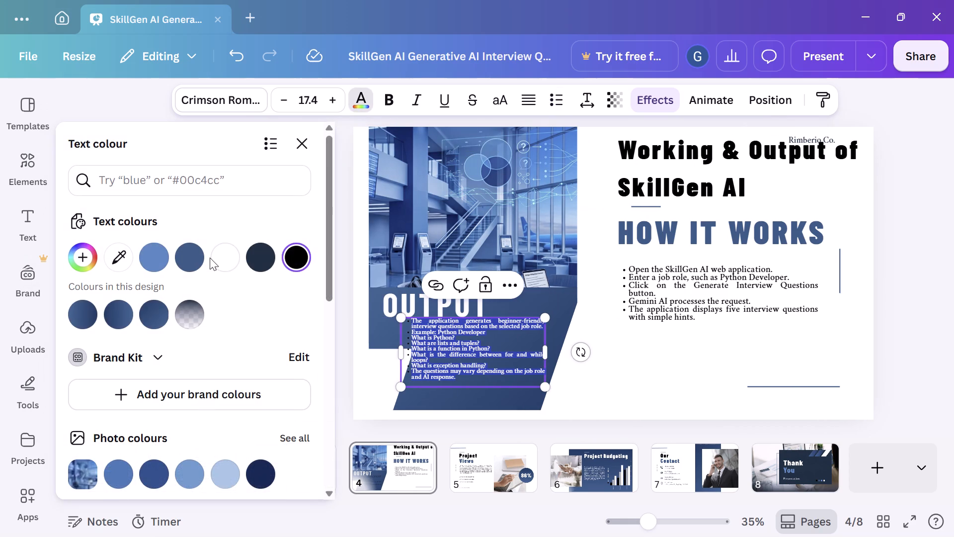
click(222, 263)
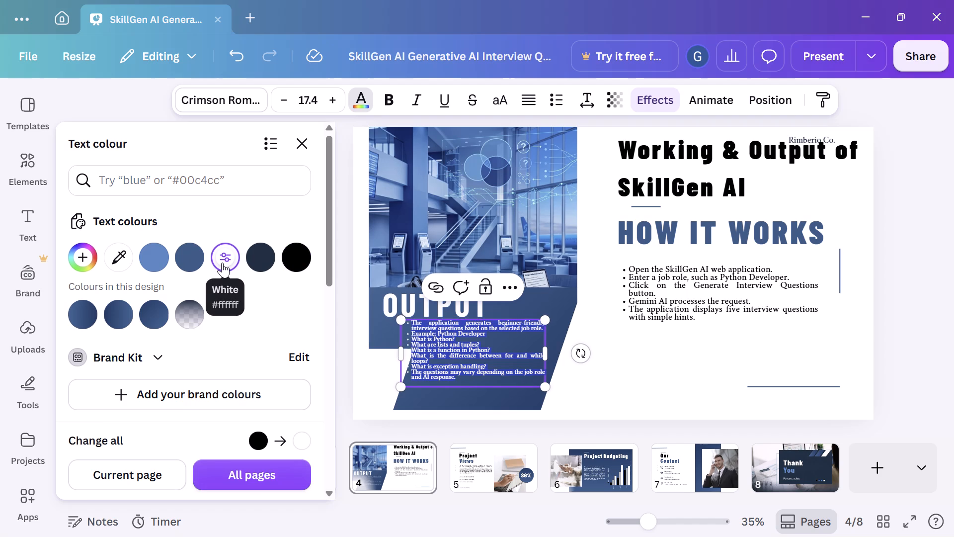
click(308, 145)
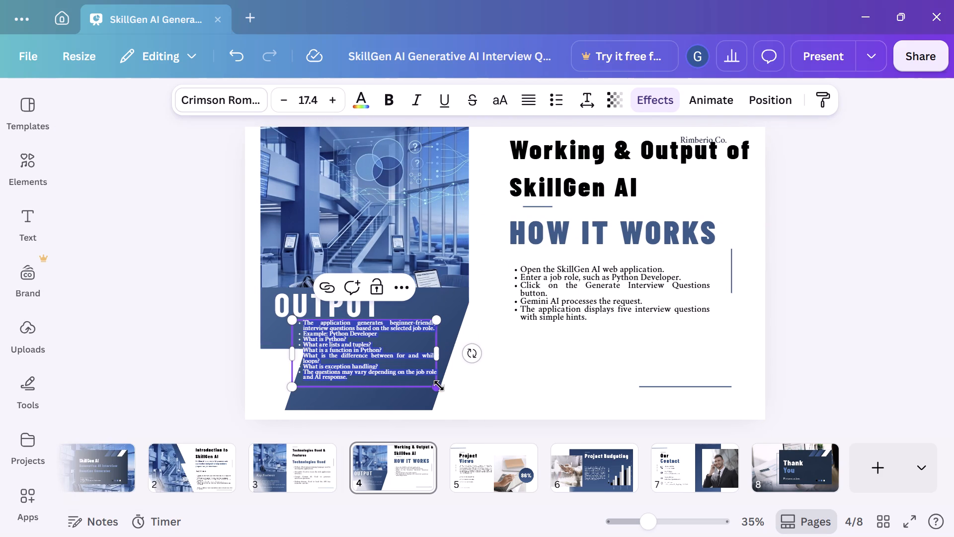
Enlarge the white Output list on slide 4 slightly, to font size 18.4.
drag(439, 385, 445, 391)
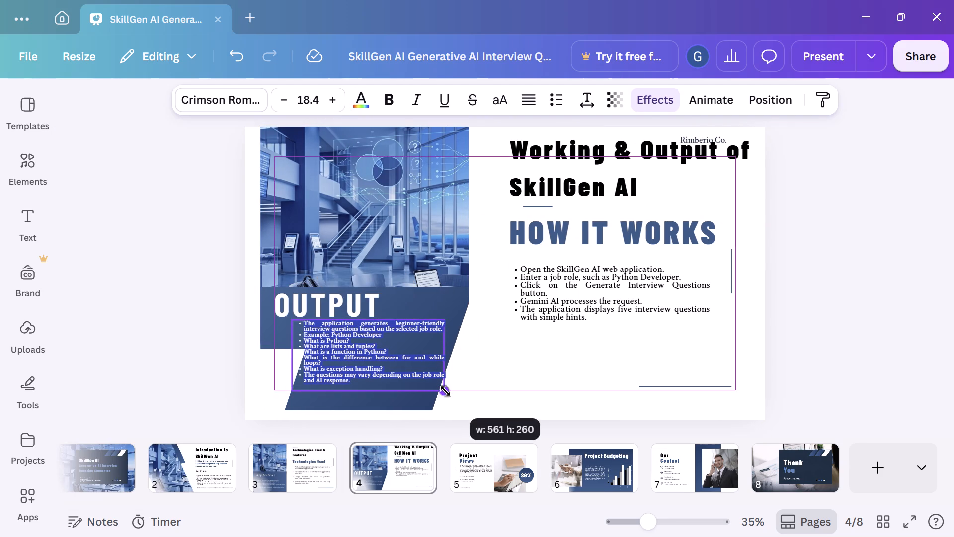
drag(368, 355, 371, 361)
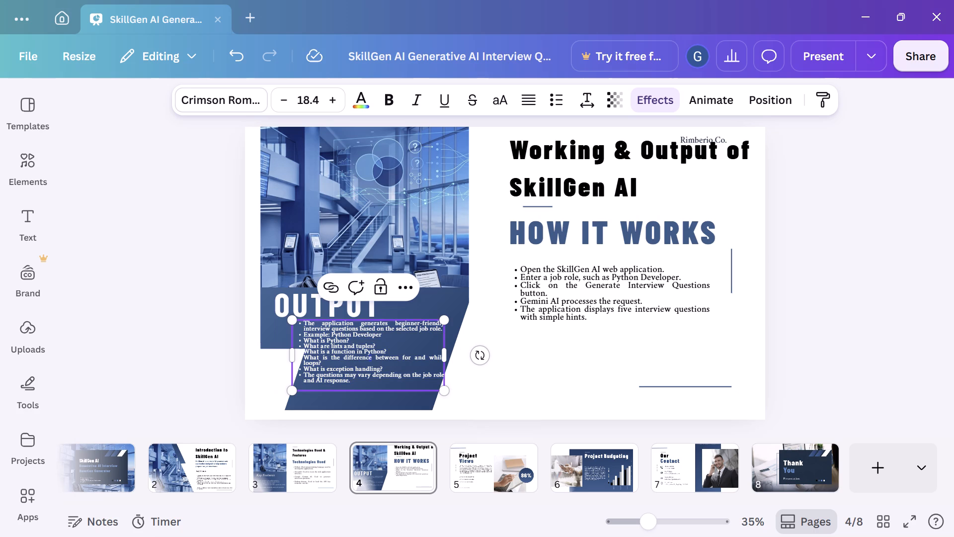
drag(371, 361, 378, 384)
click(623, 361)
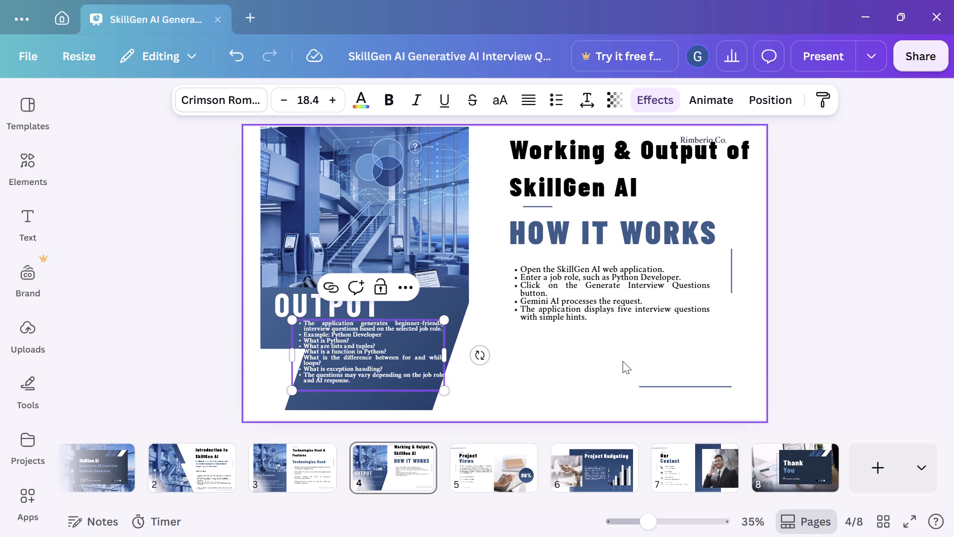
Delete the three white masking shapes around the blue rectangle on slide 4: both at its lower-left and the slanted one at its right.
click(285, 360)
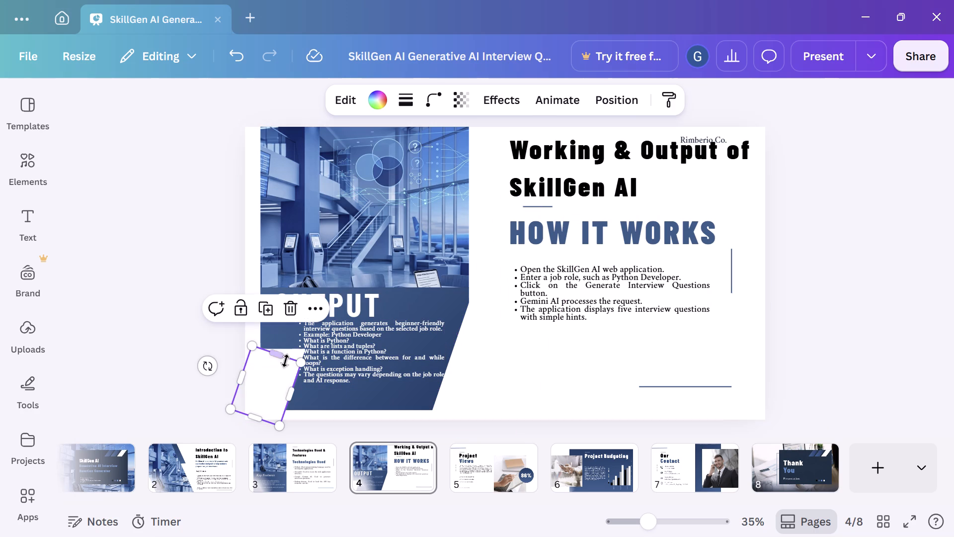
click(285, 303)
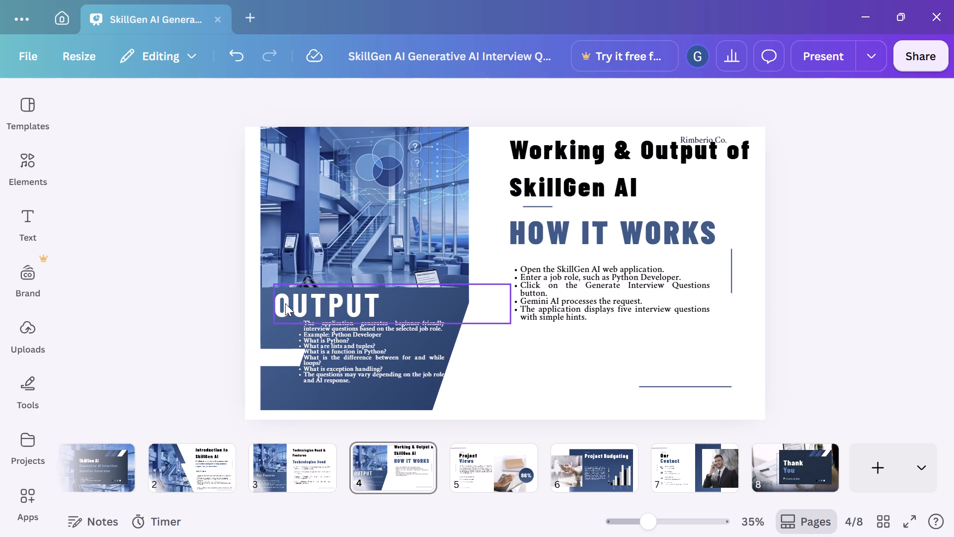
click(283, 356)
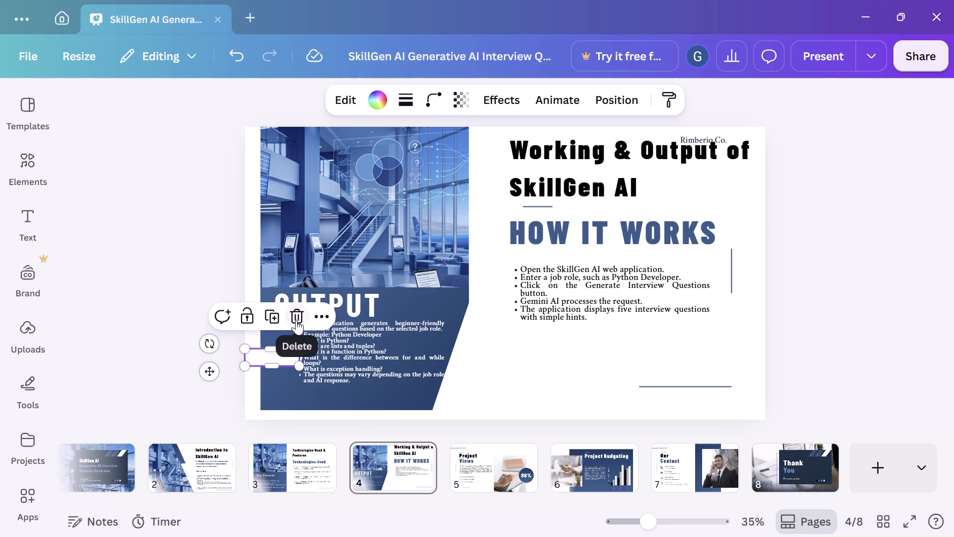
click(296, 320)
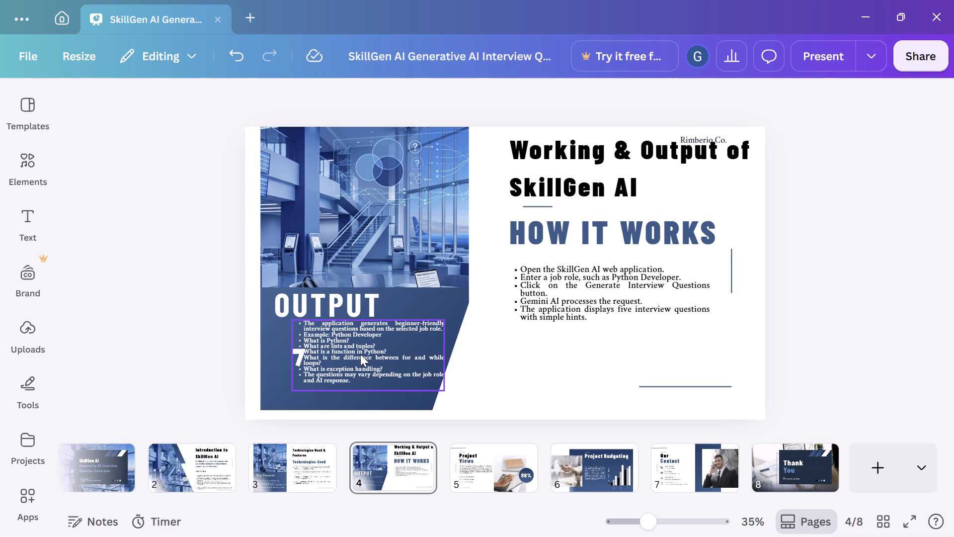
click(450, 375)
click(546, 155)
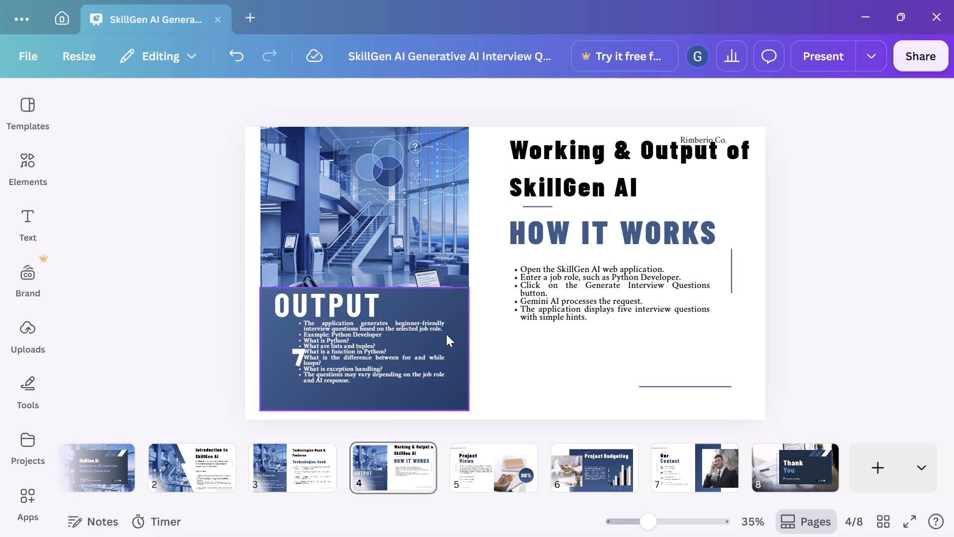
Move the Output list left and slightly down to align with the start of the OUTPUT heading.
click(416, 349)
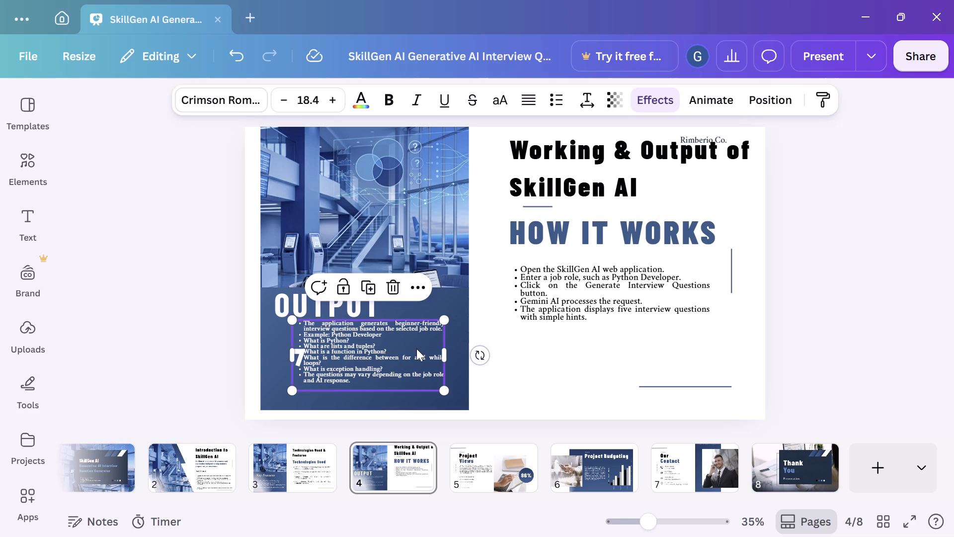
drag(416, 349, 406, 354)
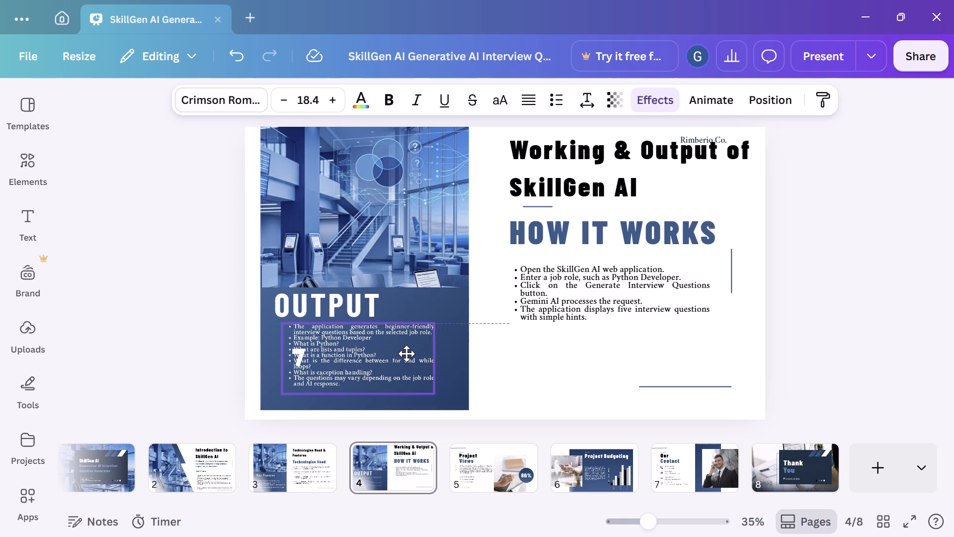
drag(406, 354, 399, 355)
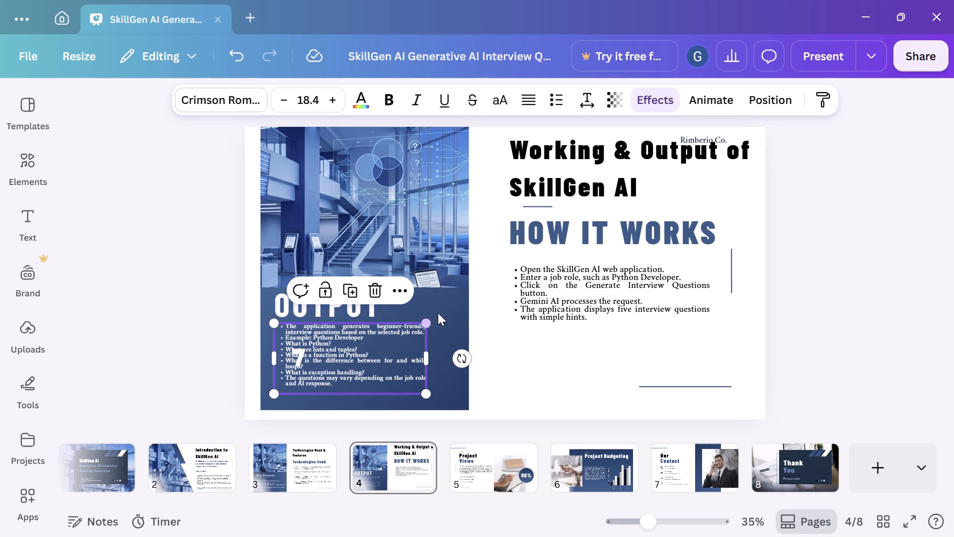
Extend the top edge of the blue rectangle upward on slide 4 to make more room above the OUTPUT heading.
click(445, 303)
click(389, 291)
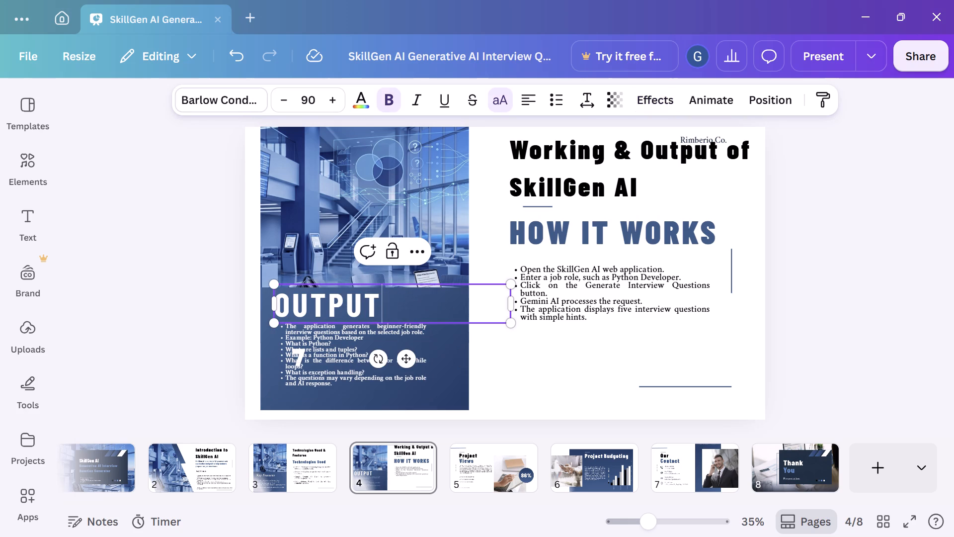
double_click(456, 366)
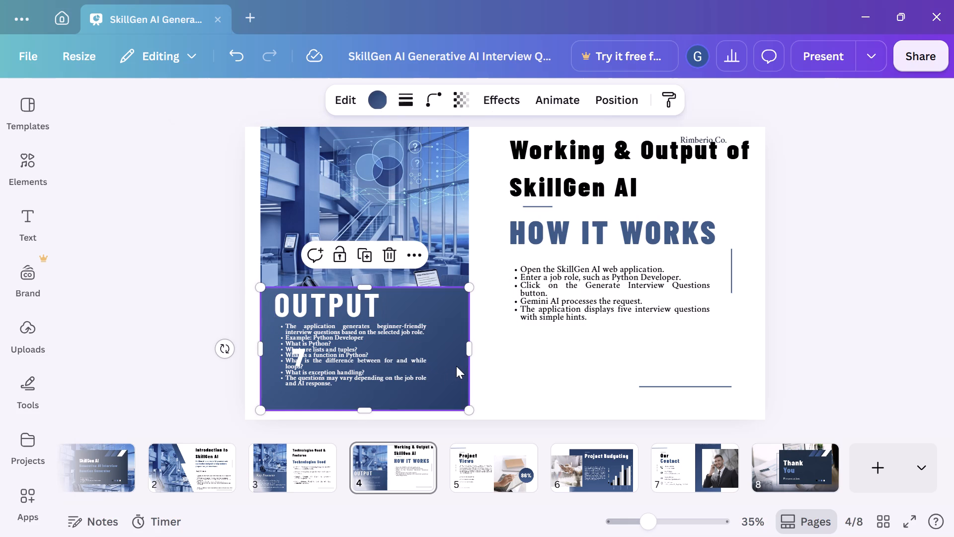
drag(365, 287, 367, 269)
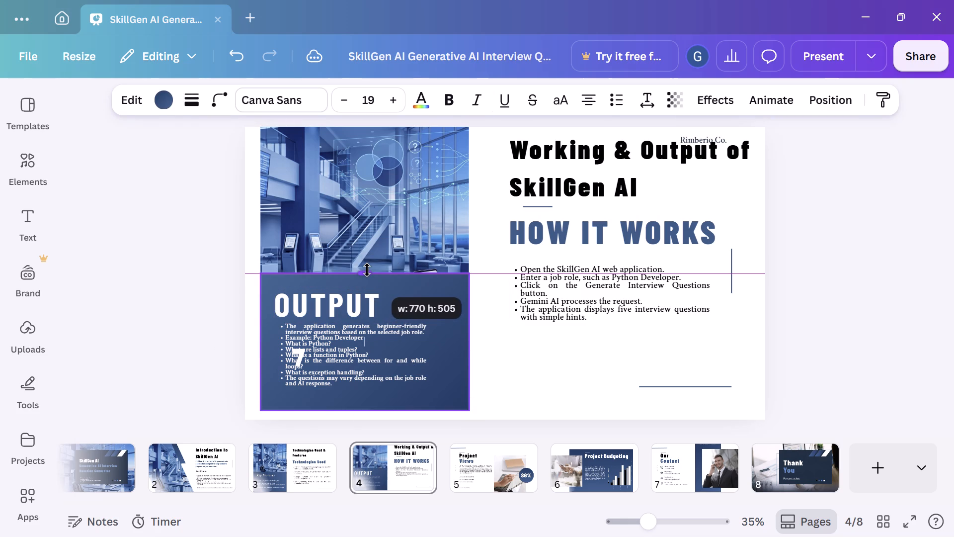
drag(367, 269, 368, 261)
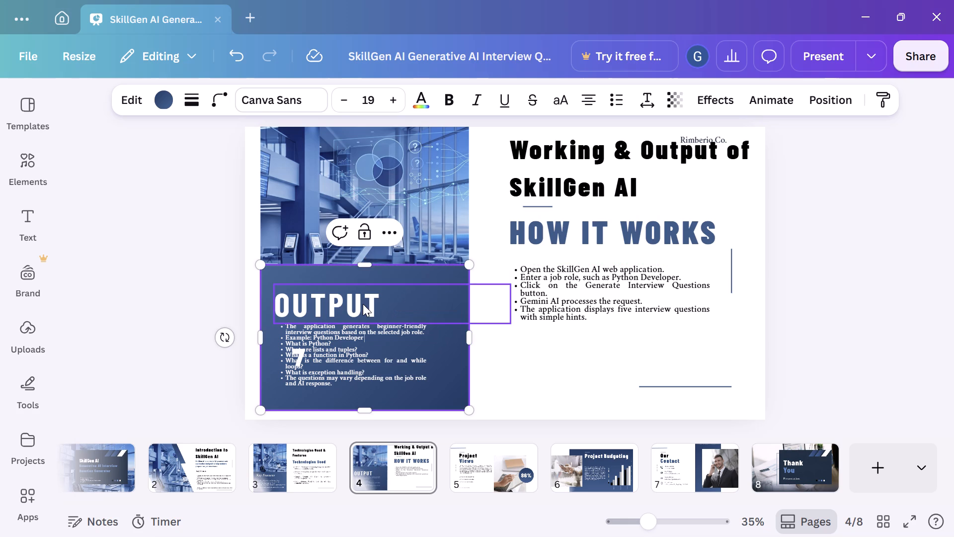
Move the OUTPUT heading up and slightly left, near the top edge of the enlarged blue rectangle.
click(363, 304)
drag(363, 304, 362, 283)
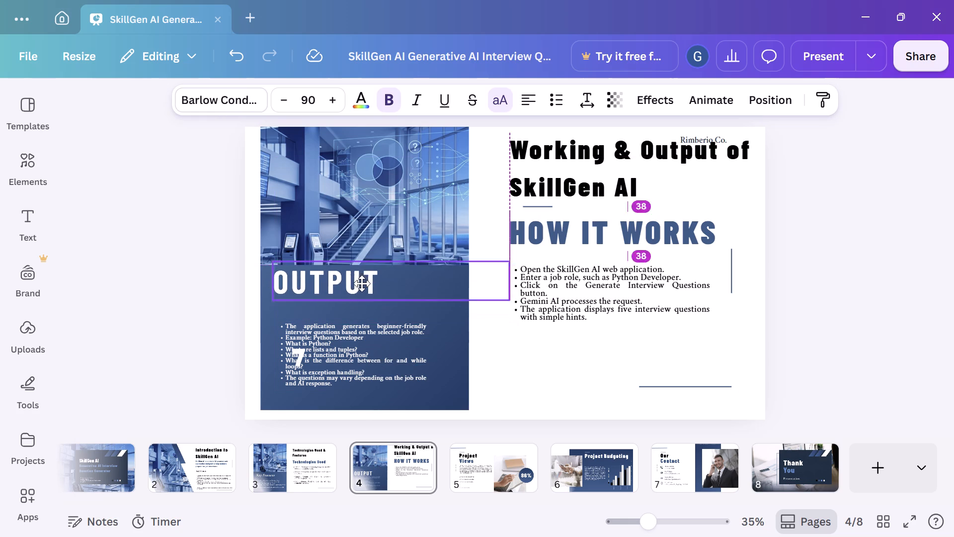
drag(362, 283, 357, 281)
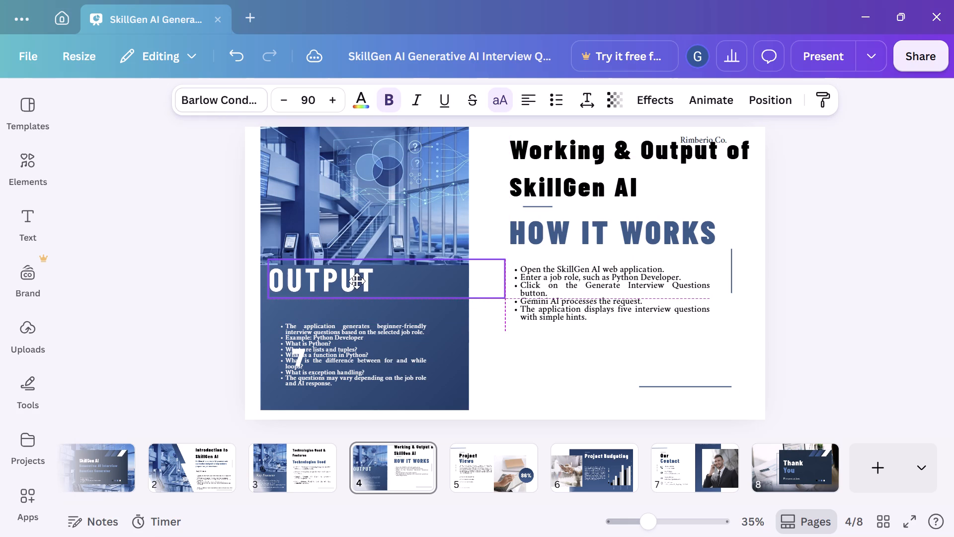
drag(357, 281, 357, 284)
Enlarge the Output list to font size 21.3 and position it on the blue rectangle just below the OUTPUT heading.
click(335, 338)
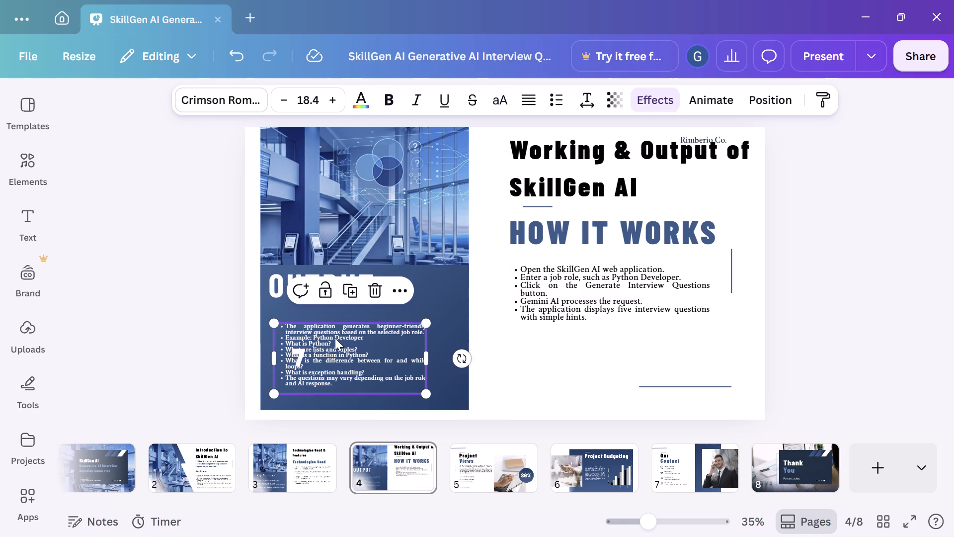
drag(425, 389, 449, 400)
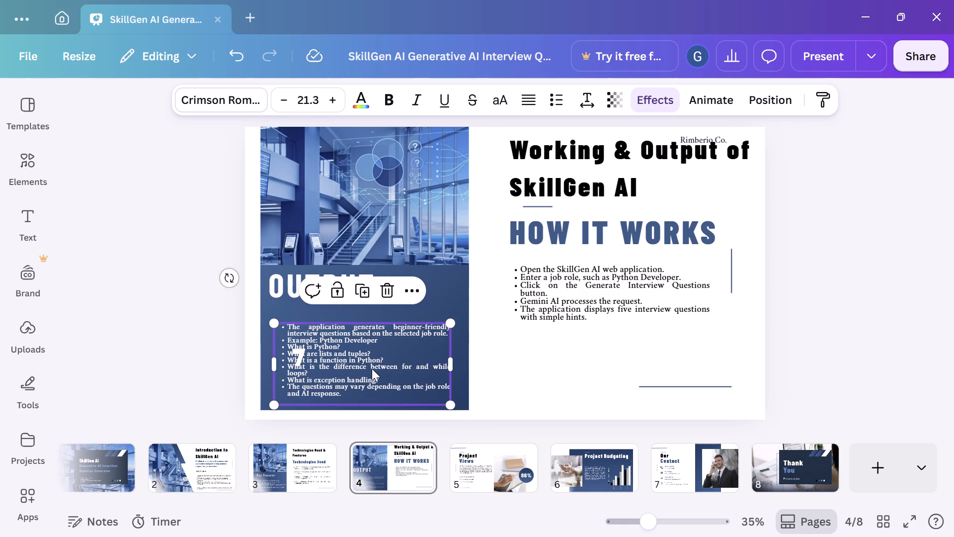
drag(372, 368, 364, 354)
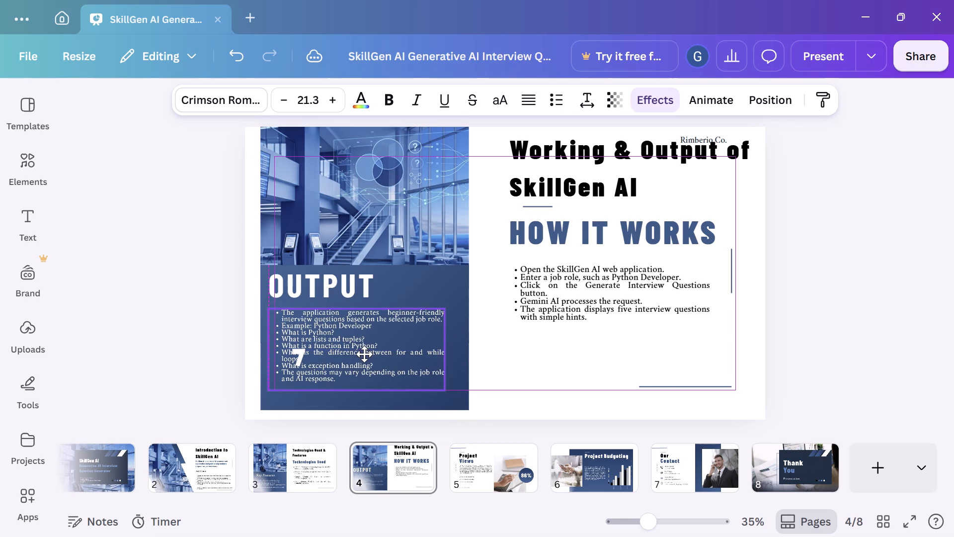
drag(364, 354, 361, 354)
drag(361, 354, 360, 353)
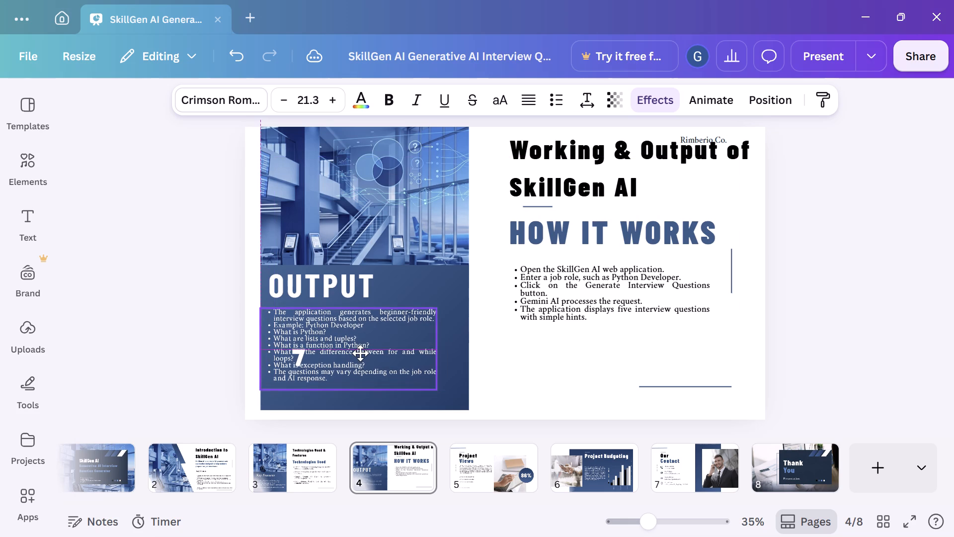
drag(360, 353, 363, 353)
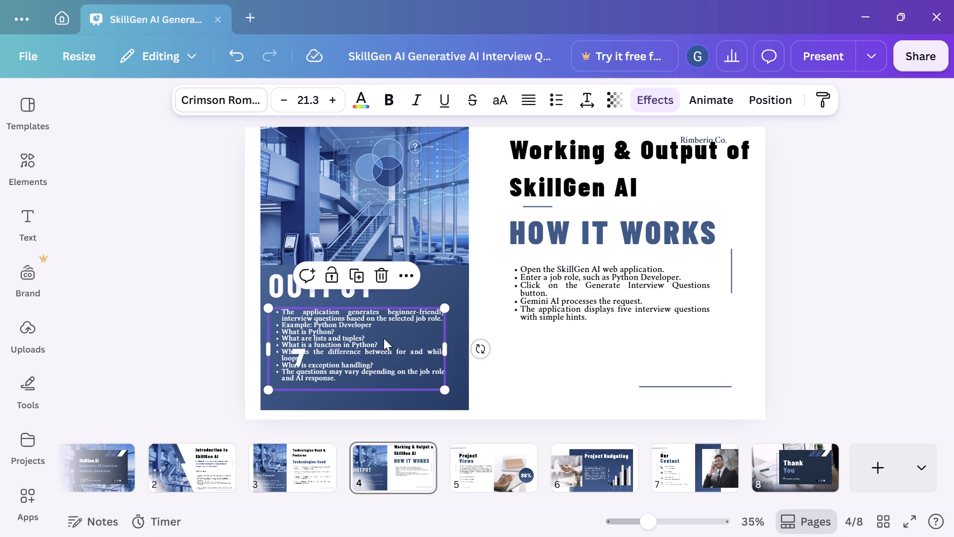
click(452, 191)
click(839, 264)
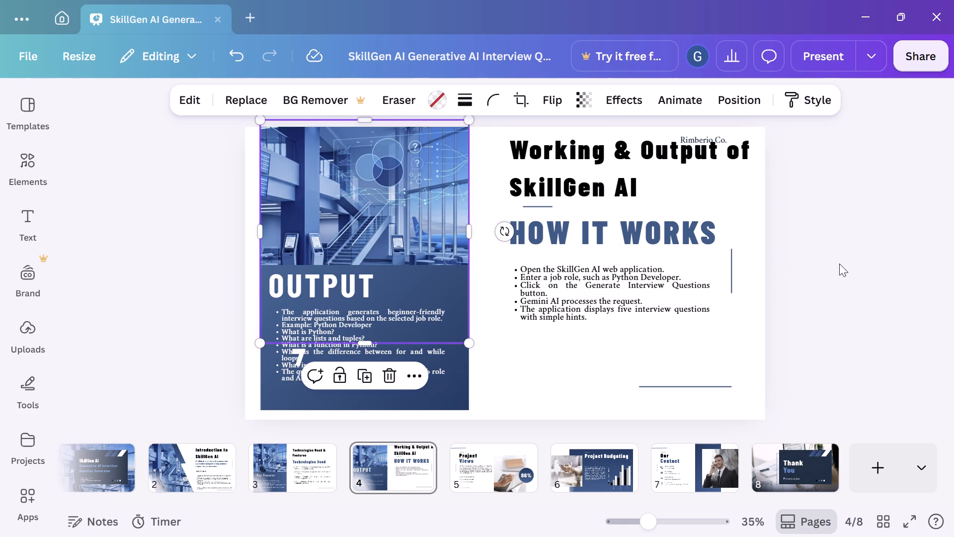
Enlarge the bullet list under HOW IT WORKS to font size 25.6.
click(641, 312)
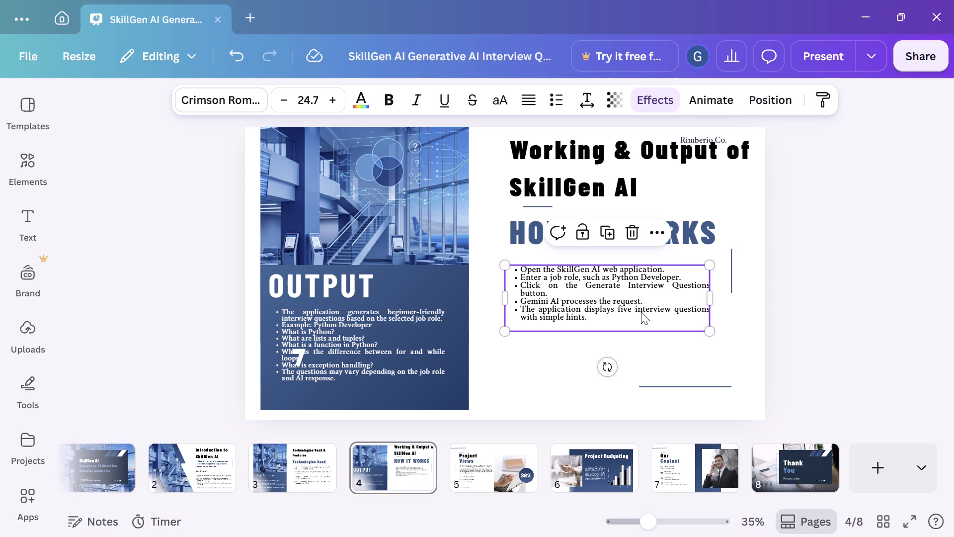
drag(706, 332, 708, 337)
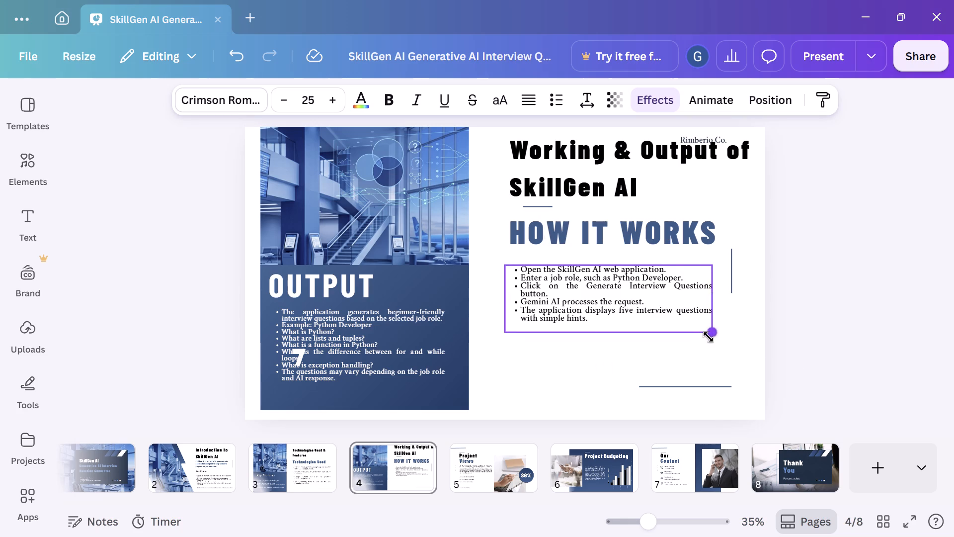
drag(708, 337, 711, 342)
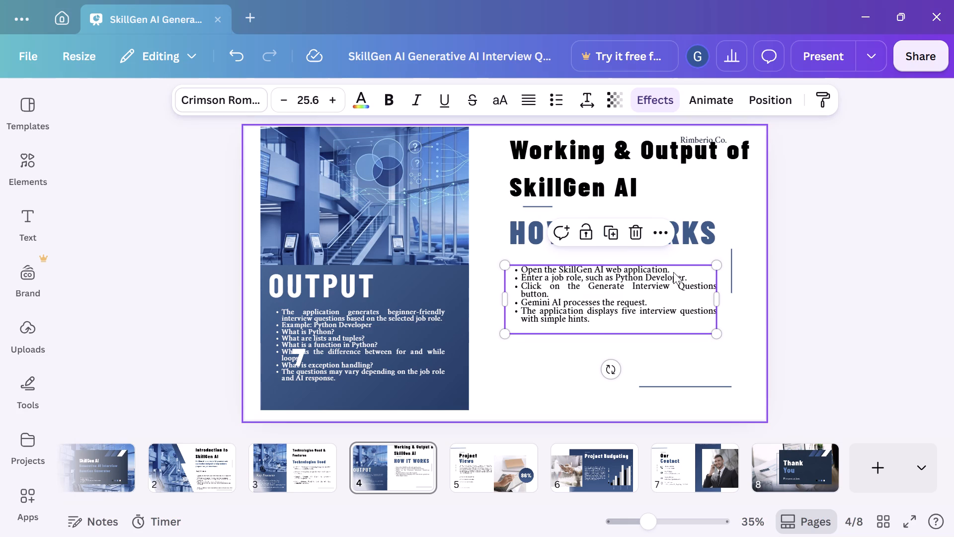
Insert a blank line after each of the first four bullets in the HOW IT WORKS list on slide 4.
click(673, 265)
click(661, 271)
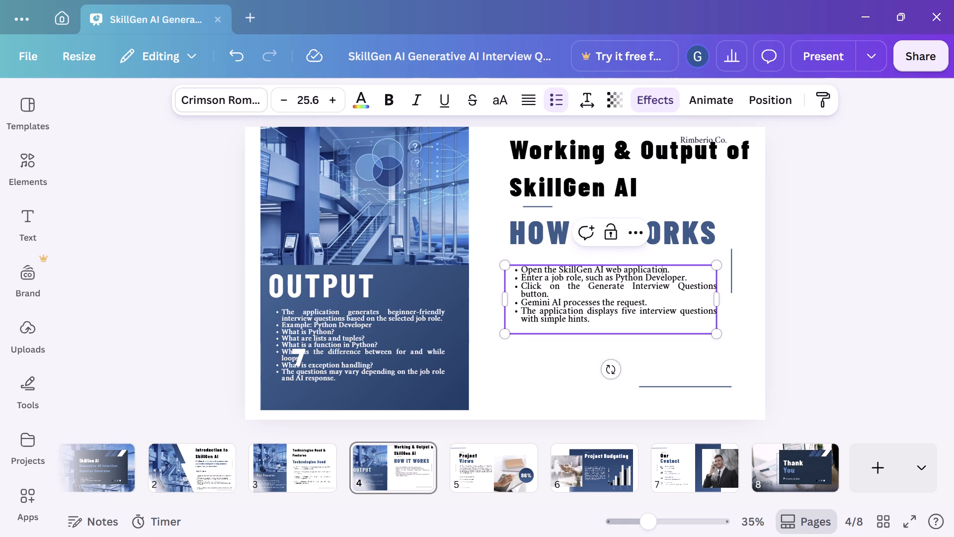
click(666, 271)
click(669, 271)
key(Return)
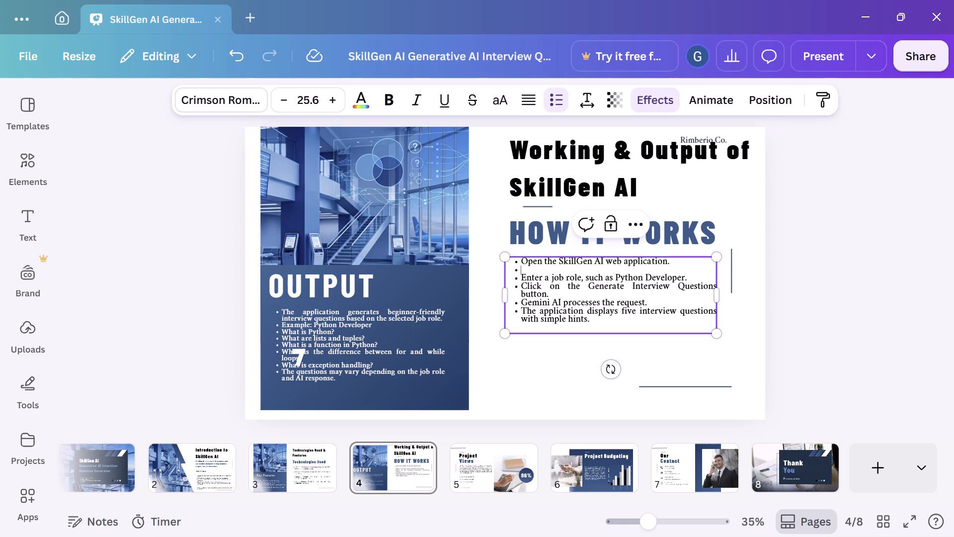
click(688, 278)
key(Return)
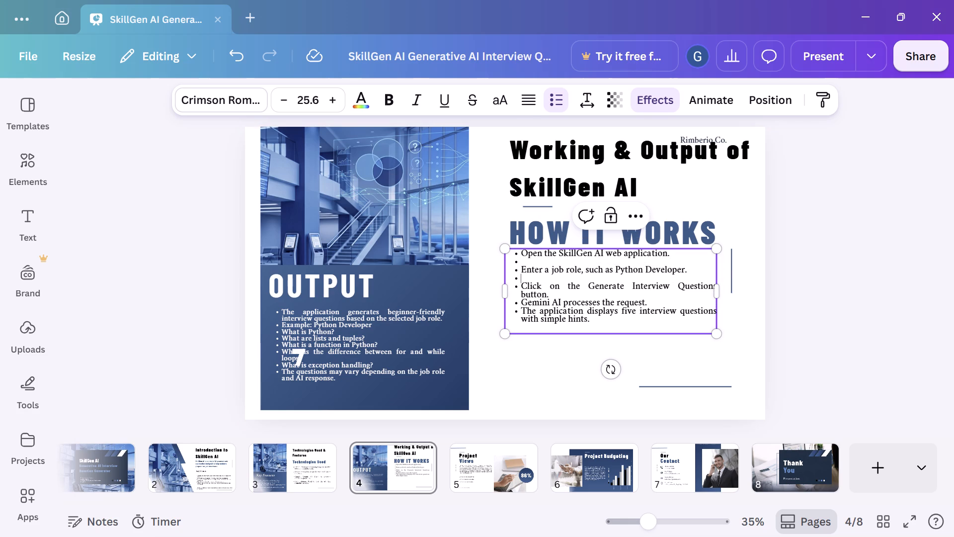
click(548, 293)
key(Return)
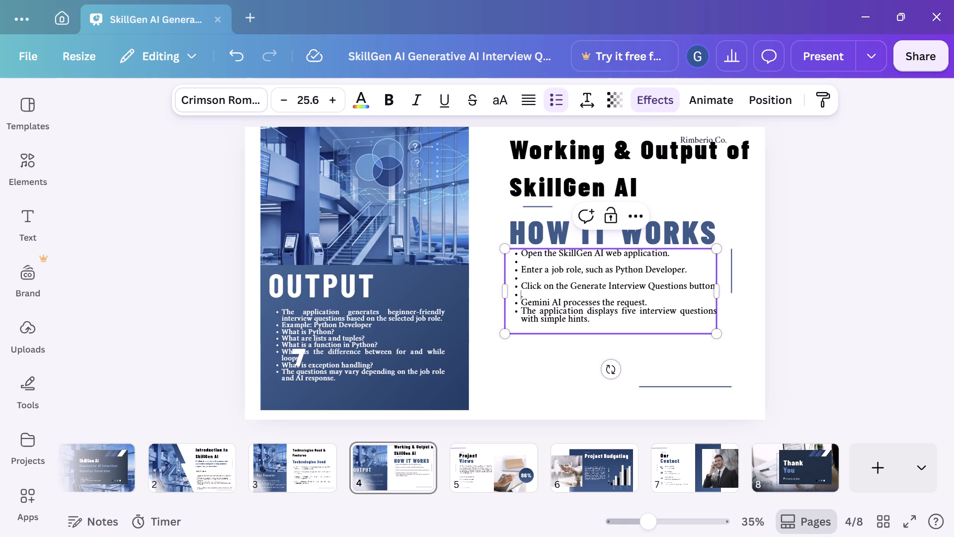
key(BackSpace)
click(646, 301)
key(BackSpace)
key(period)
key(Return)
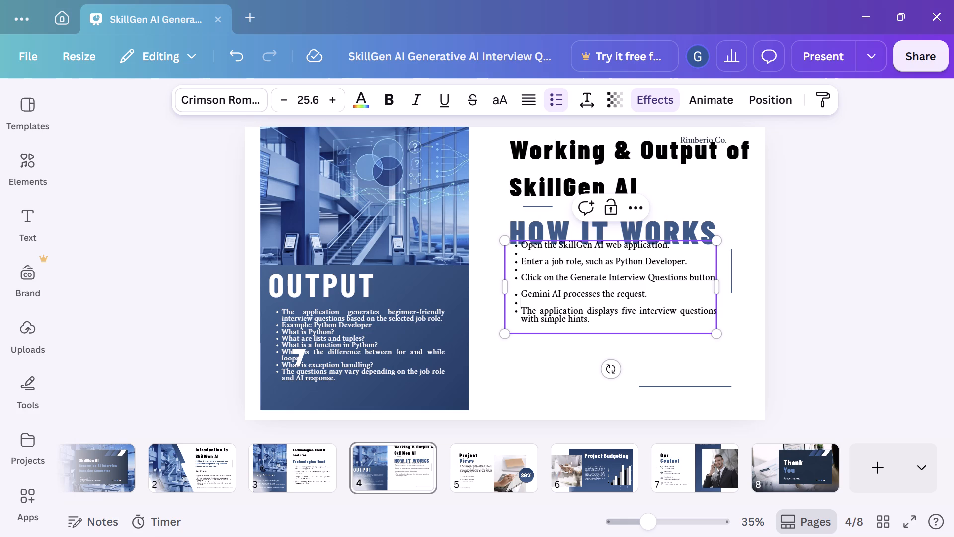
Remove the leftover bullet markers from the blank spacer lines in the HOW IT WORKS list.
click(517, 303)
double_click(518, 304)
key(BackSpace)
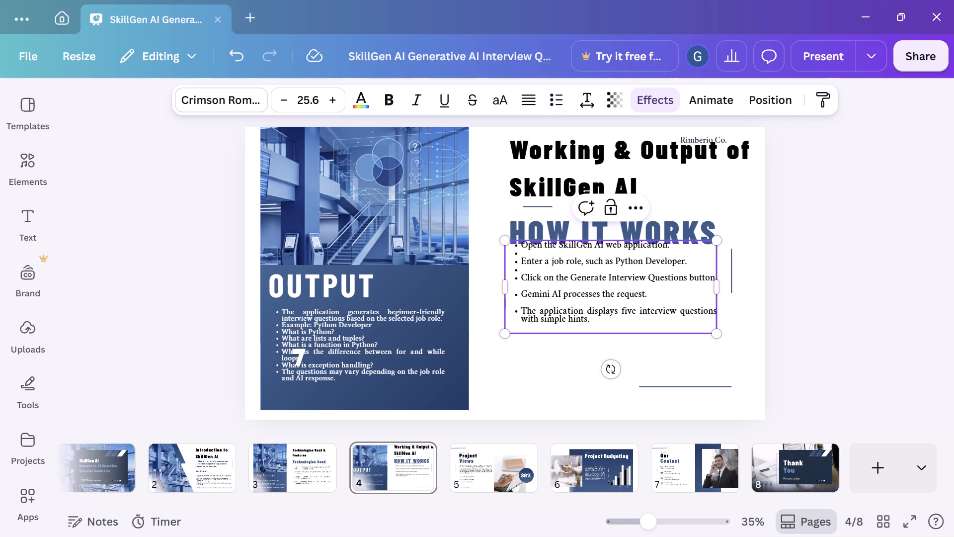
double_click(518, 268)
key(BackSpace)
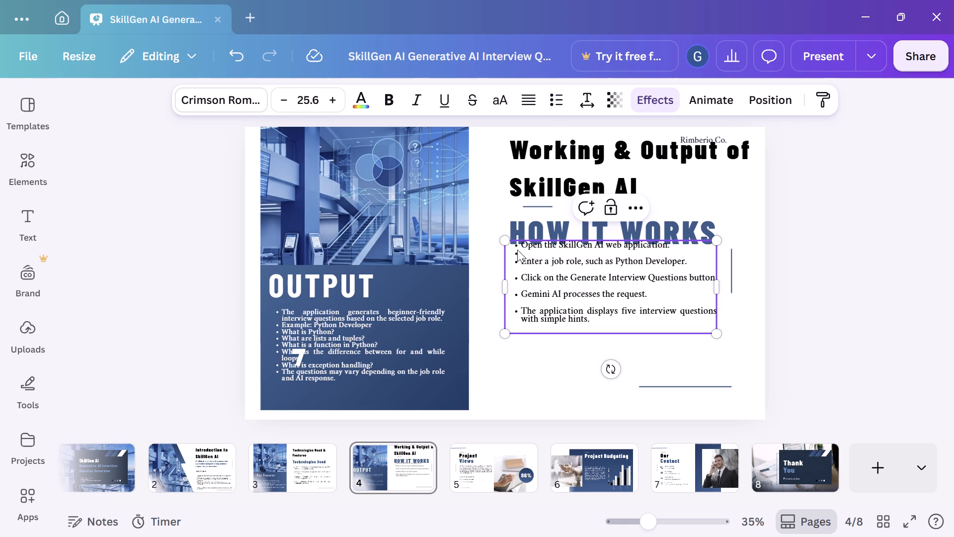
double_click(517, 250)
key(BackSpace)
Enlarge the HOW IT WORKS list to font size 26.7 and move it down, clear of its heading.
drag(716, 338, 721, 346)
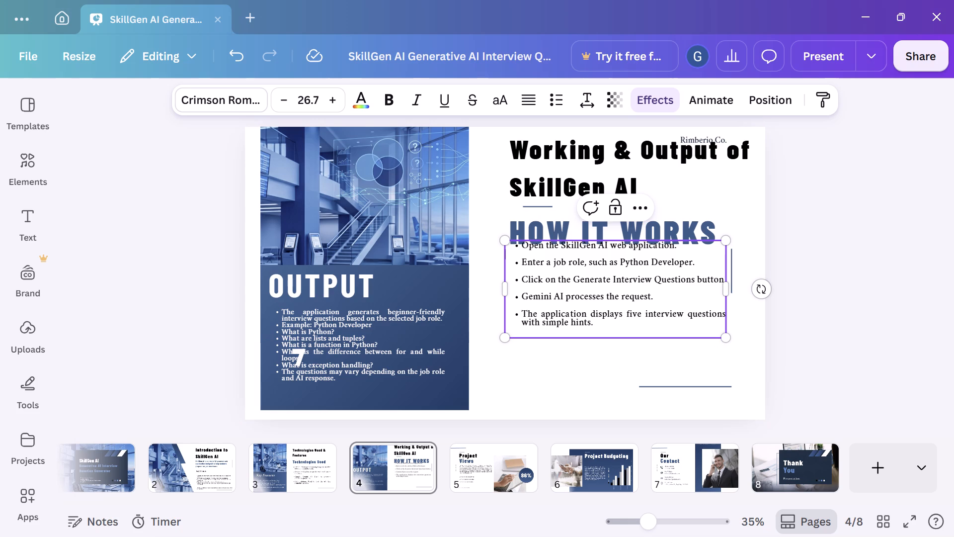
drag(614, 302, 612, 322)
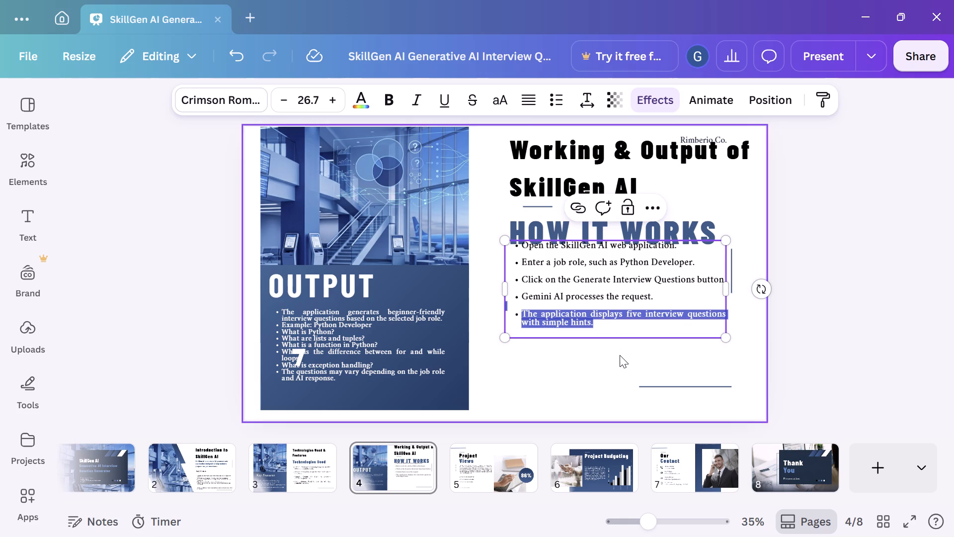
drag(618, 358, 623, 341)
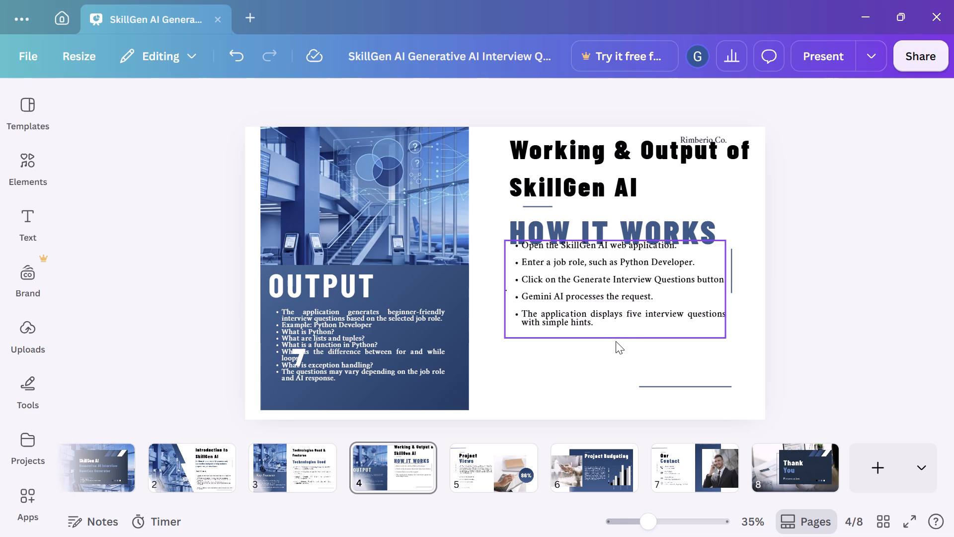
drag(619, 295, 620, 312)
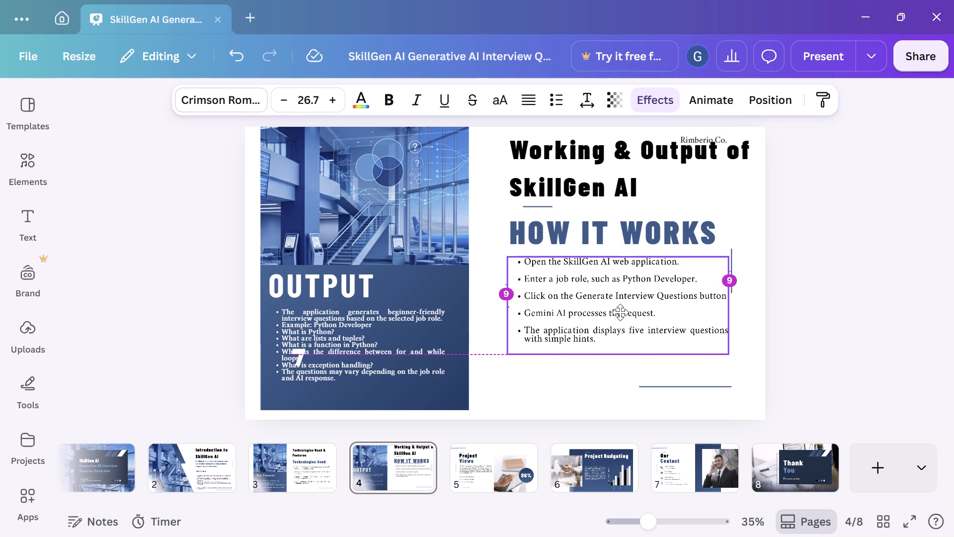
drag(620, 312, 619, 312)
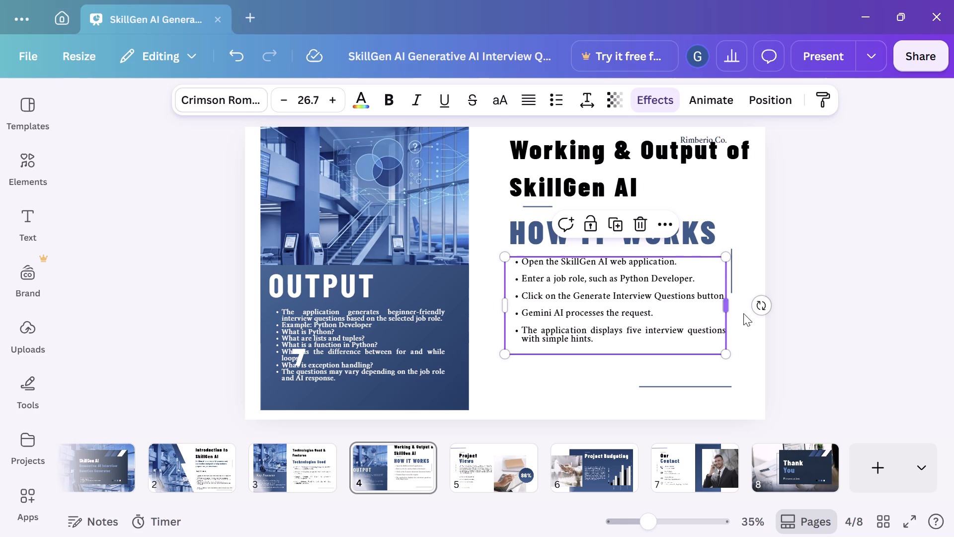
click(834, 313)
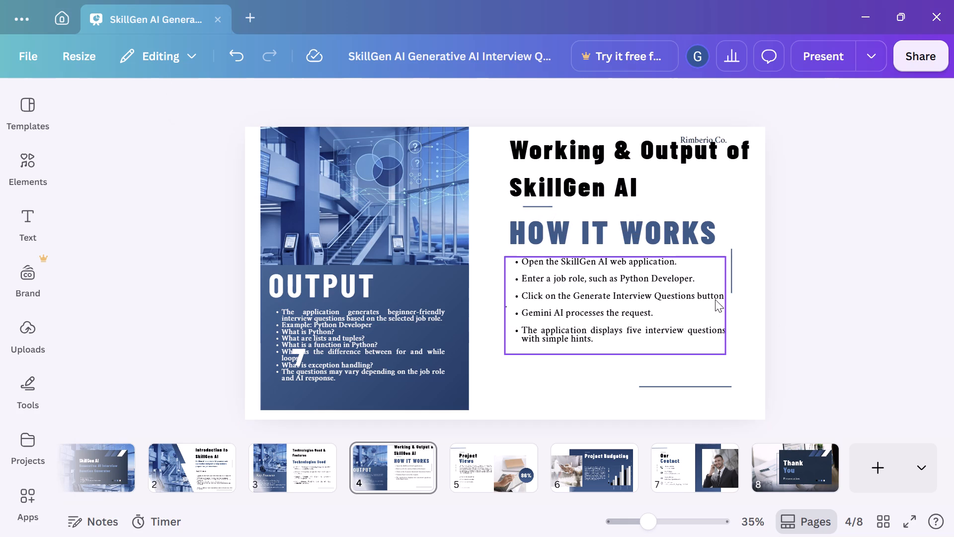
Correct the end of the "Click on the Generate Interview Questions button" bullet so it closes with a single period.
click(718, 297)
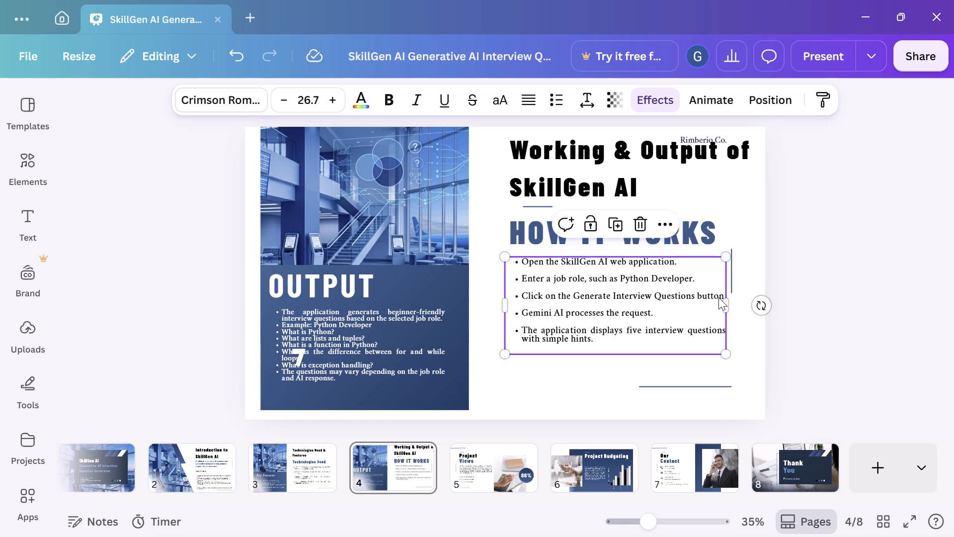
double_click(723, 297)
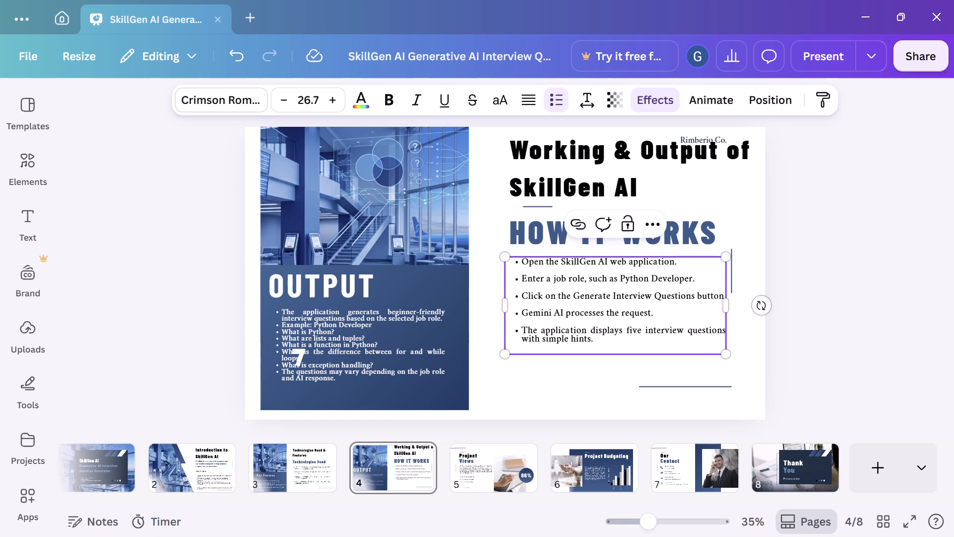
key(period)
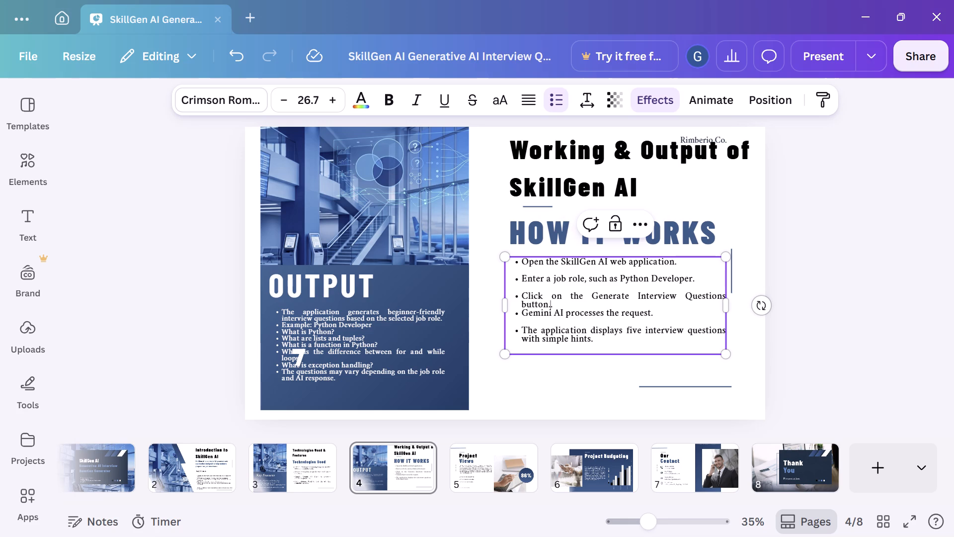
click(582, 307)
key(BackSpace)
Add a blank line without a bullet marker between the Generate Interview Questions item and the Gemini AI item.
key(Return)
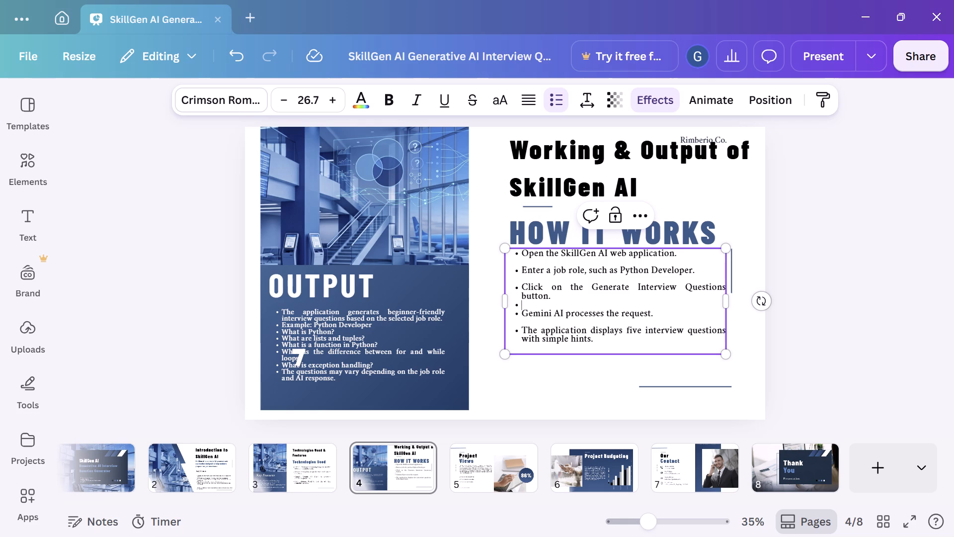
double_click(518, 303)
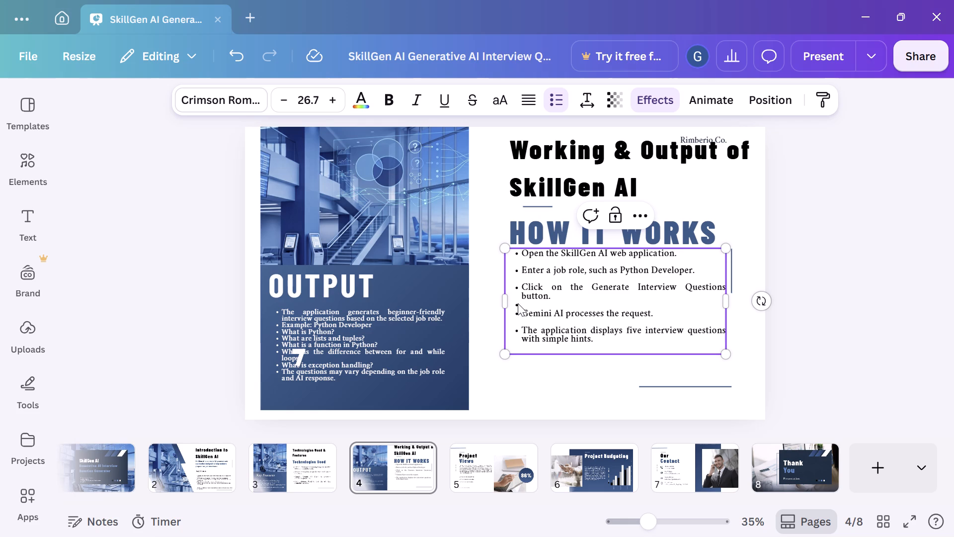
double_click(518, 303)
double_click(523, 305)
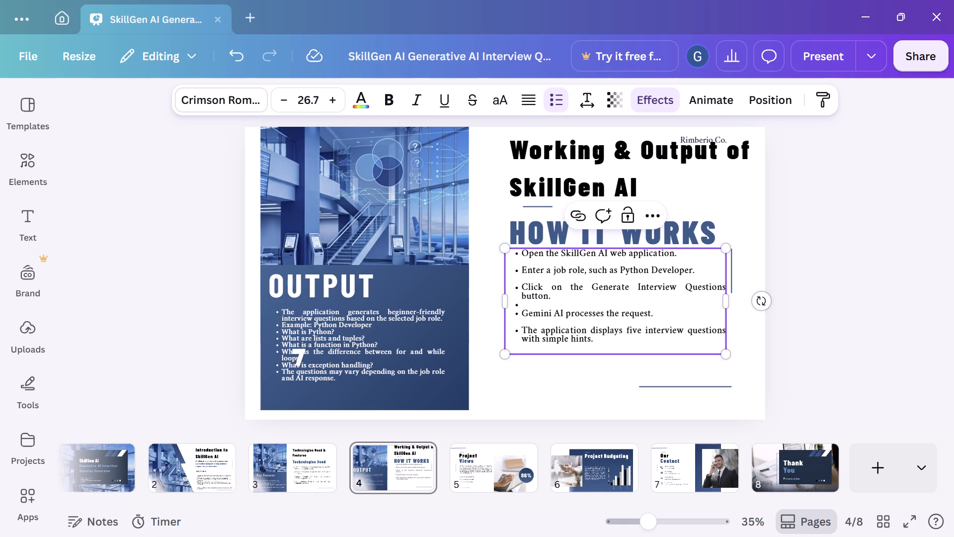
double_click(521, 303)
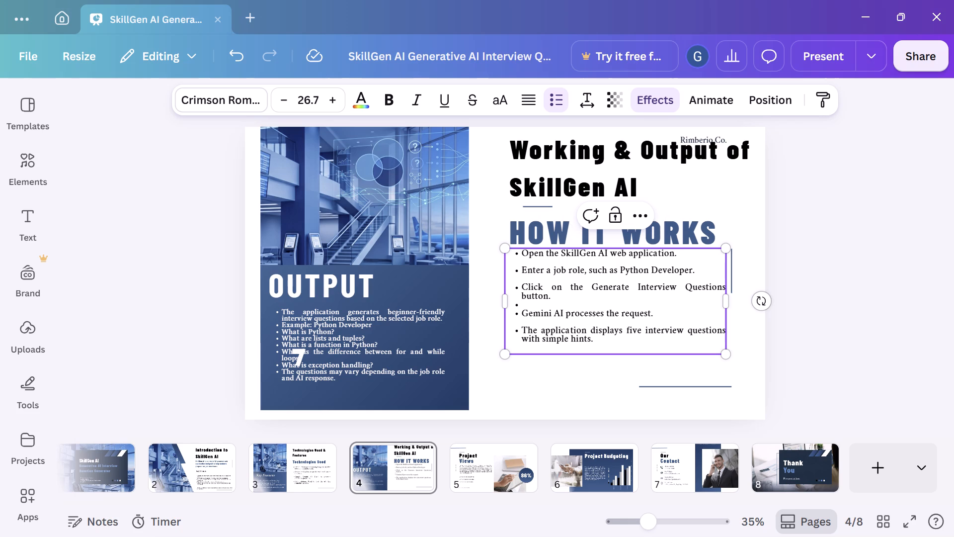
double_click(520, 303)
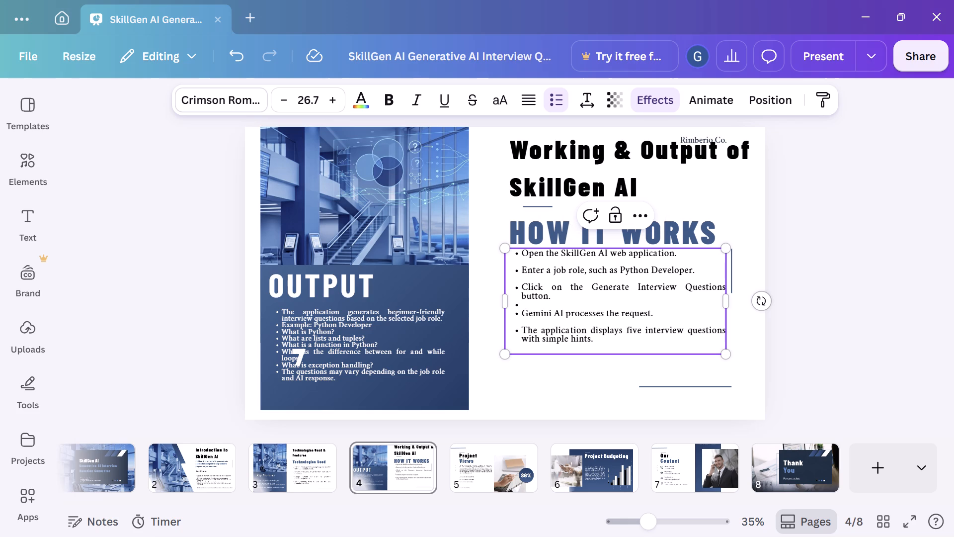
double_click(518, 304)
key(BackSpace)
Move the HOW IT WORKS bullet list slightly down so it sits clear of its heading.
drag(624, 315, 623, 331)
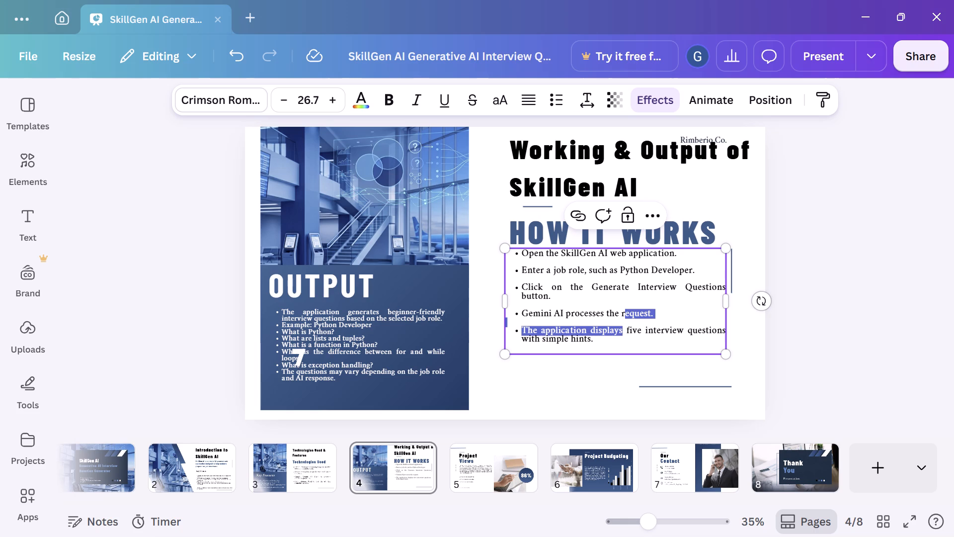
drag(628, 352, 626, 362)
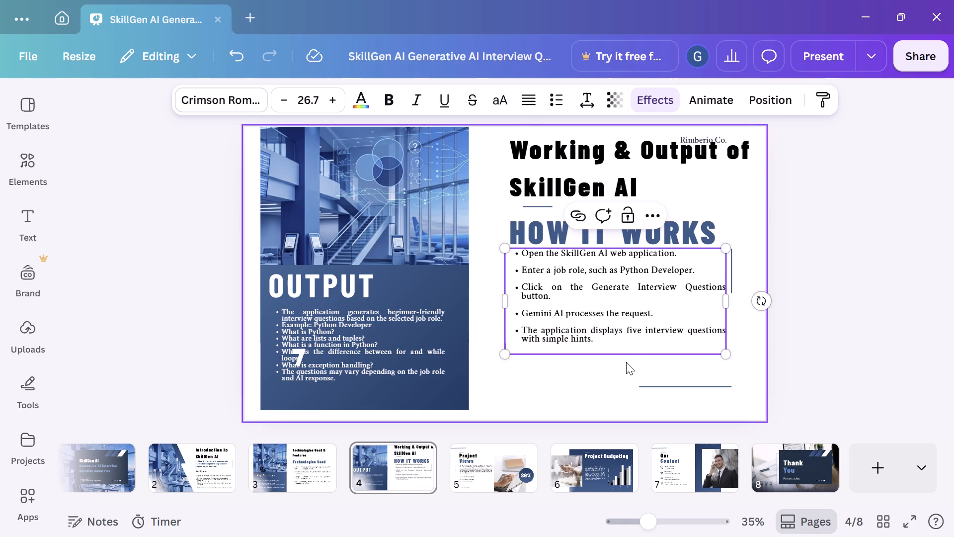
drag(626, 362, 619, 369)
right_click(619, 369)
click(583, 330)
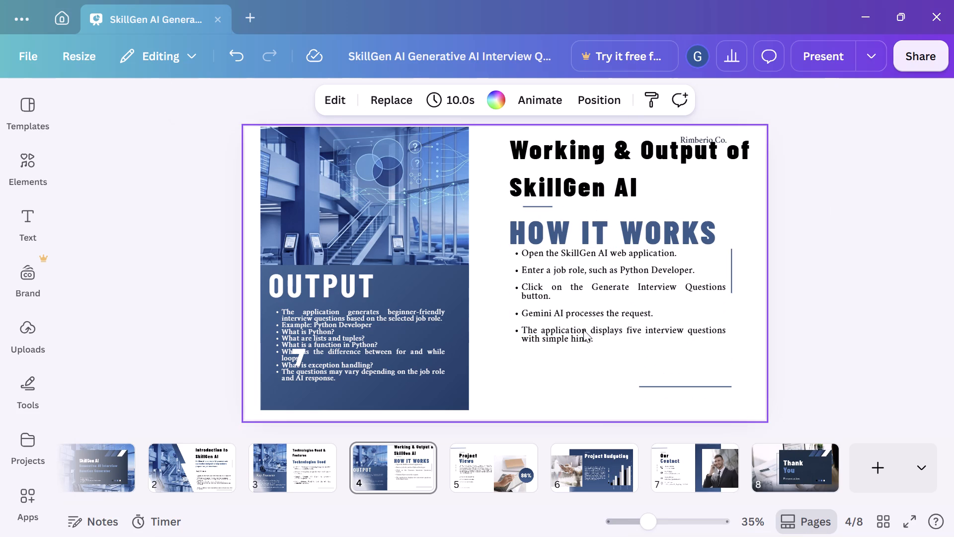
click(629, 299)
drag(629, 299, 634, 314)
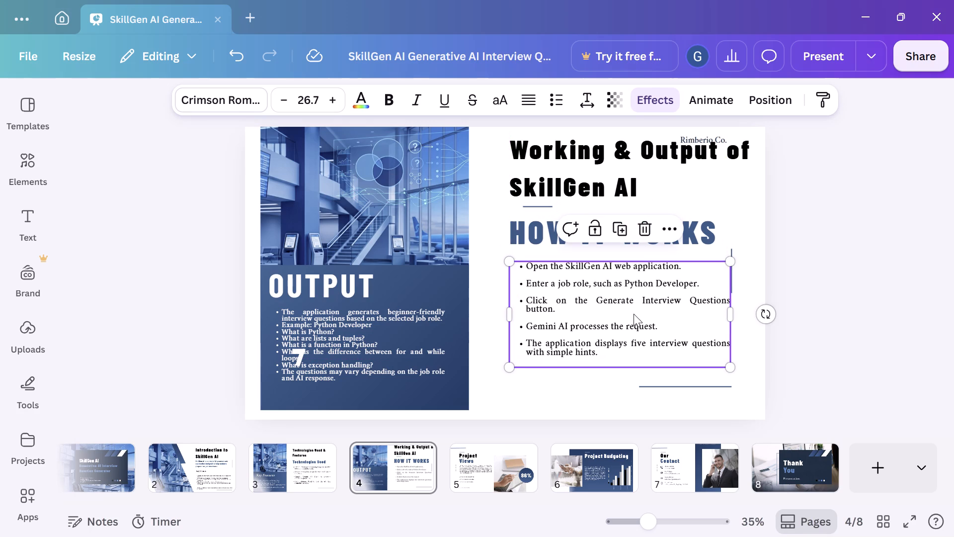
click(780, 245)
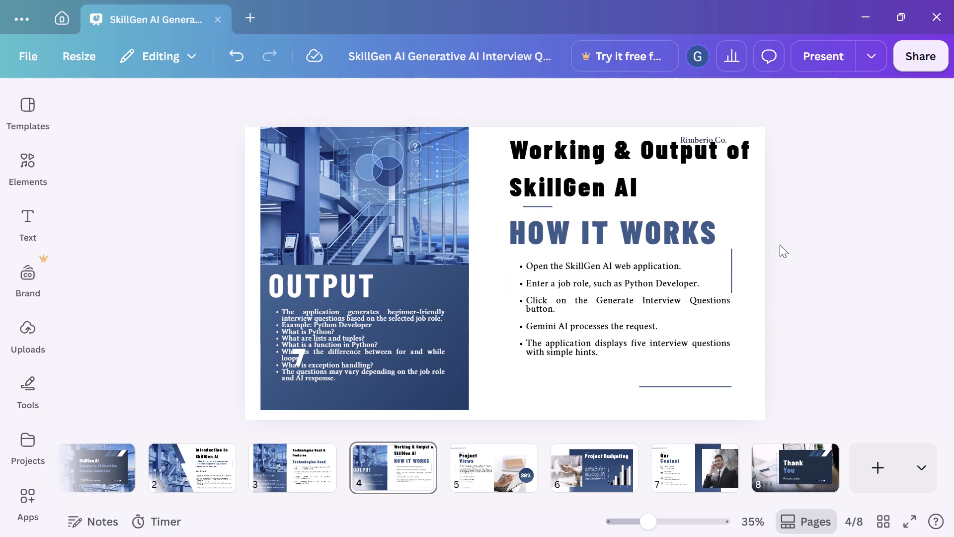
Shift the vertical accent line beside the HOW IT WORKS list and the horizontal line below it outward, aligning their outer ends.
click(734, 258)
drag(734, 258, 753, 258)
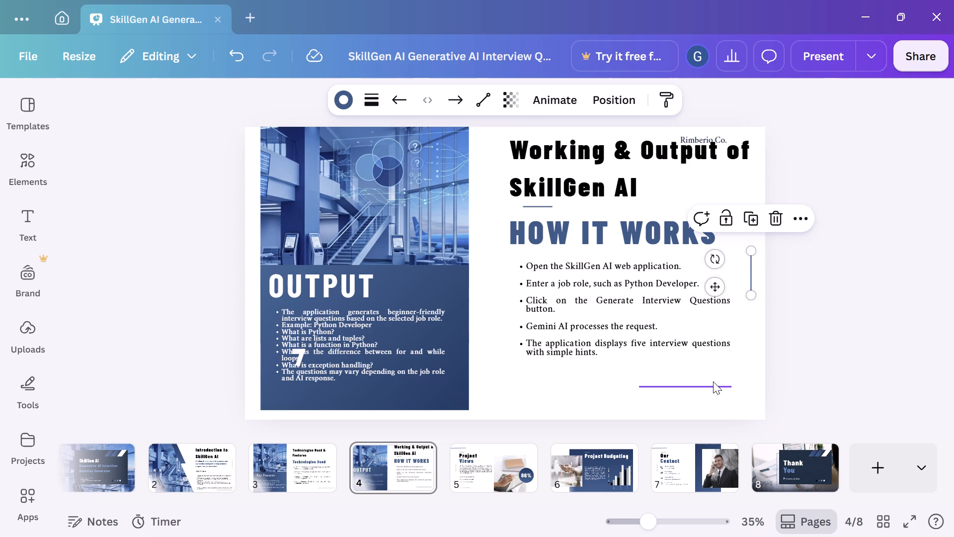
drag(713, 388, 731, 399)
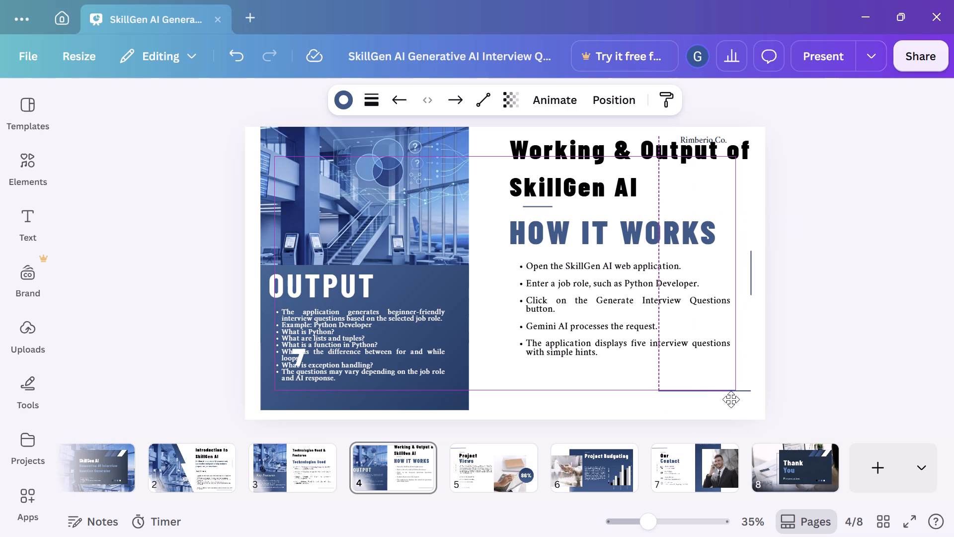
drag(731, 399, 733, 394)
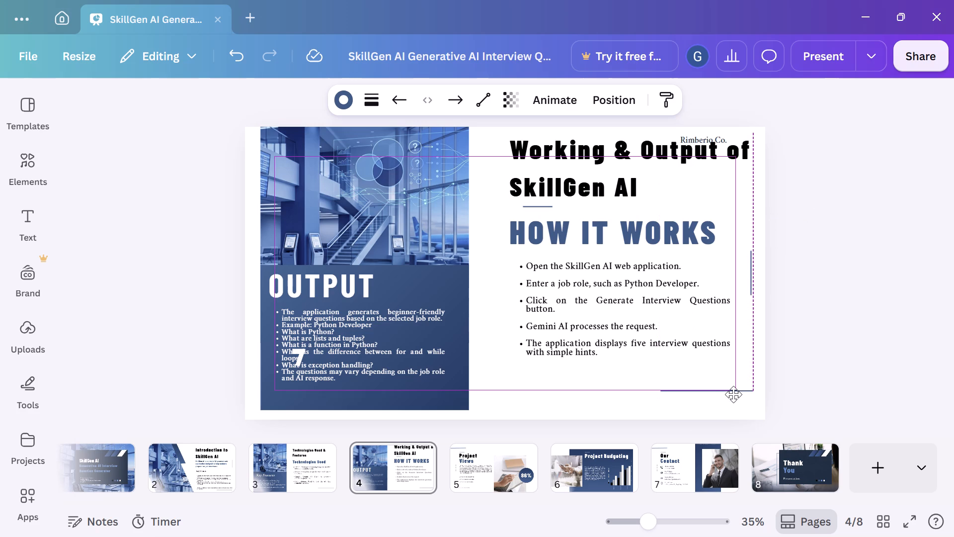
drag(733, 394, 732, 396)
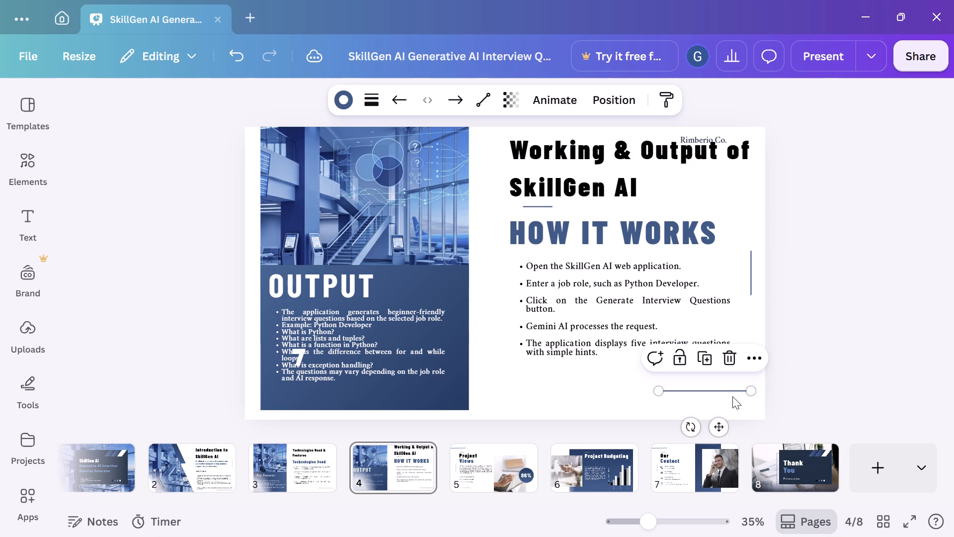
click(835, 300)
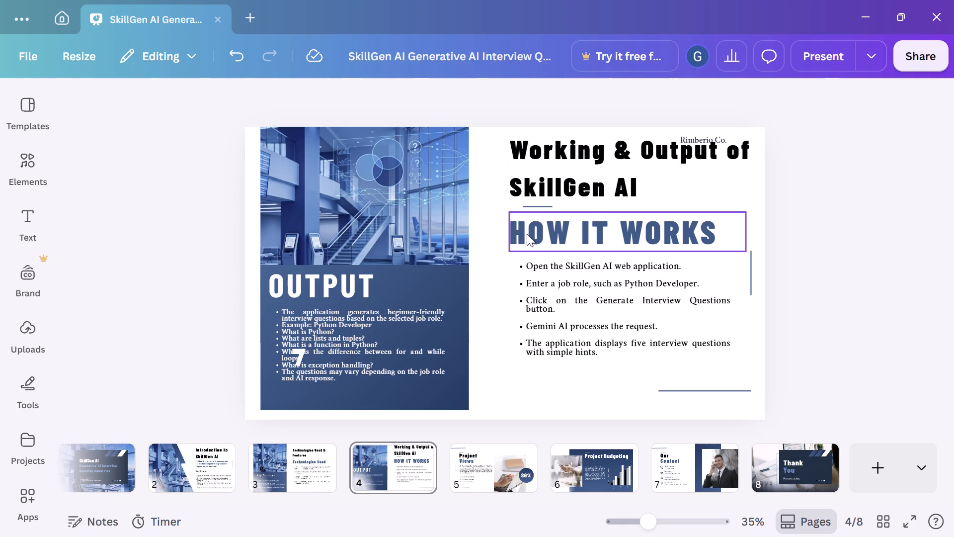
Delete the "Rimberio Co." placeholder text overlapping the slide title.
click(701, 134)
click(701, 136)
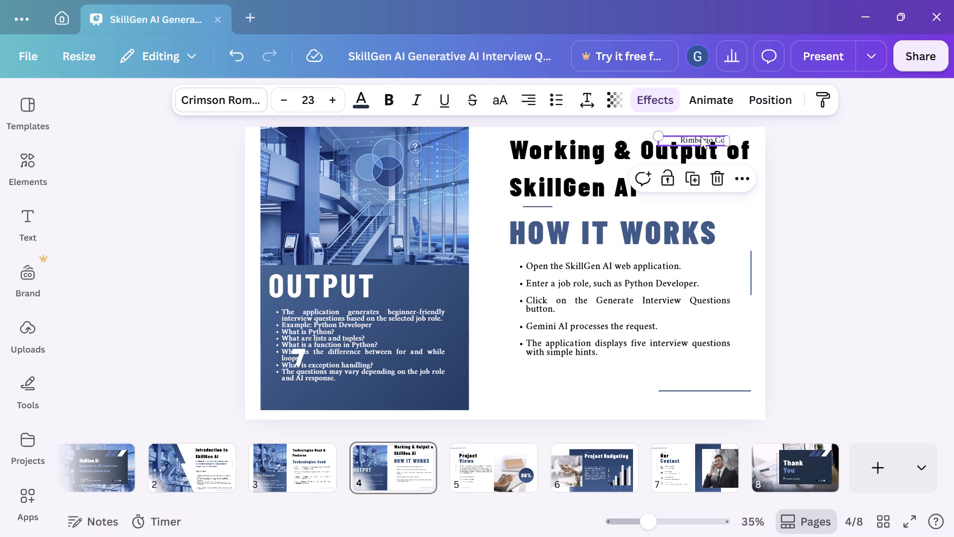
click(718, 177)
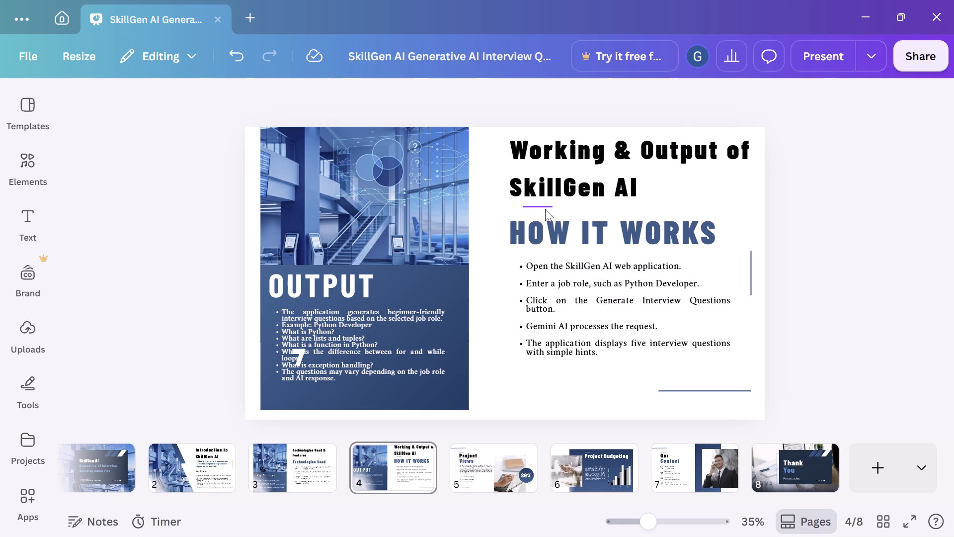
Move the short accent line from below the slide title to above it, aligned with the title's starting edge.
click(545, 209)
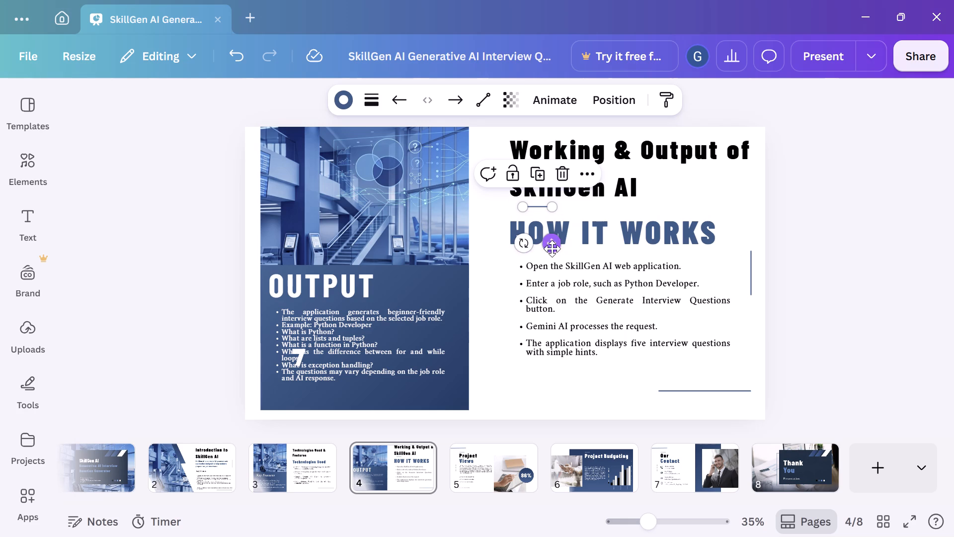
drag(552, 249, 537, 178)
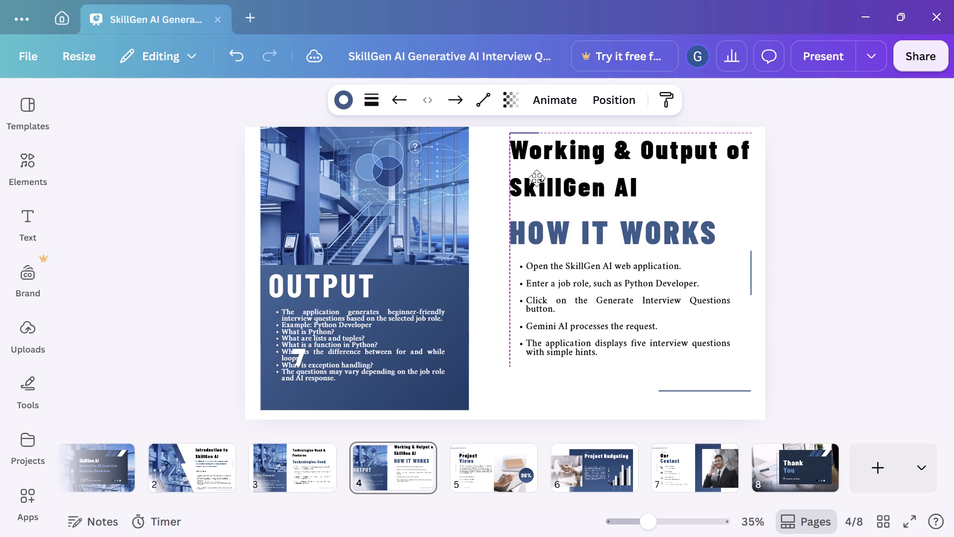
drag(537, 178, 537, 177)
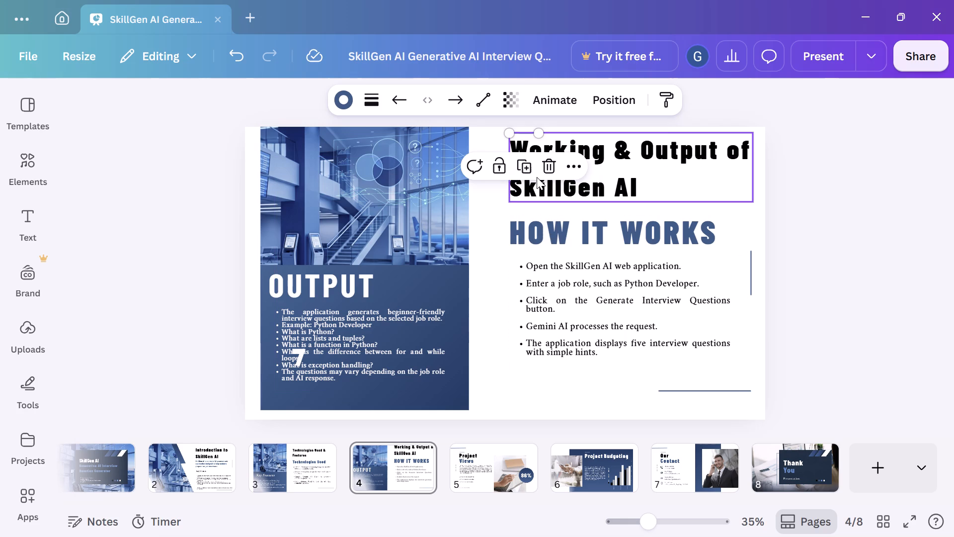
click(834, 267)
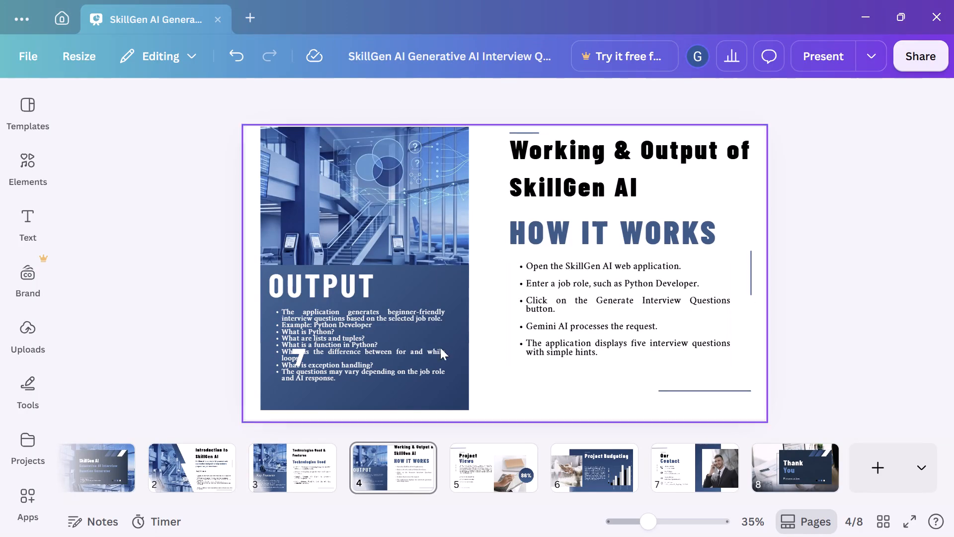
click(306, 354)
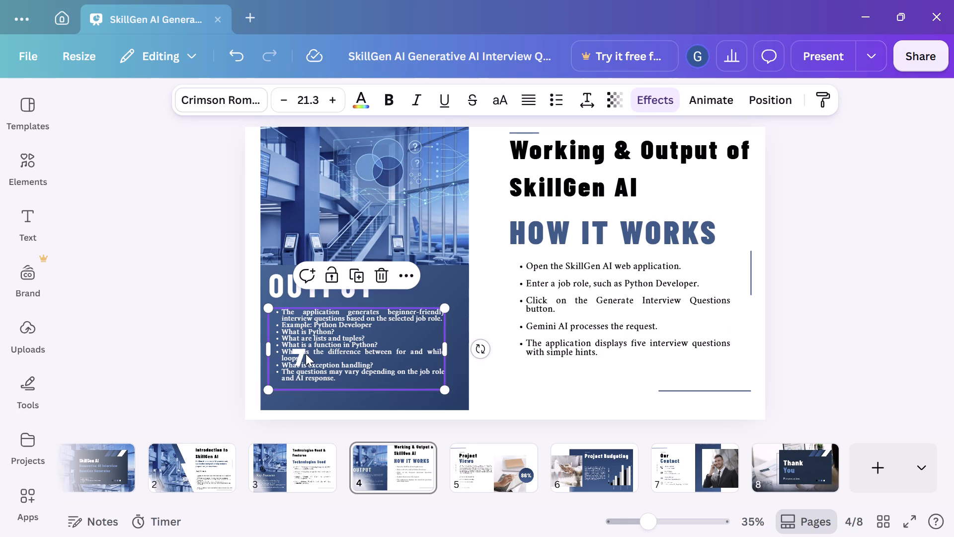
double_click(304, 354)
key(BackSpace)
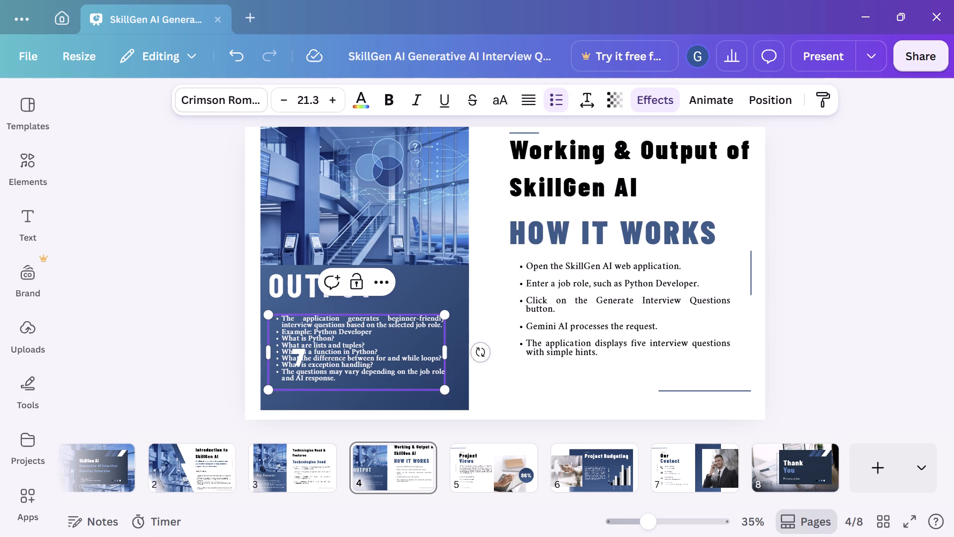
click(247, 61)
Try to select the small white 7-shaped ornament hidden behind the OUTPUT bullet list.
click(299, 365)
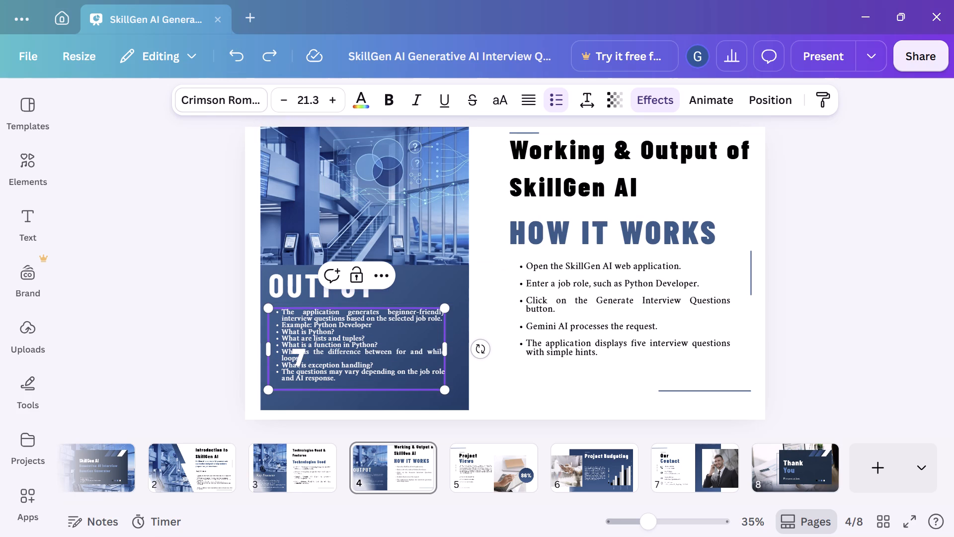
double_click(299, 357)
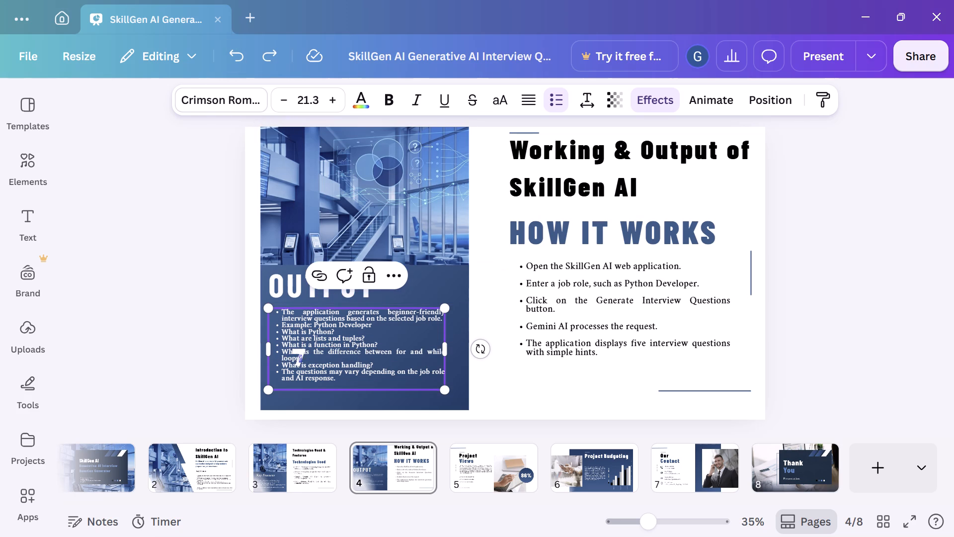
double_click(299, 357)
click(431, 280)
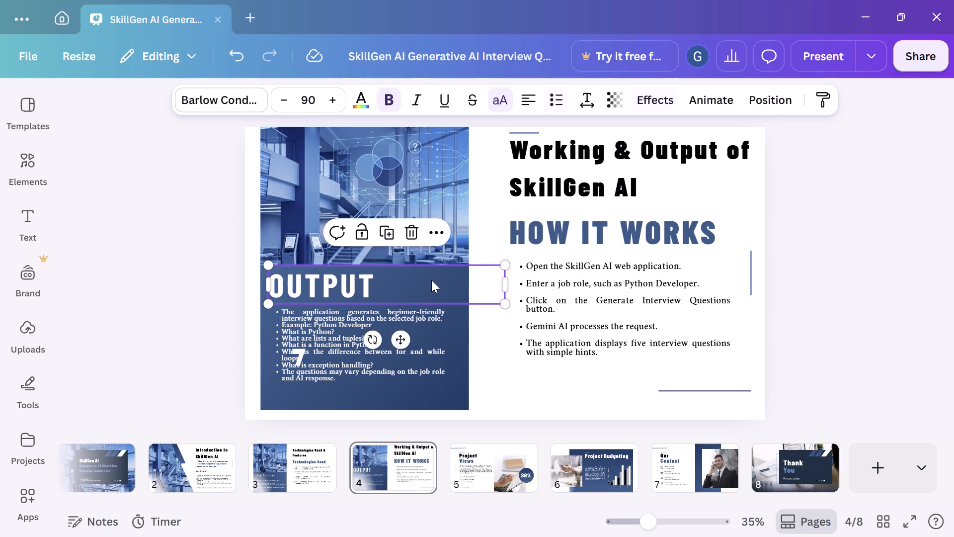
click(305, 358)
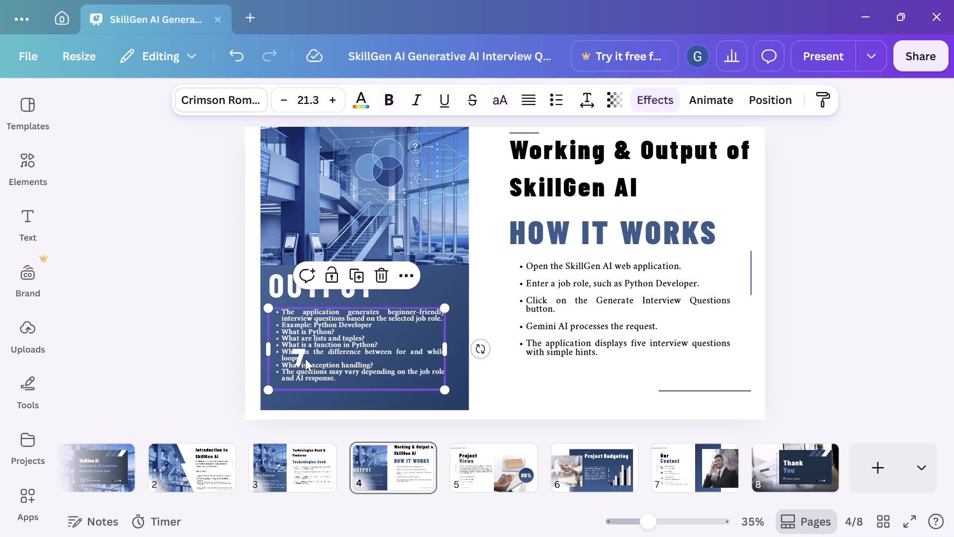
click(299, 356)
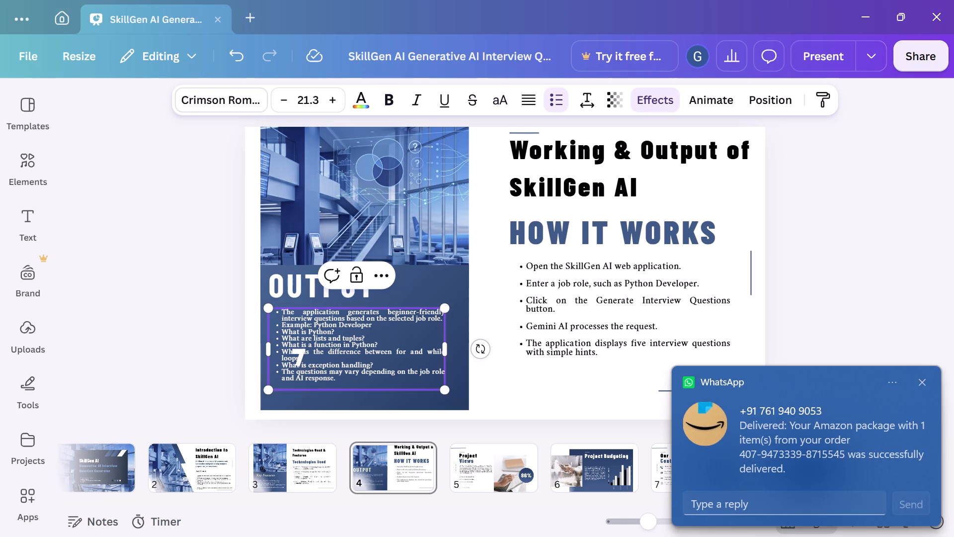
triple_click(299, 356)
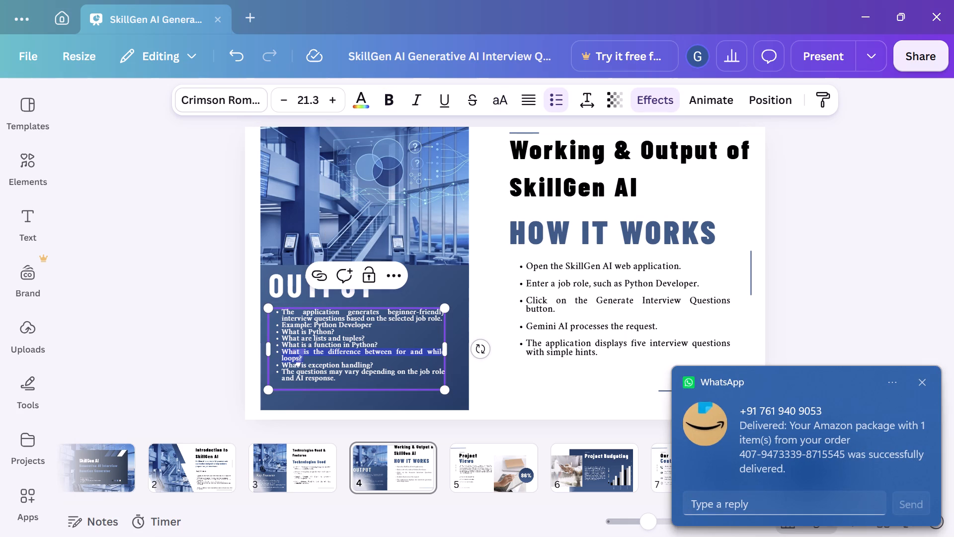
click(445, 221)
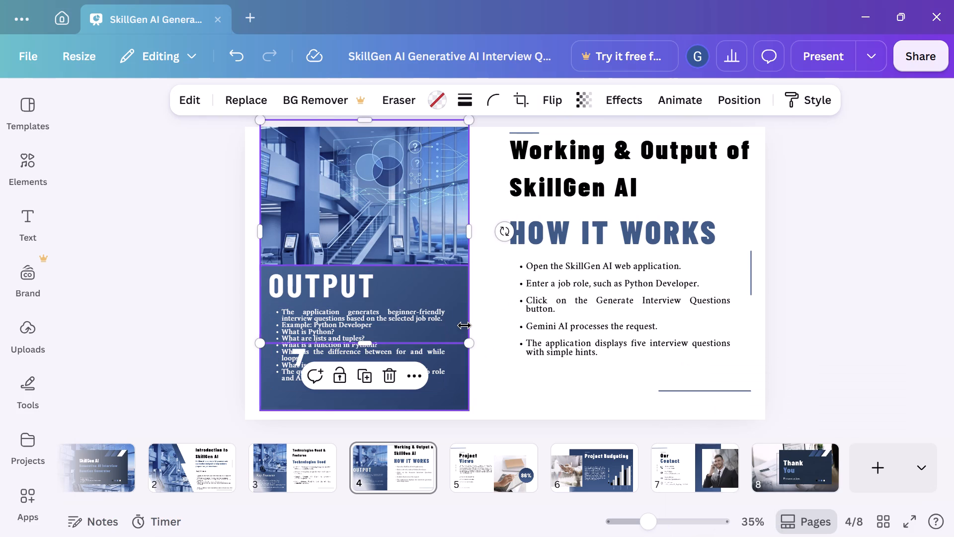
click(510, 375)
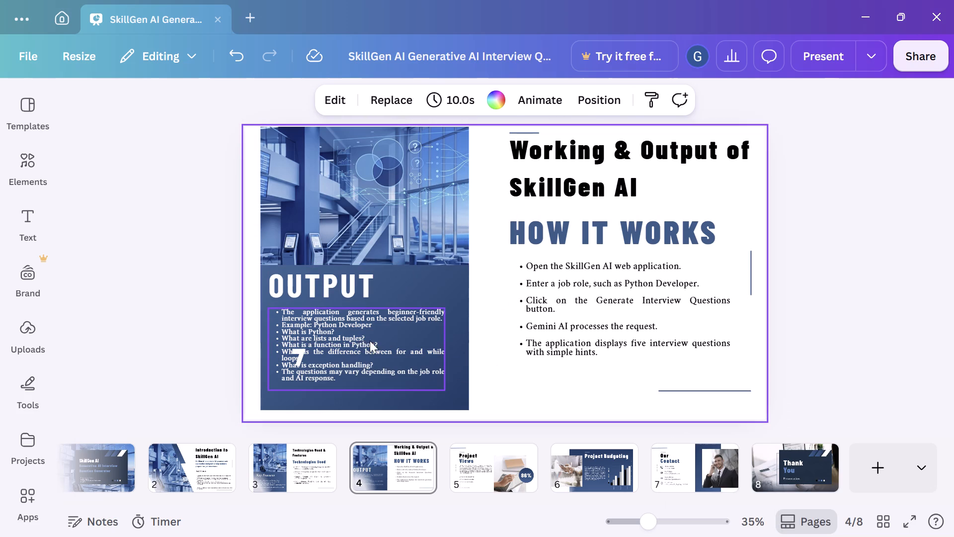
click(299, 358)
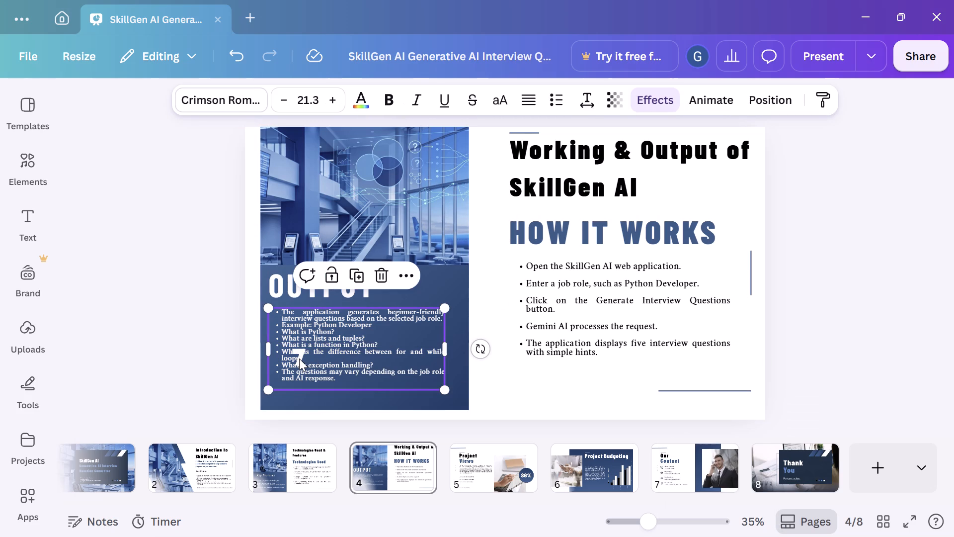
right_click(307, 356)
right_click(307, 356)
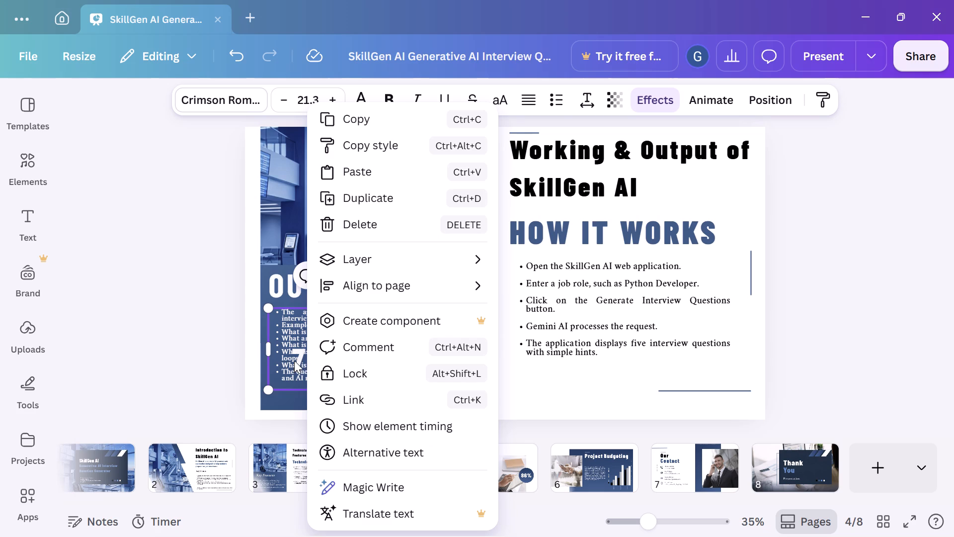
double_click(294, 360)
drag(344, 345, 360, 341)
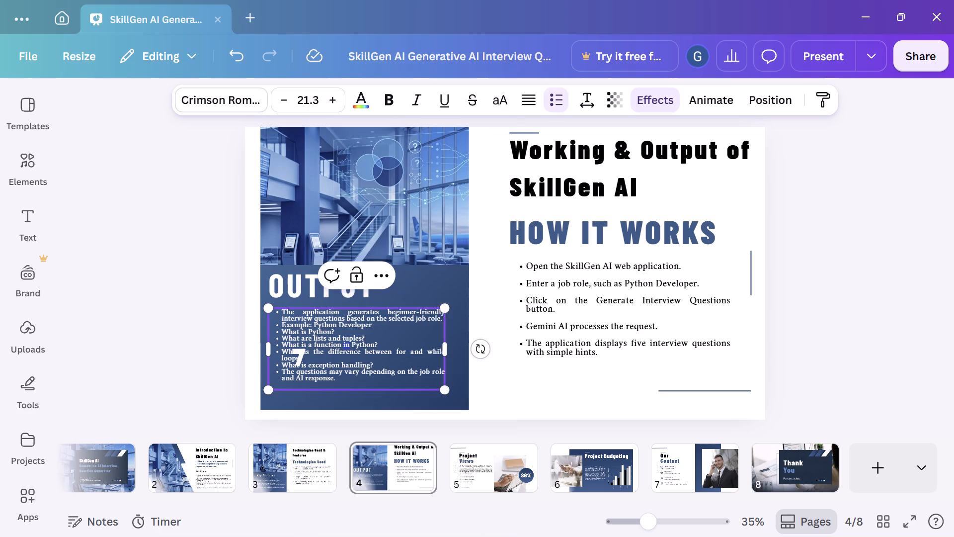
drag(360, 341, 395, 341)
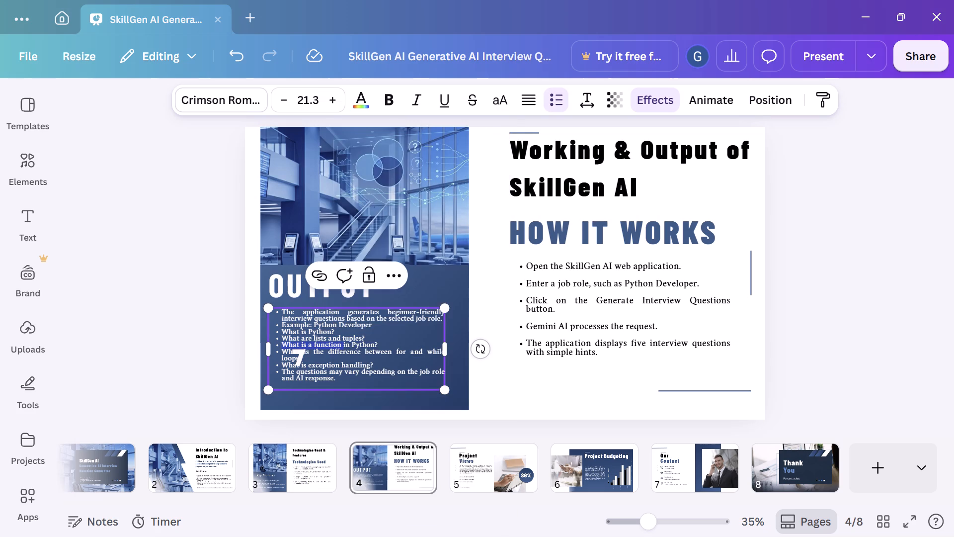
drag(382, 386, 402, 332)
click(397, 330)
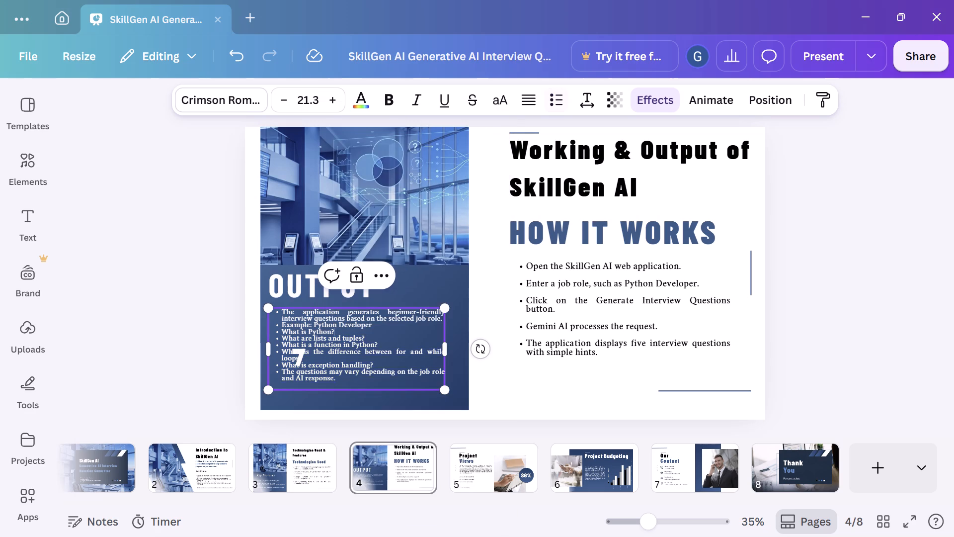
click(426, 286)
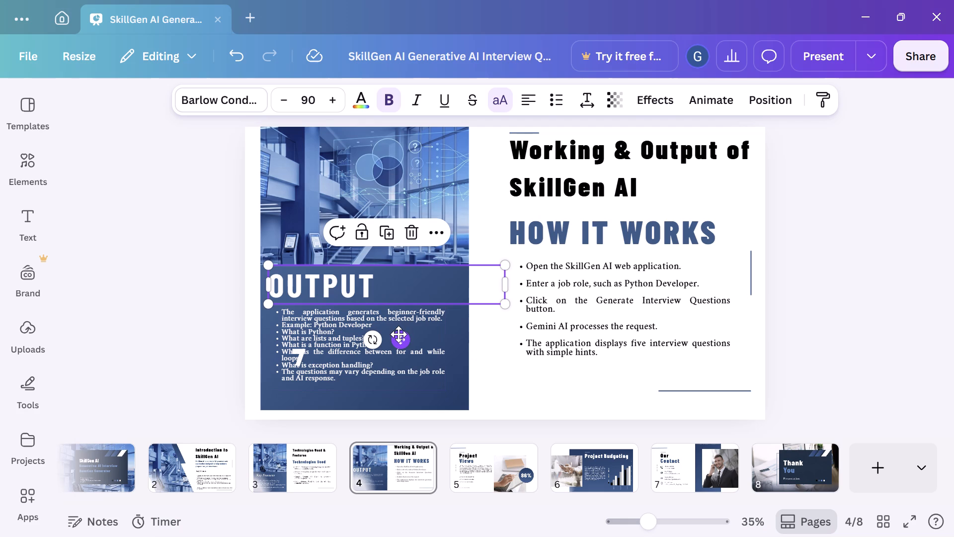
Move the OUTPUT bullet list sideways toward the HOW IT WORKS section, clear of the white 7-shaped ornament.
click(395, 357)
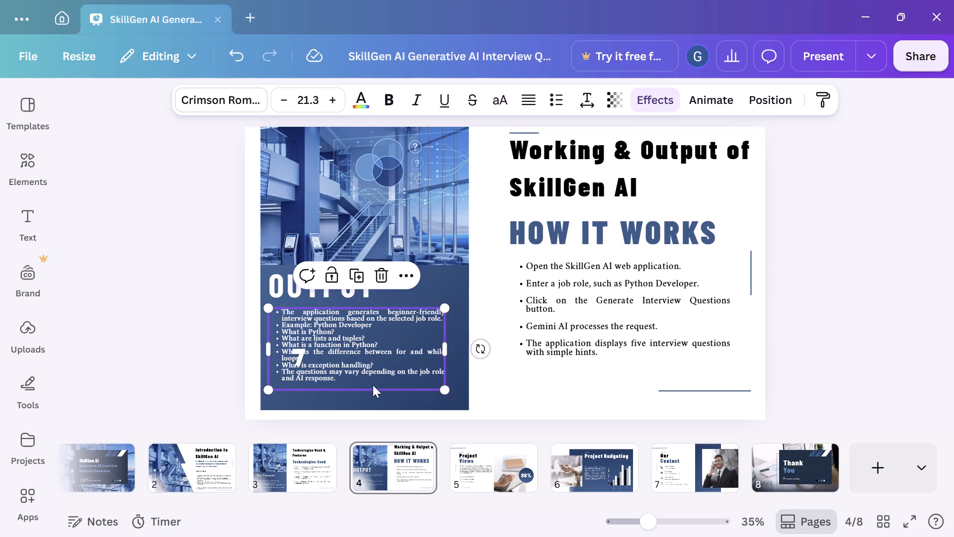
drag(373, 385, 451, 374)
Delete all the line pieces forming the small white 7-shaped ornament in the blue OUTPUT block.
click(298, 356)
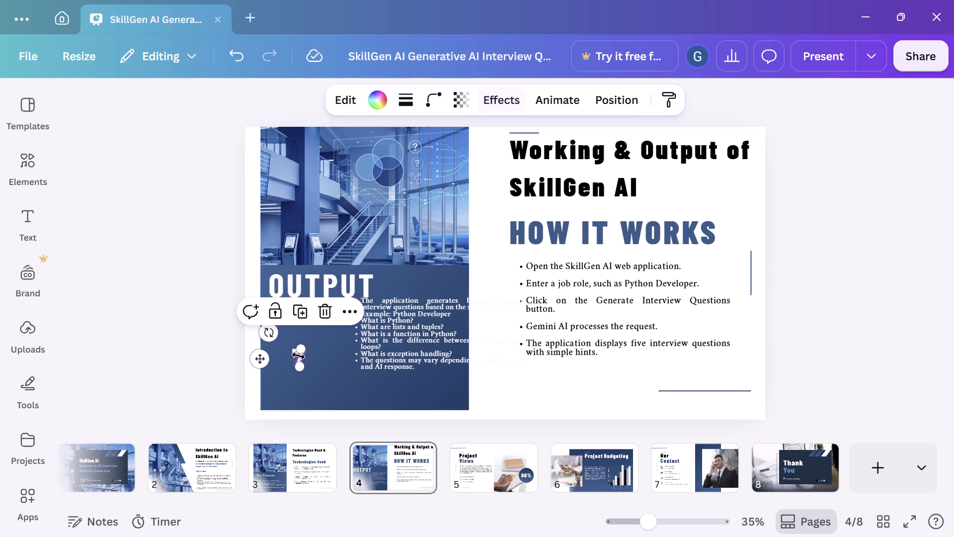
click(325, 305)
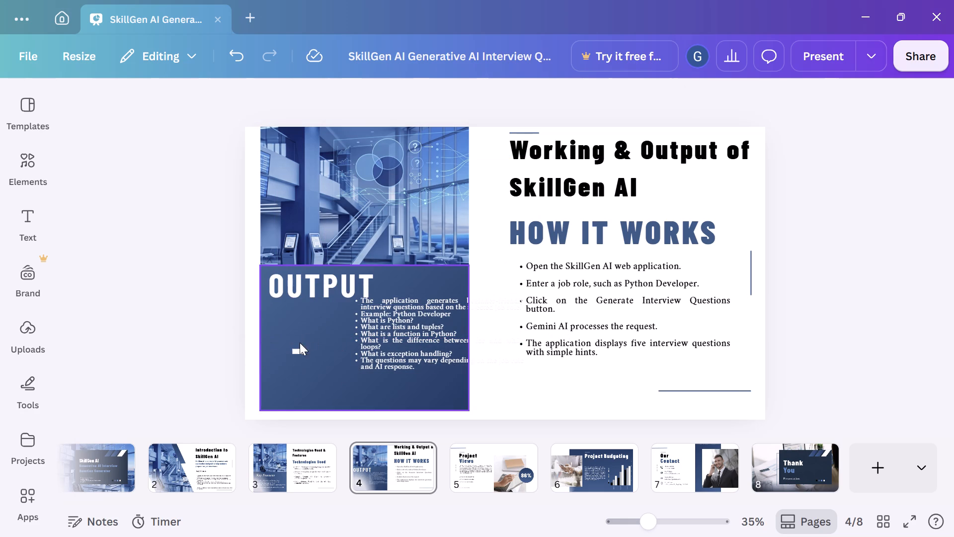
click(296, 348)
click(296, 355)
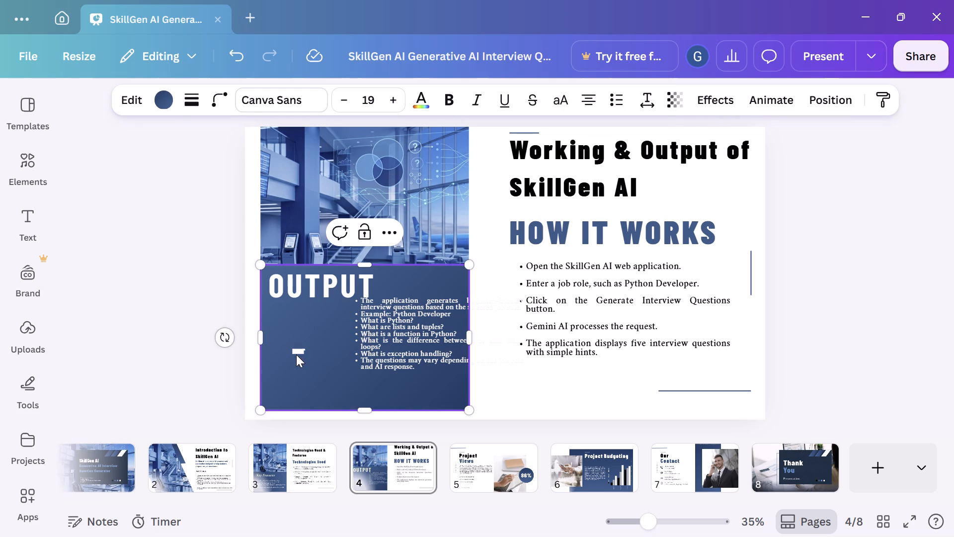
click(298, 352)
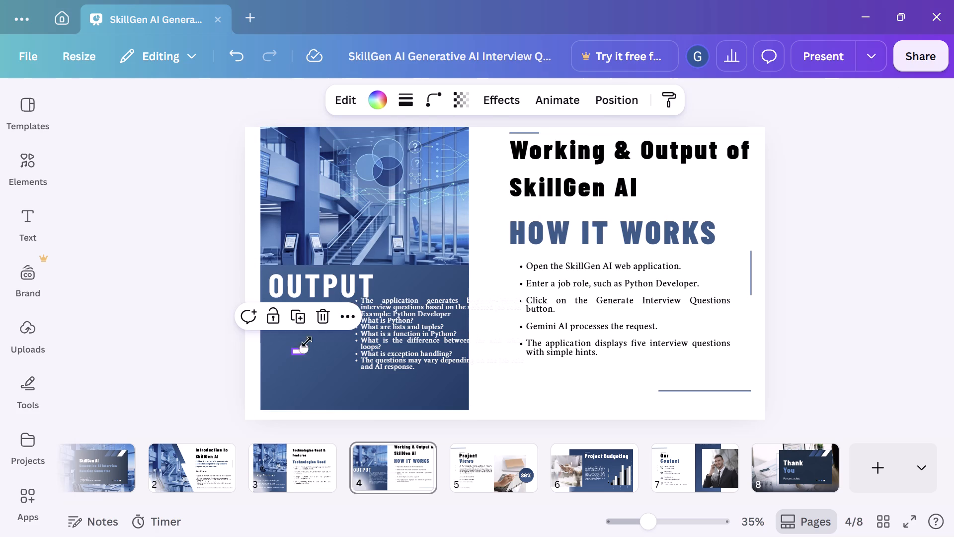
click(319, 318)
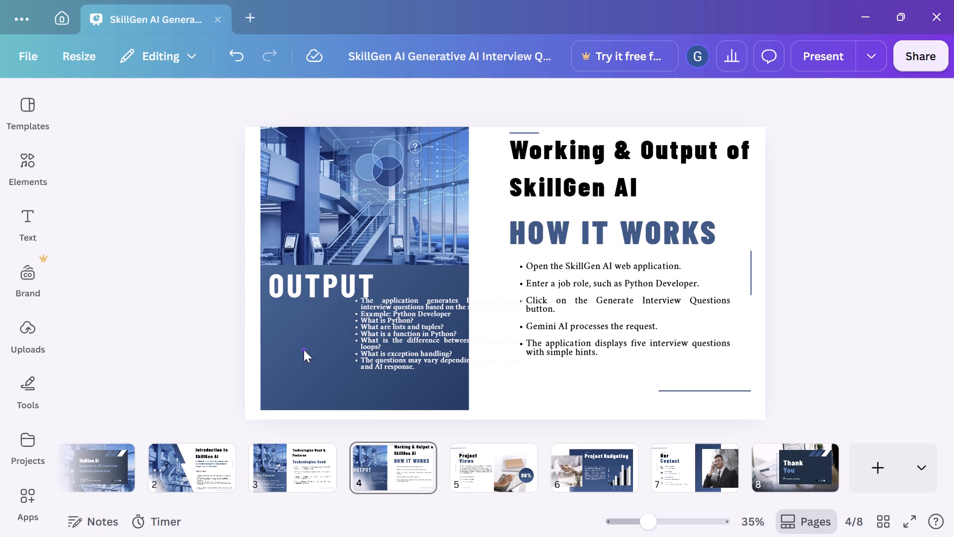
click(304, 350)
click(326, 323)
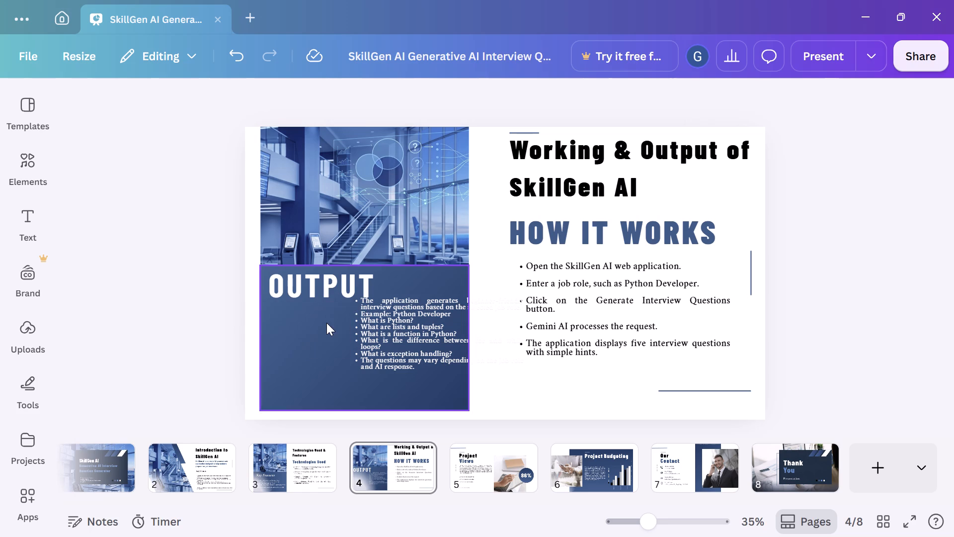
Move the OUTPUT list back under its heading, inside the blue panel.
drag(385, 332, 355, 341)
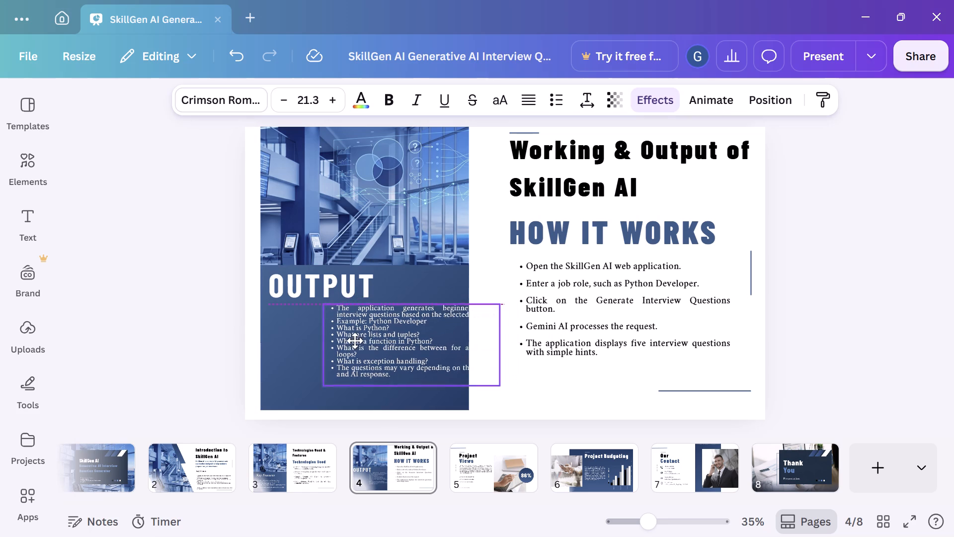
drag(355, 341, 311, 346)
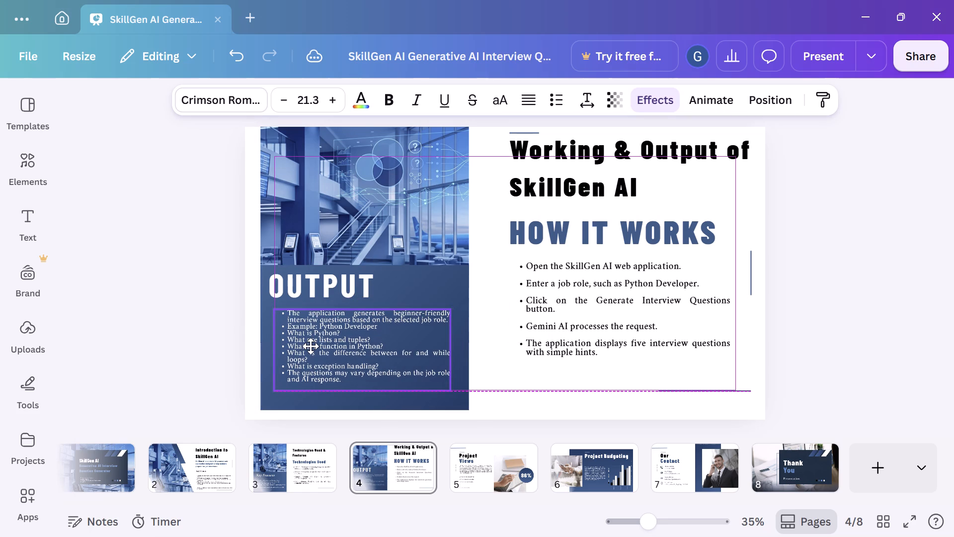
drag(311, 346, 294, 342)
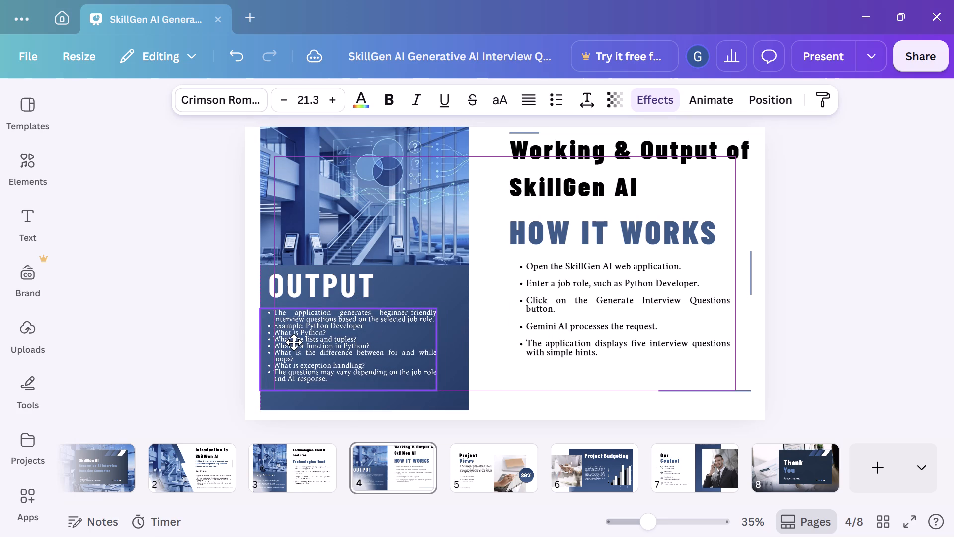
drag(294, 342, 299, 343)
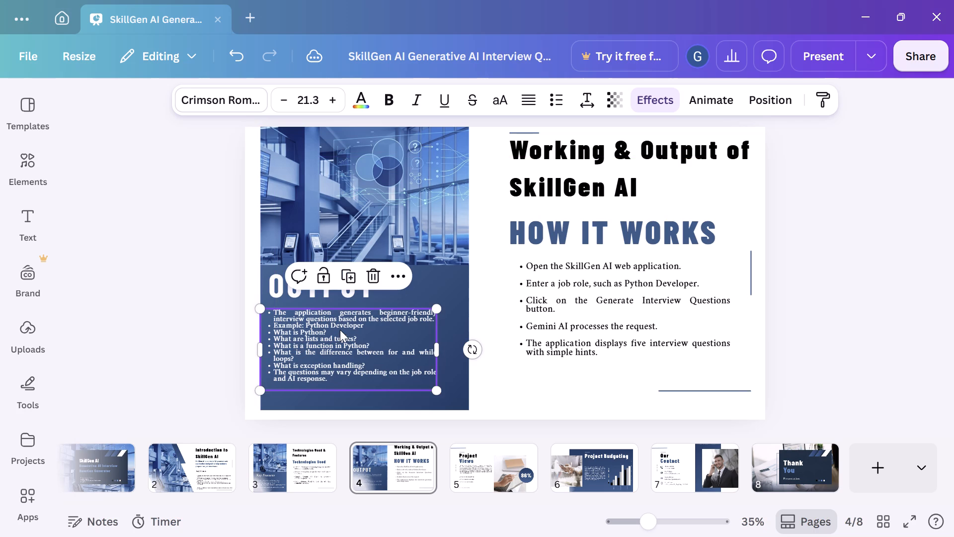
click(340, 330)
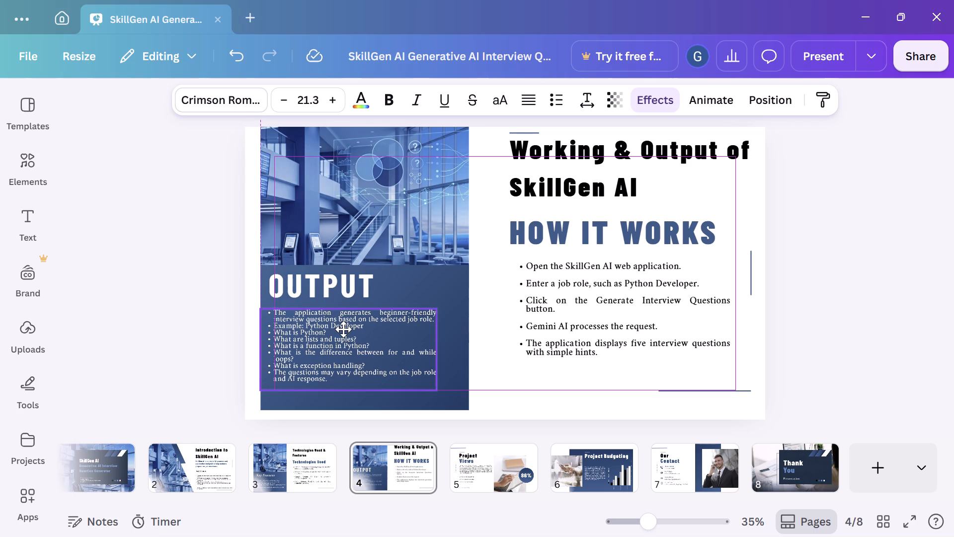
click(438, 231)
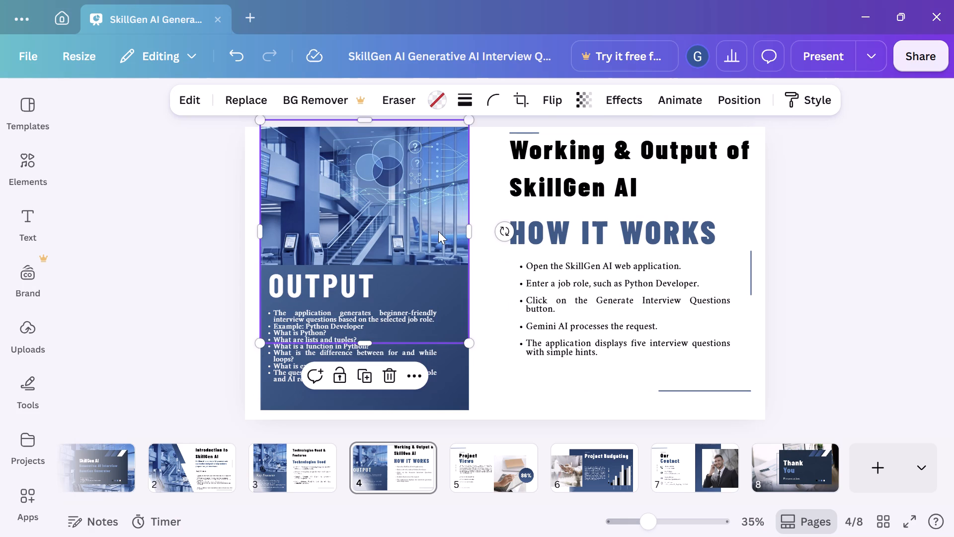
click(910, 218)
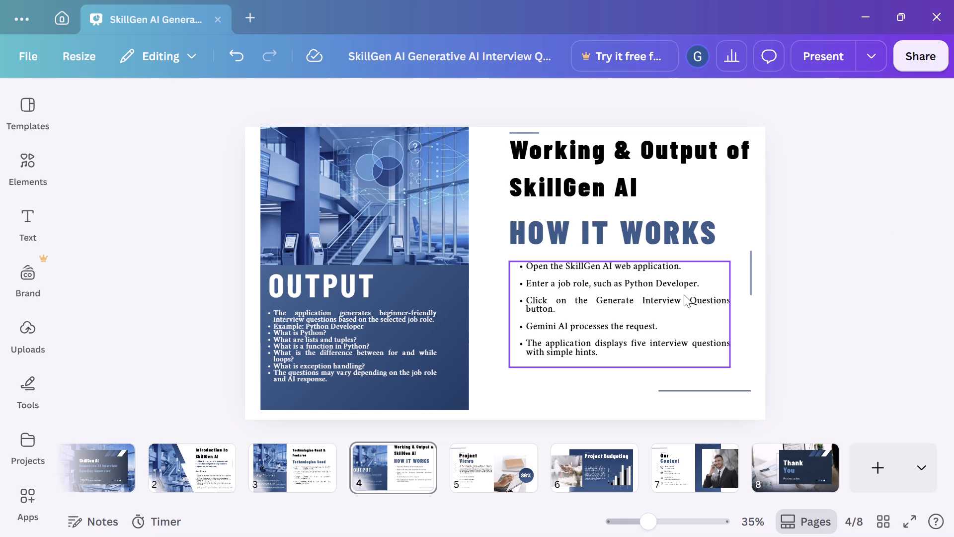
Replace the photo of hands using a tablet on the Project Budgeting slide with the uploaded blue office image.
click(496, 457)
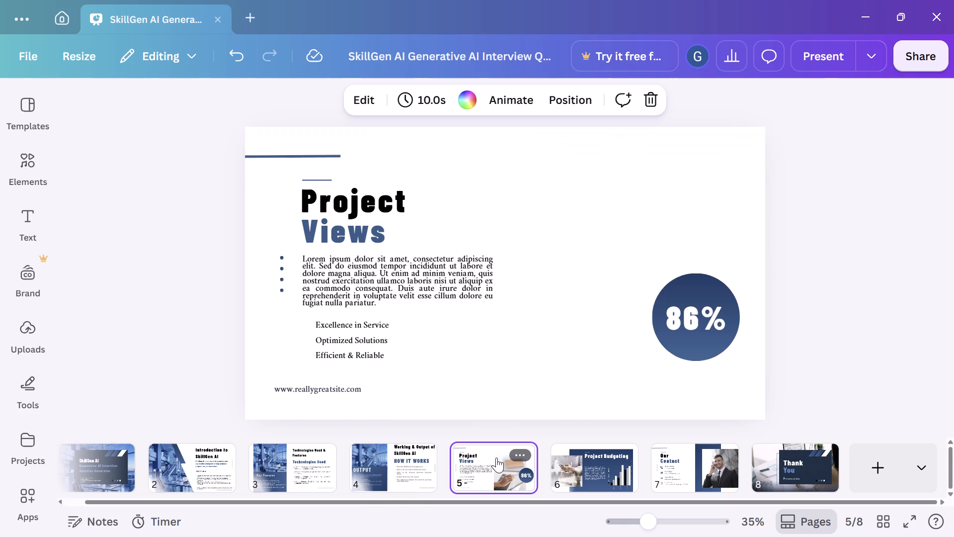
click(624, 478)
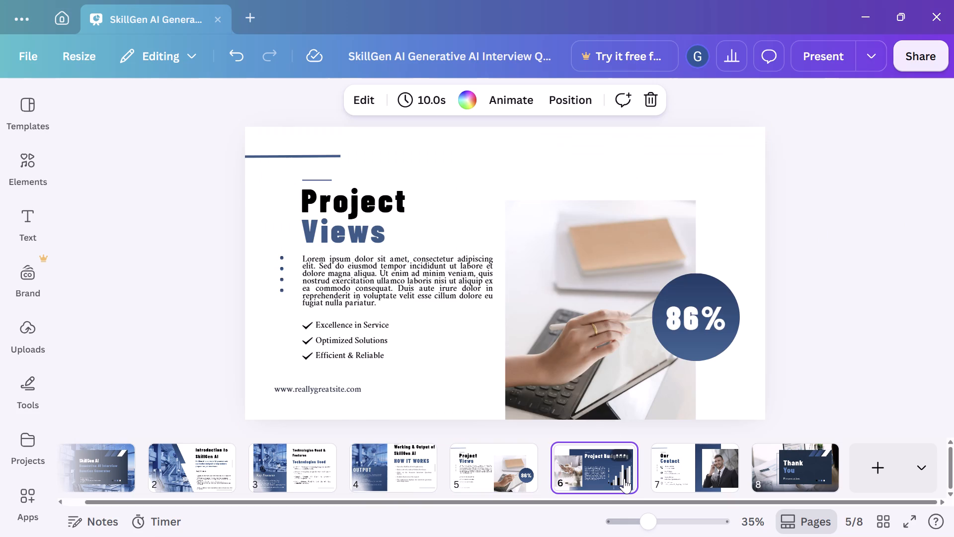
click(389, 315)
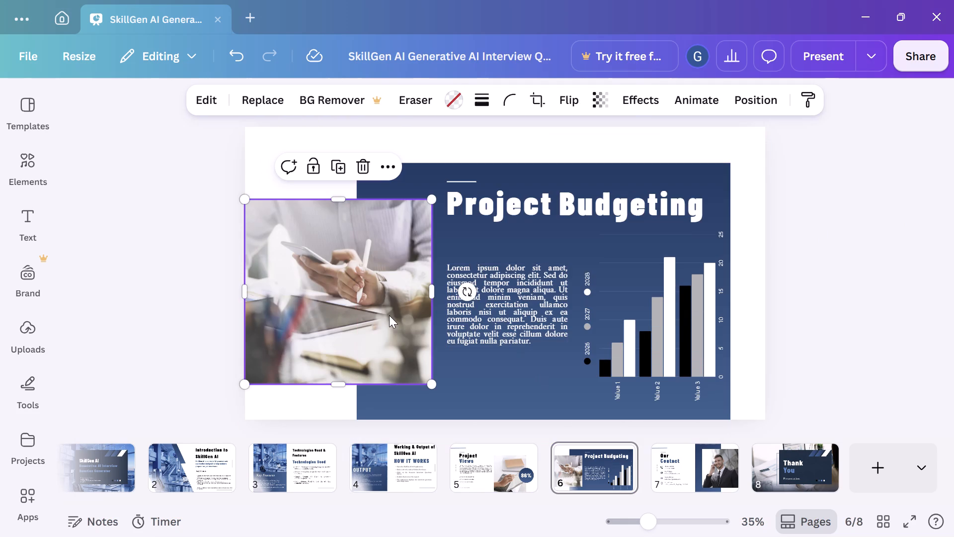
click(268, 108)
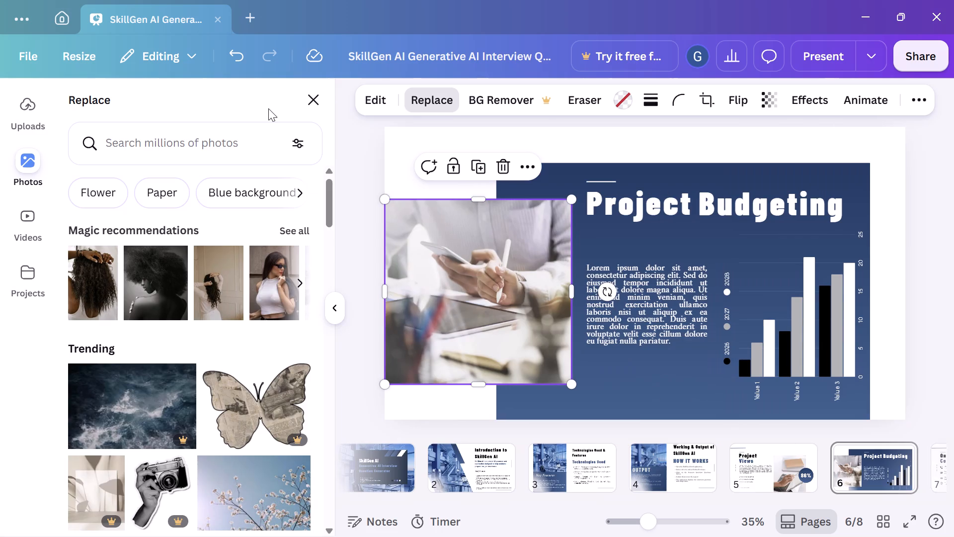
click(28, 106)
click(126, 423)
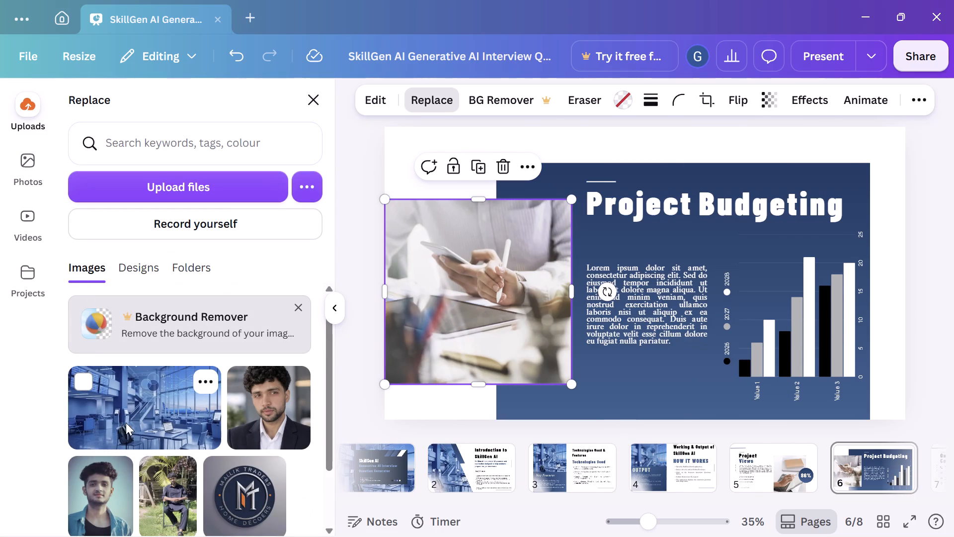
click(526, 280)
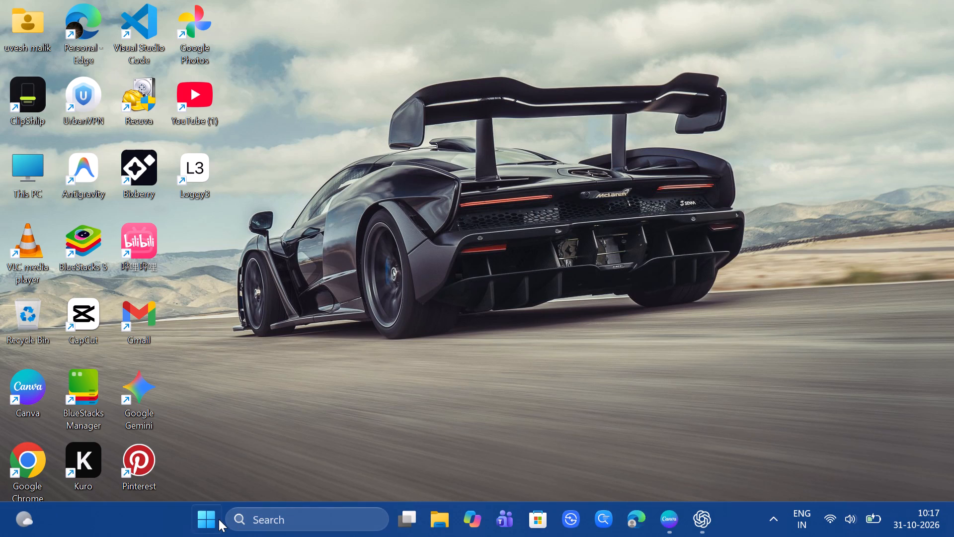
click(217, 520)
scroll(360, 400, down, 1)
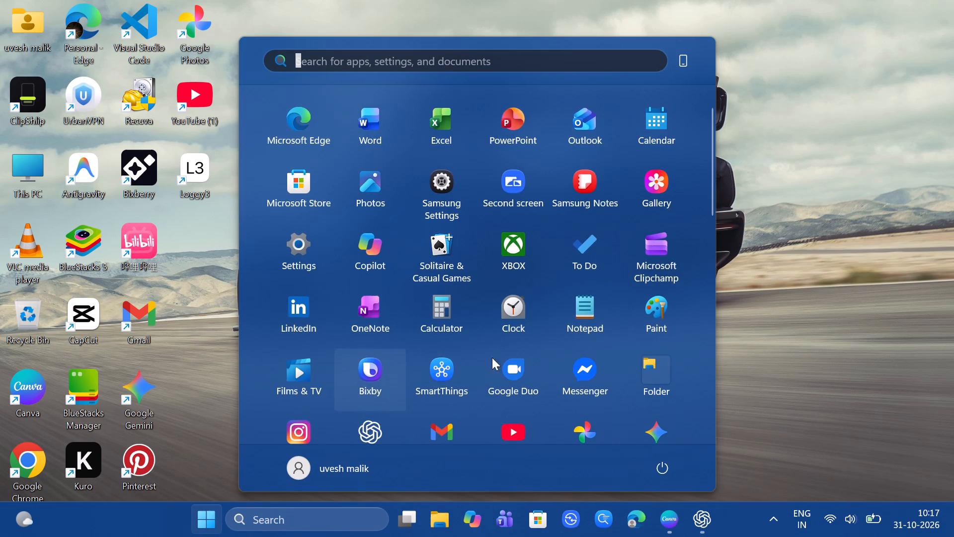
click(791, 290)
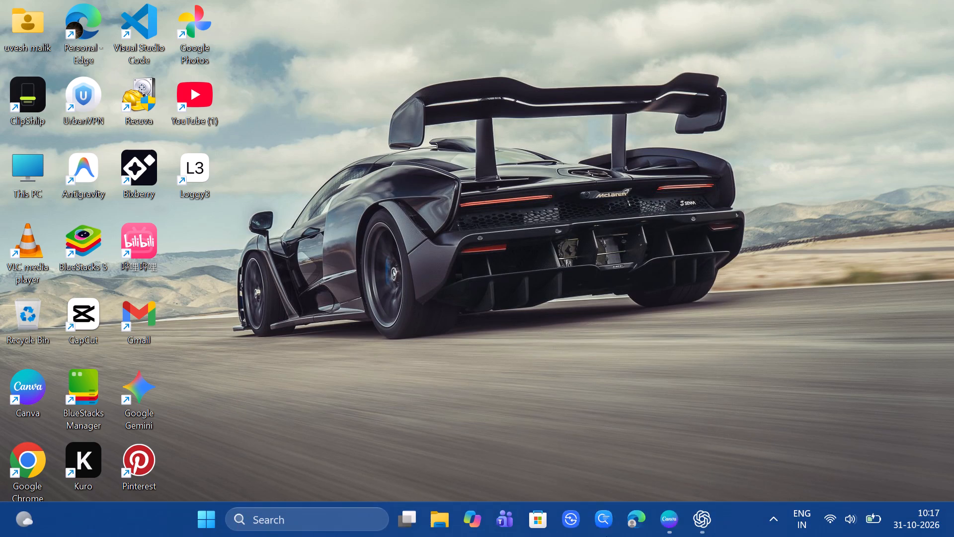
Switch to Microsoft Edge and look through the recent orders in the Amazon account's order history.
click(628, 530)
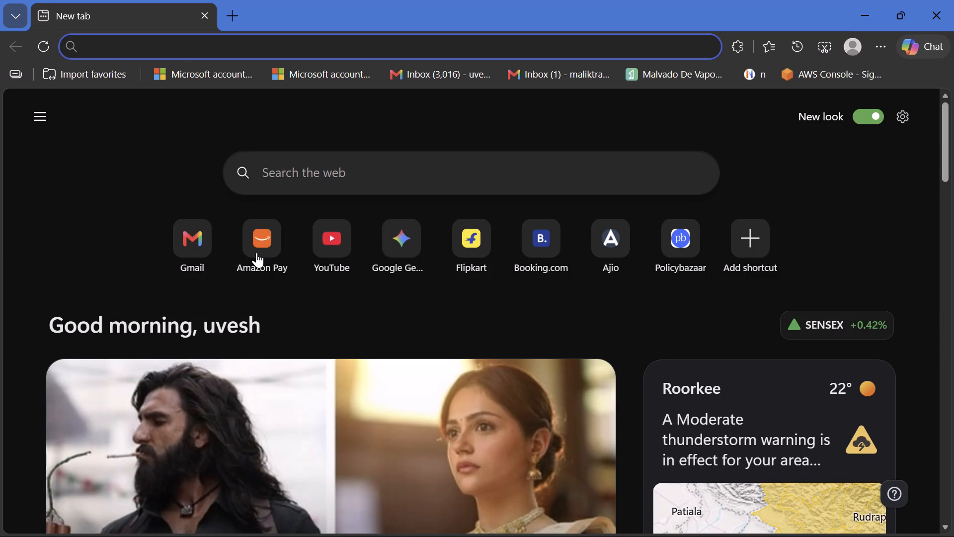
click(256, 253)
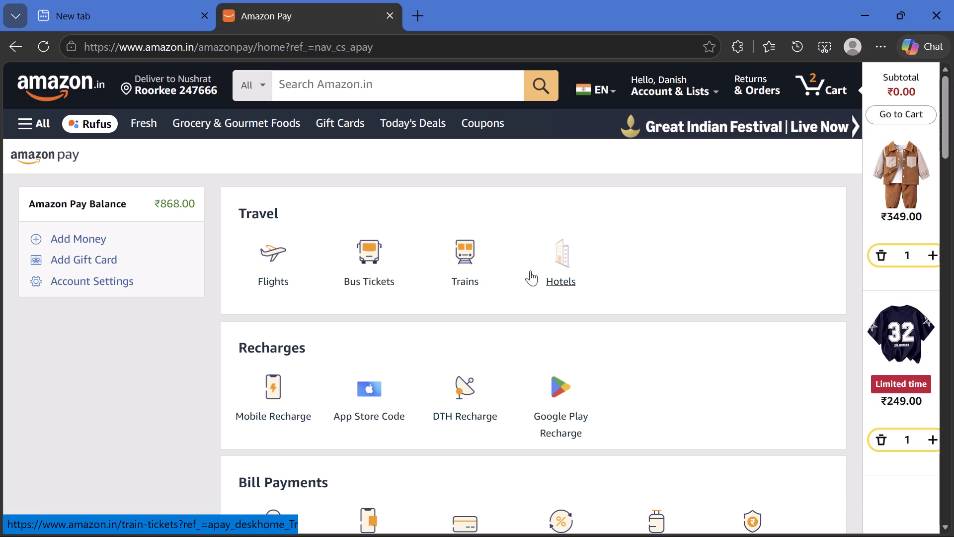
click(739, 92)
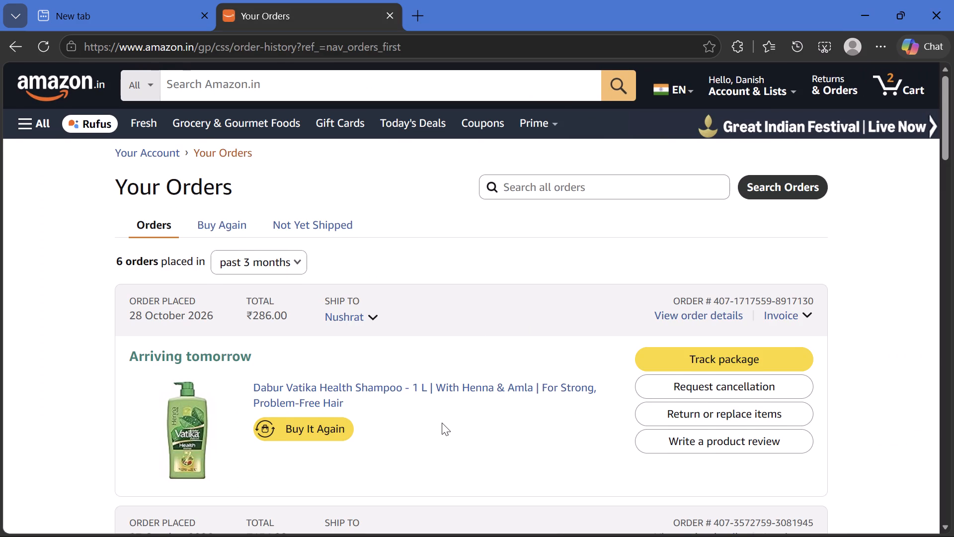
scroll(442, 423, down, 3)
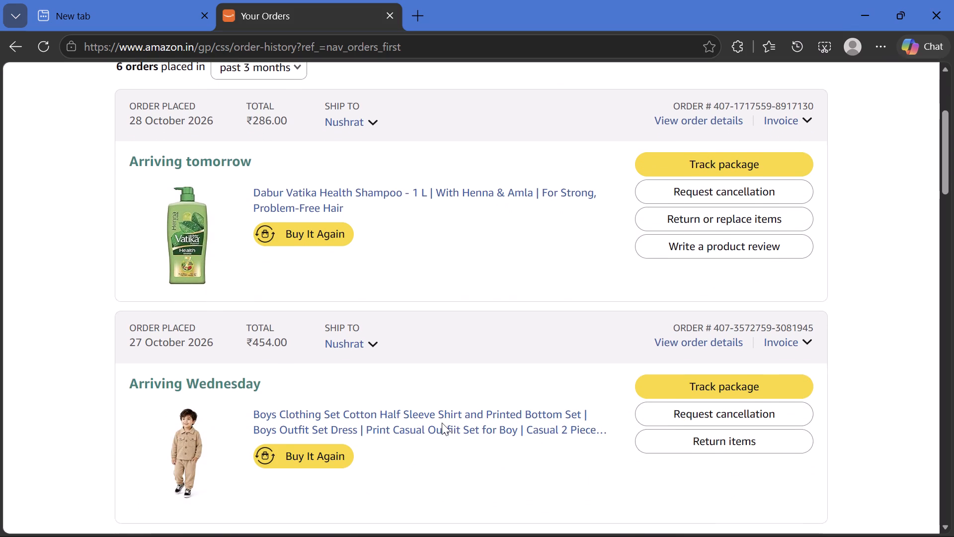
scroll(442, 423, down, 2)
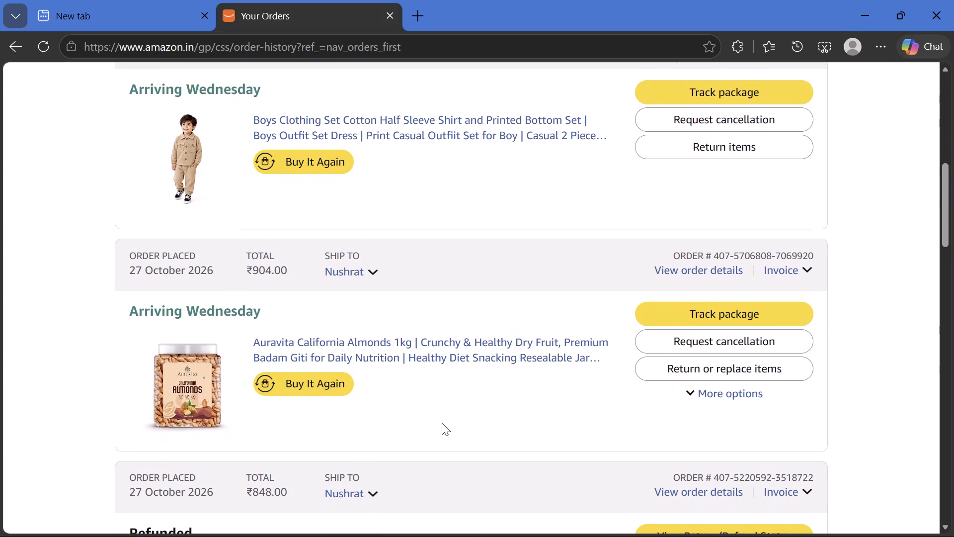
Look at the package tracking page for the Auravita California Almonds order and return to the orders list.
click(684, 308)
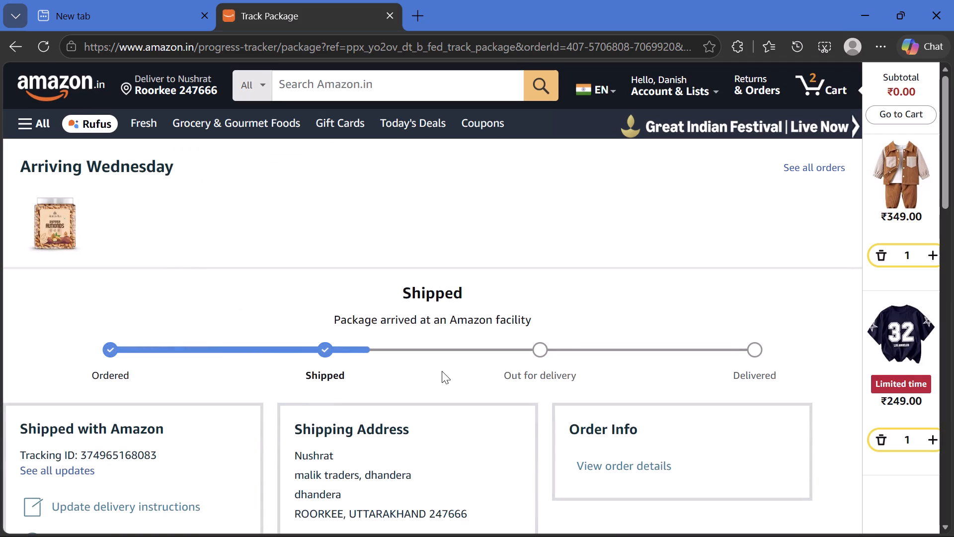
scroll(398, 374, down, 3)
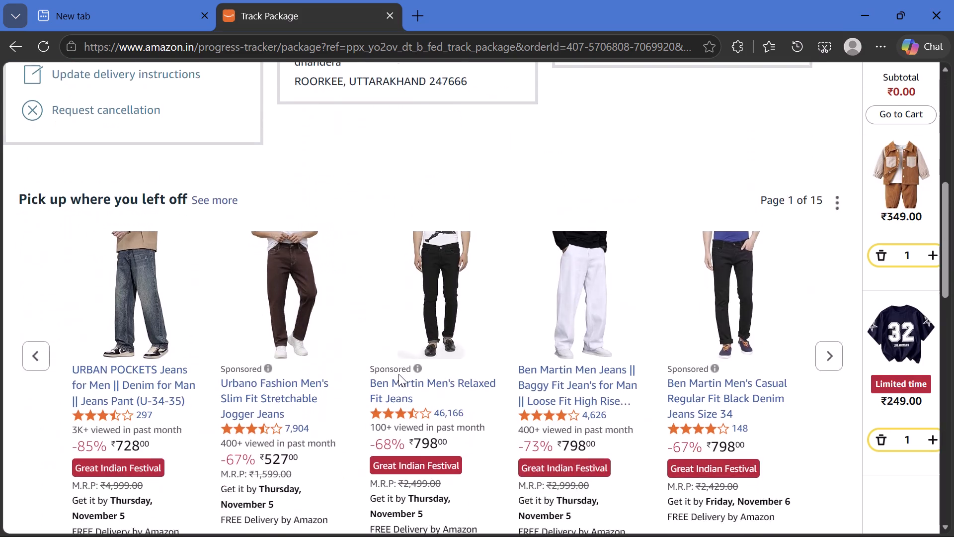
scroll(398, 374, down, 1)
scroll(398, 374, up, 2)
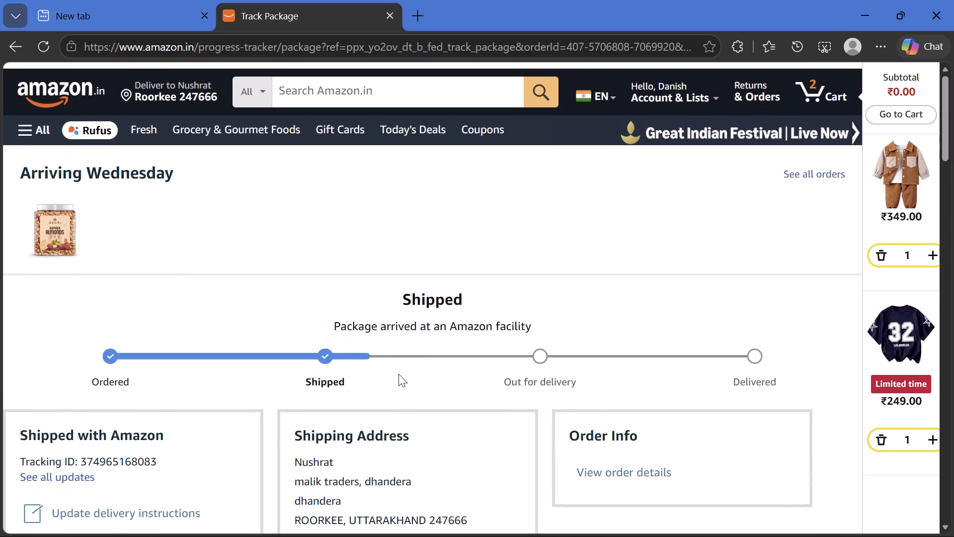
click(7, 52)
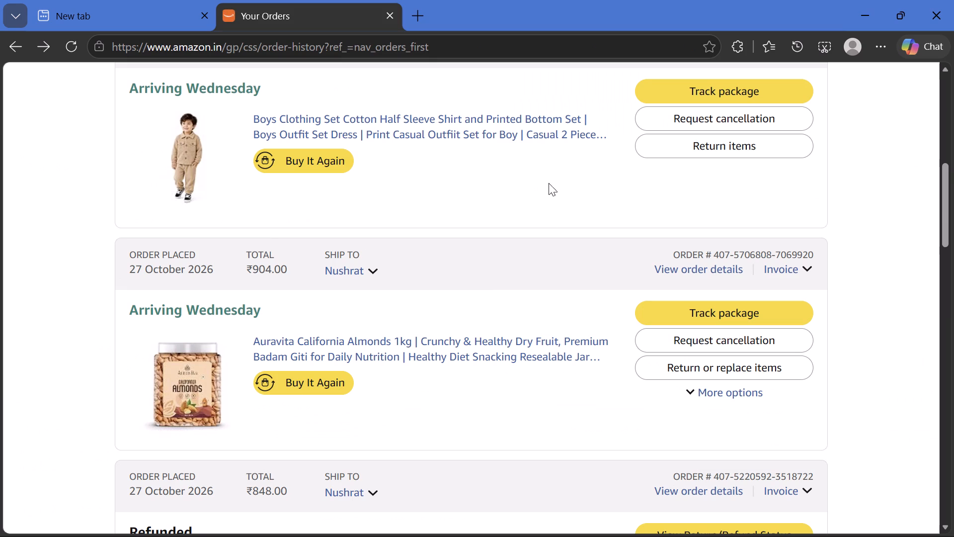
Look at the package tracking page for the Boys Clothing Set order and return to the orders list.
click(707, 90)
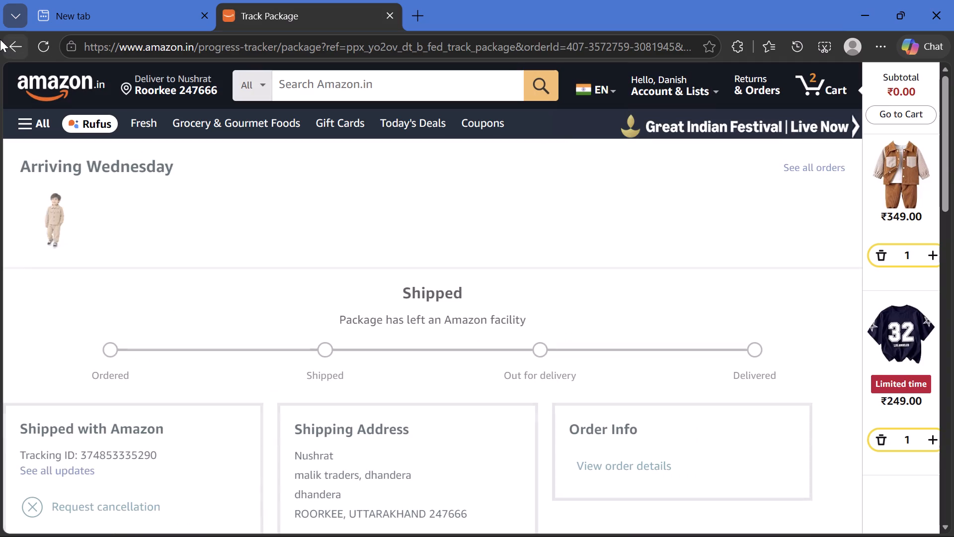
click(0, 39)
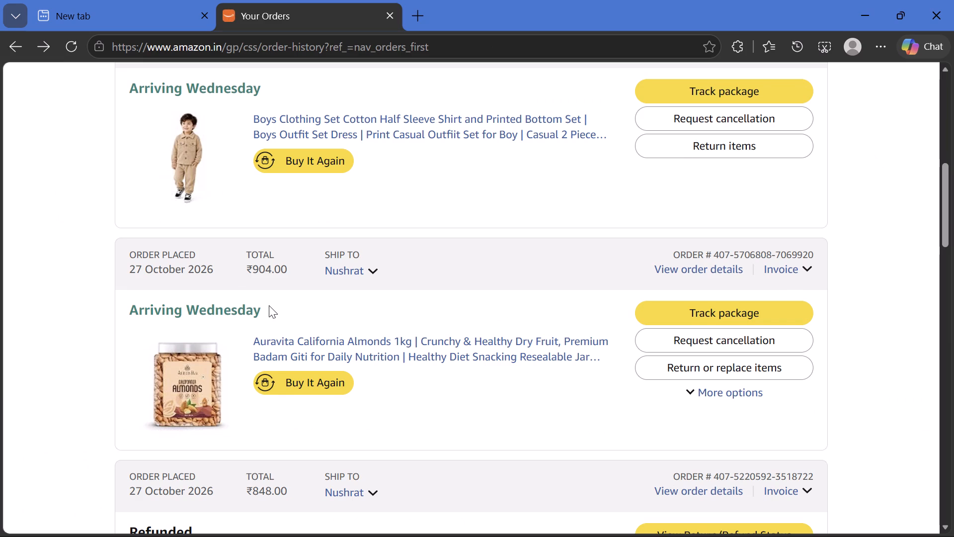
Look at the package tracking page for the Kundan Pearl Drop Earring order and close both browser tabs.
scroll(269, 305, up, 2)
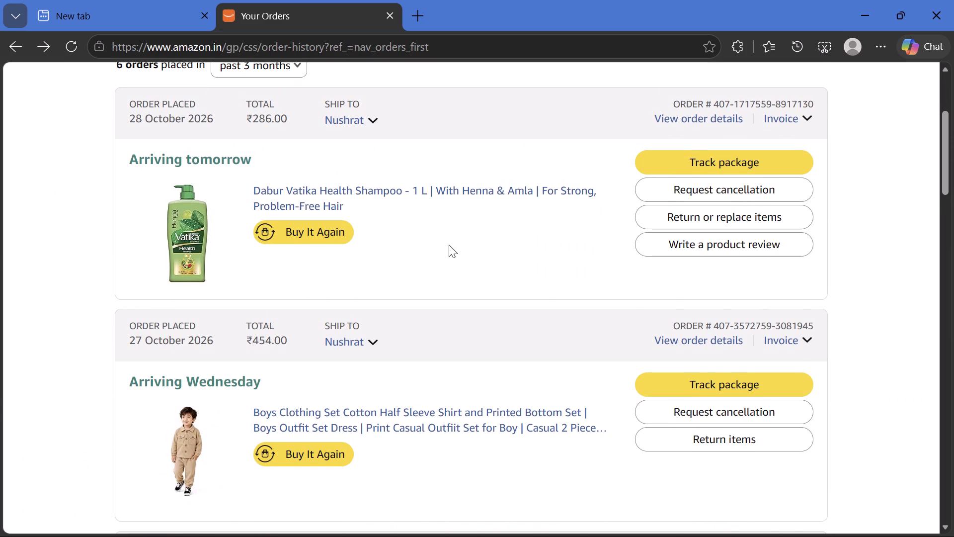
scroll(449, 245, down, 2)
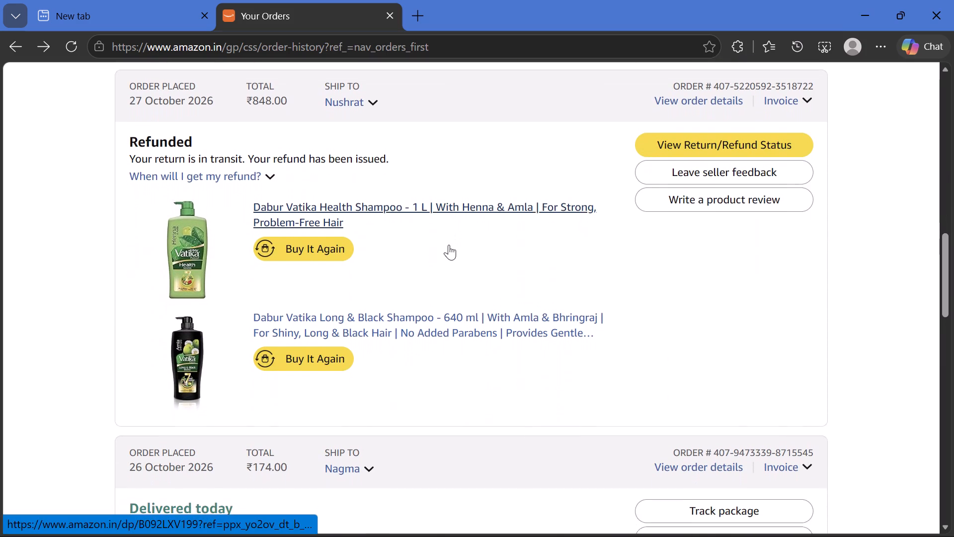
scroll(449, 245, down, 2)
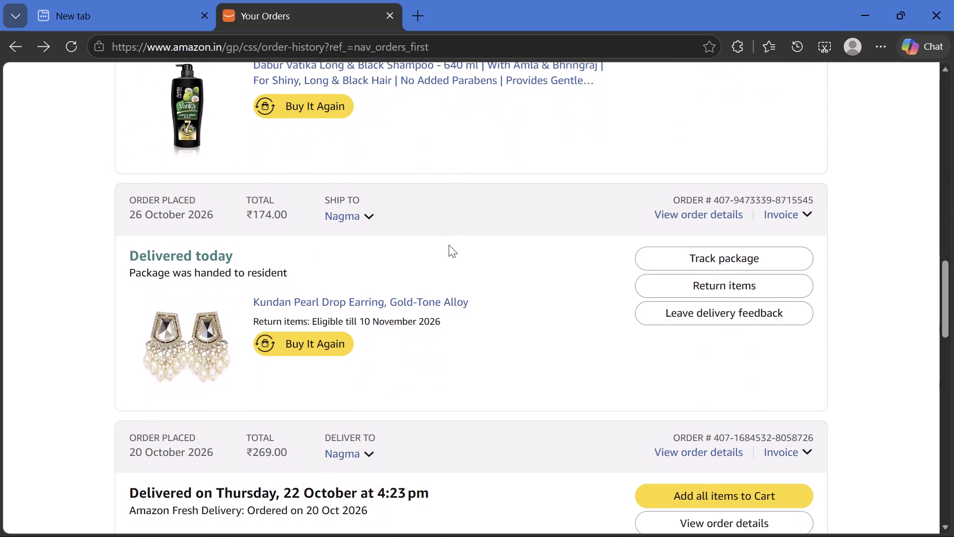
click(699, 247)
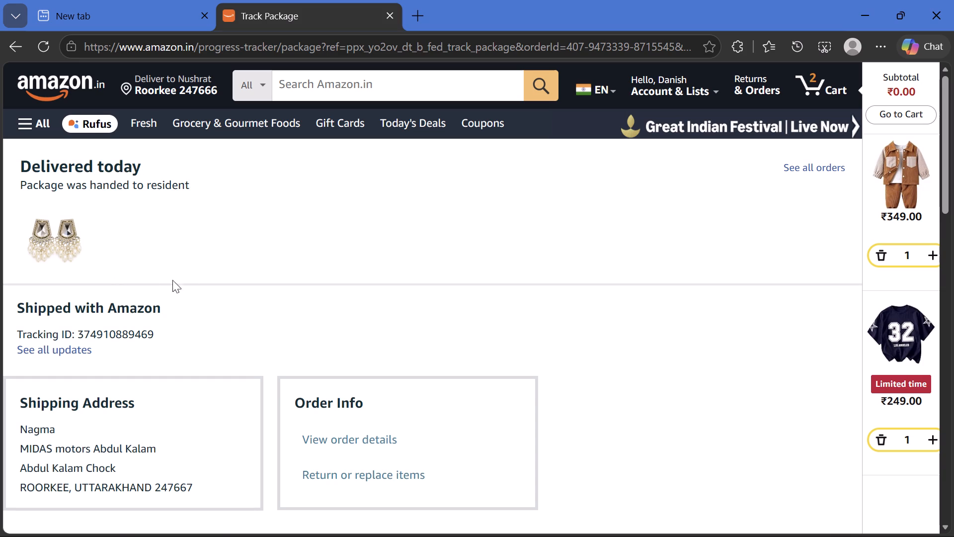
scroll(203, 288, down, 2)
scroll(203, 288, up, 7)
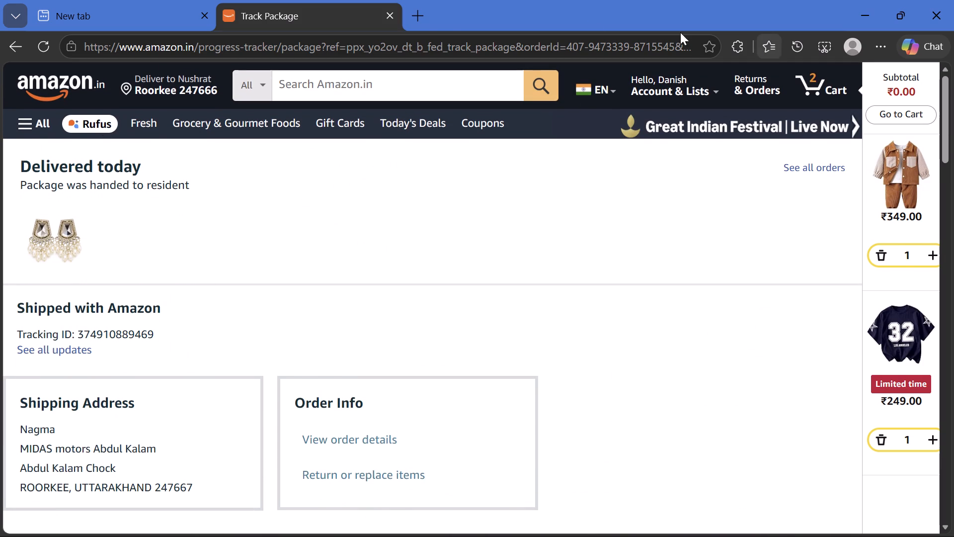
click(393, 13)
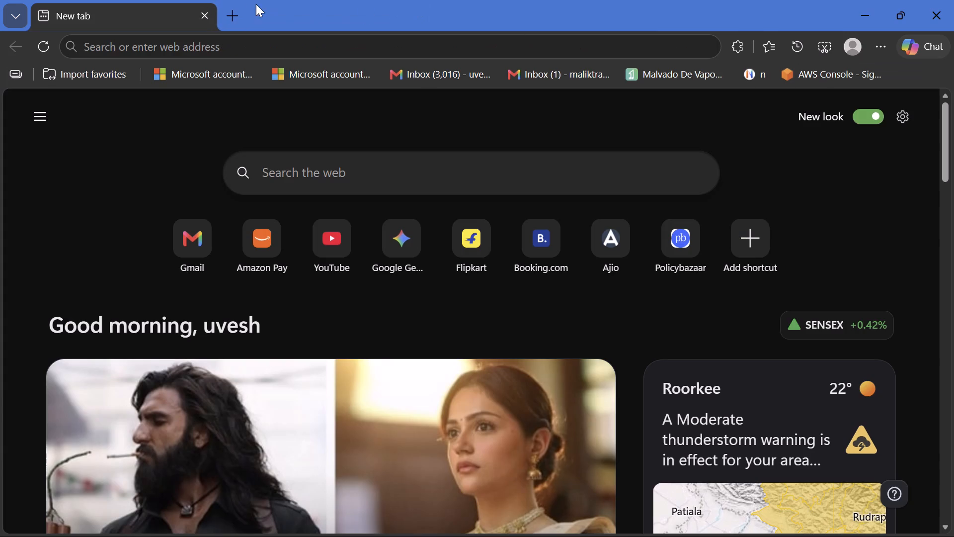
click(203, 11)
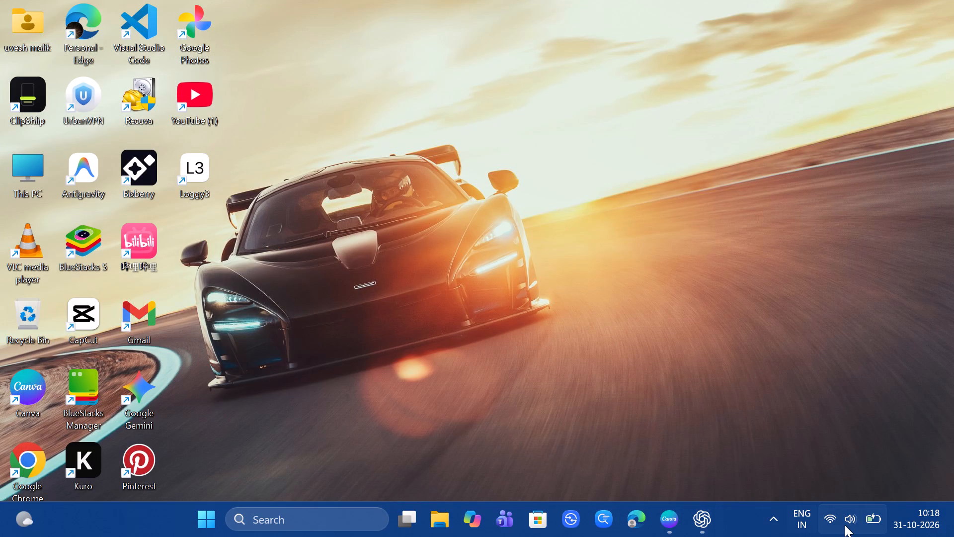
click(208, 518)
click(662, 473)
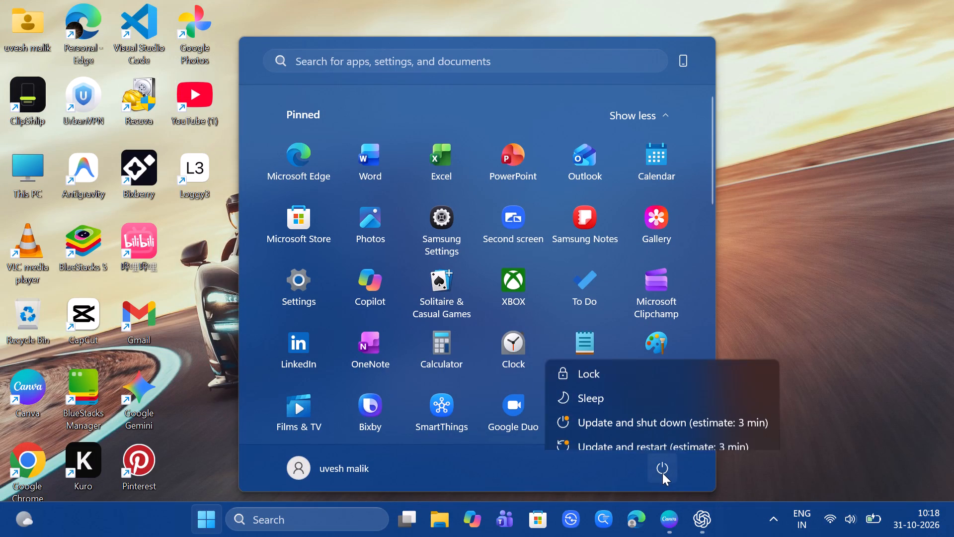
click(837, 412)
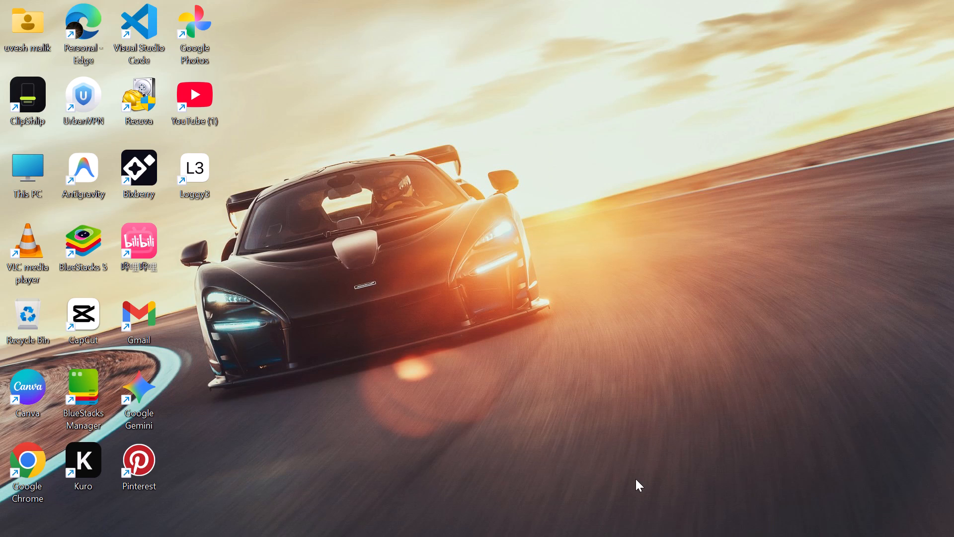